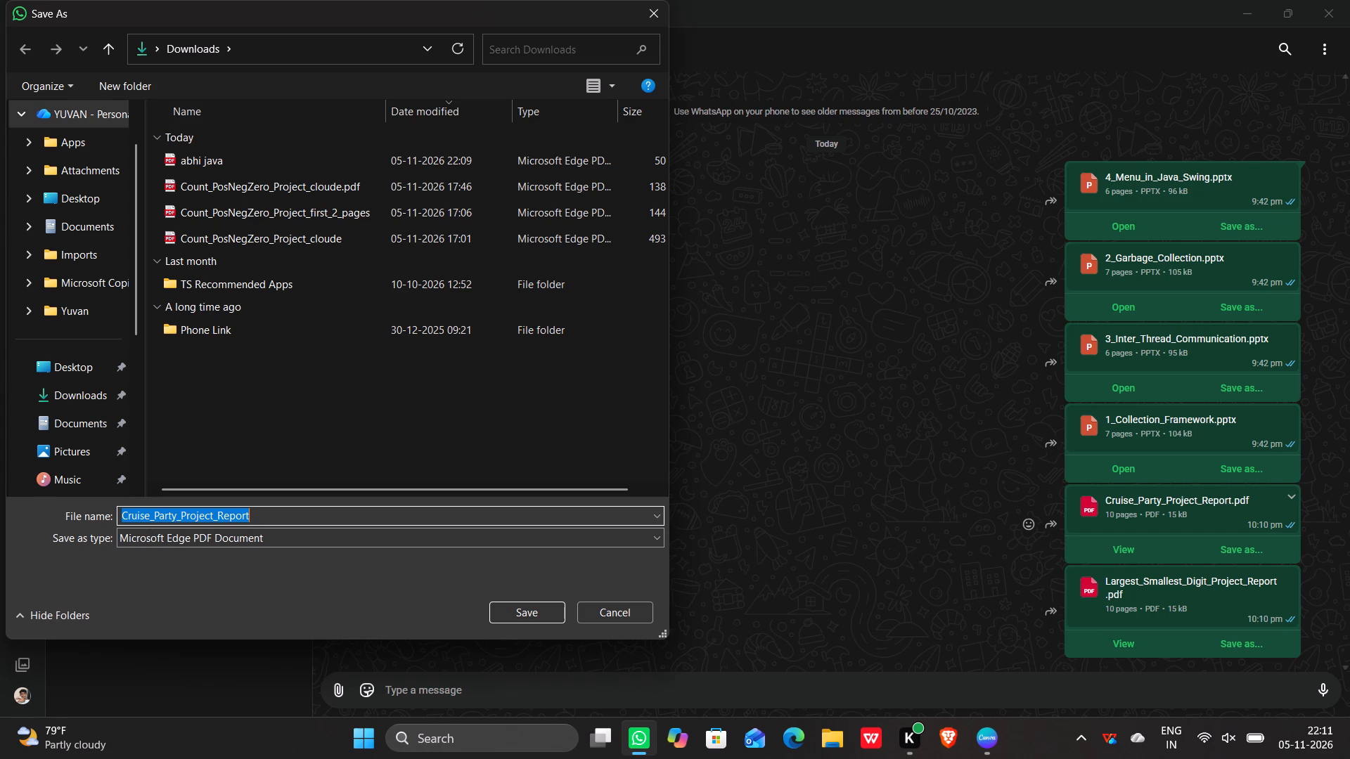
# Replace the suggested file name of the Cruise_Party_Project_Report PDF being saved in Downloads with "adth java".
pyautogui.press('BackSpace')
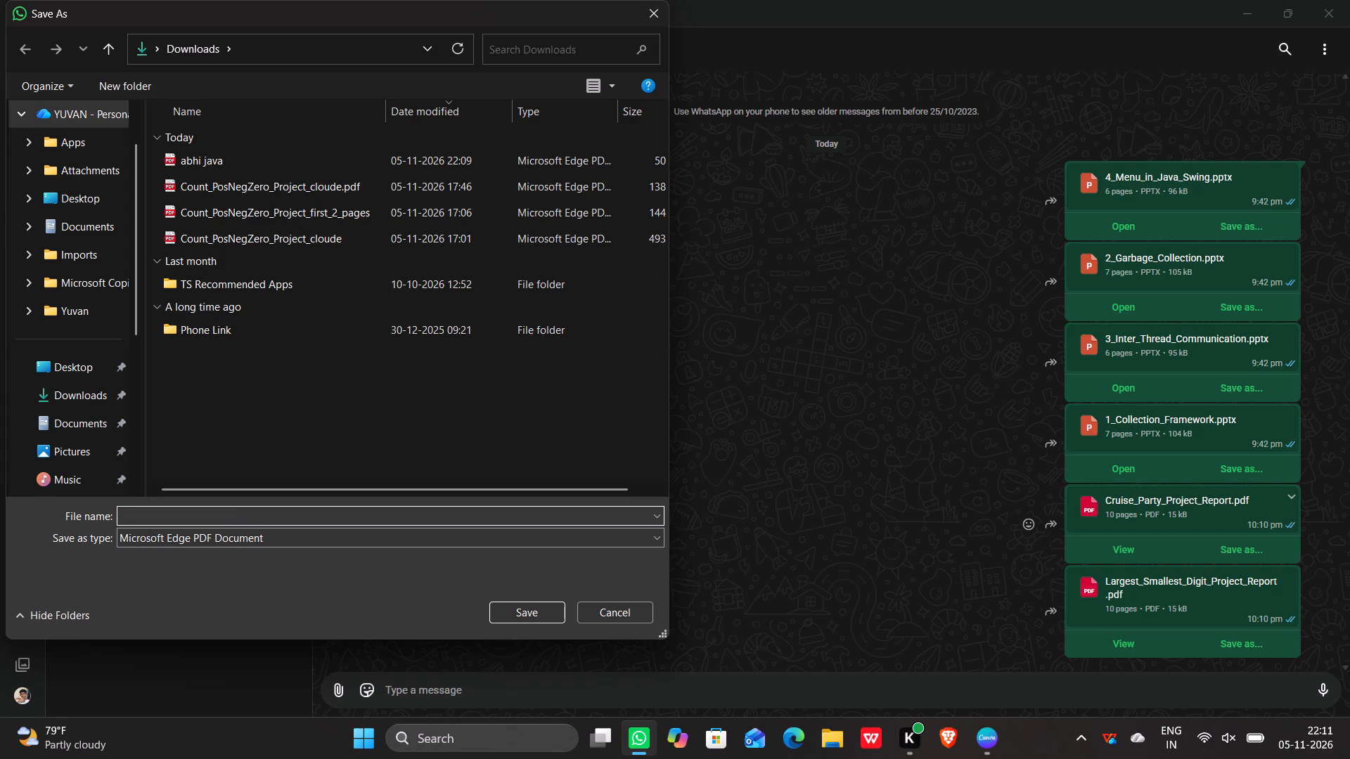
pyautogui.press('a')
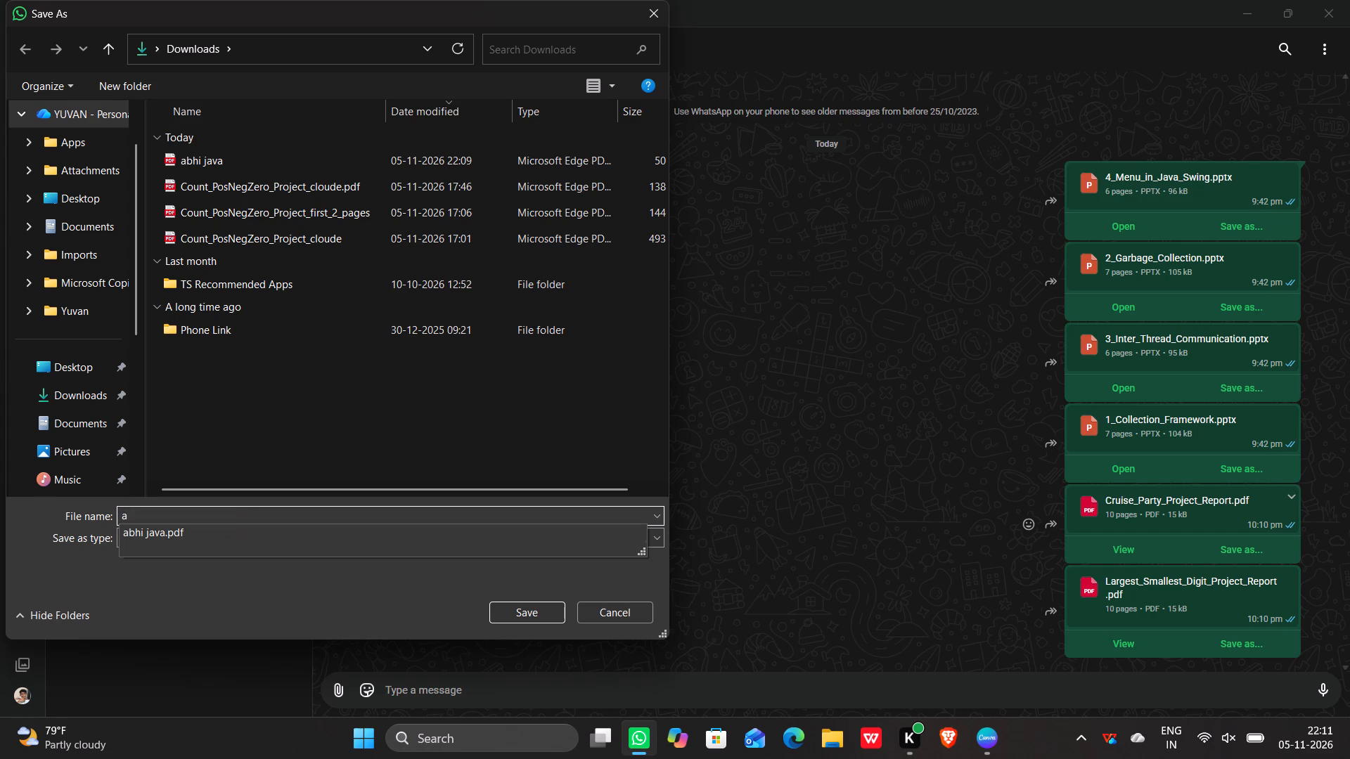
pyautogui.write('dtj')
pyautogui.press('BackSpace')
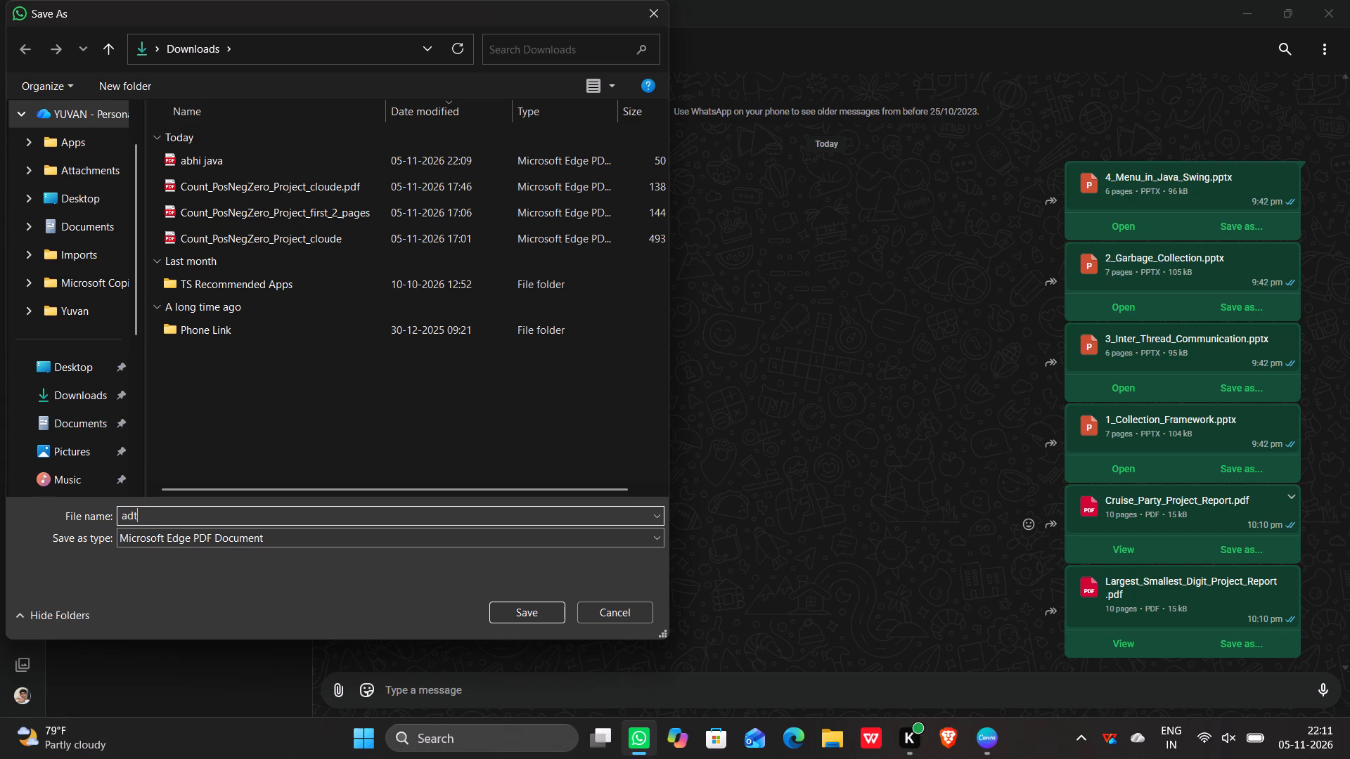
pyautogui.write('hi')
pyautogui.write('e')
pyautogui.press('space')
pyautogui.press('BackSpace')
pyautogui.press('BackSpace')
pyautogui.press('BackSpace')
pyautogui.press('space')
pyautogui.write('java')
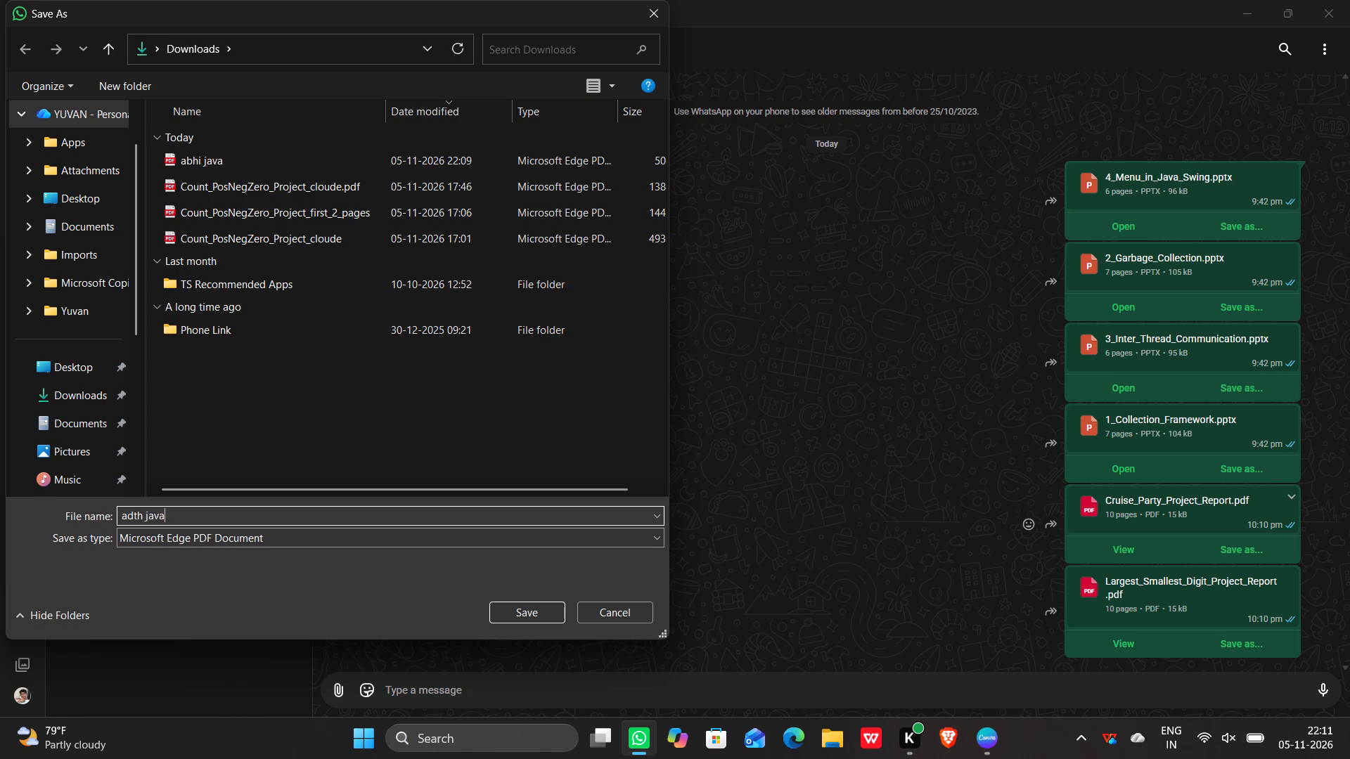
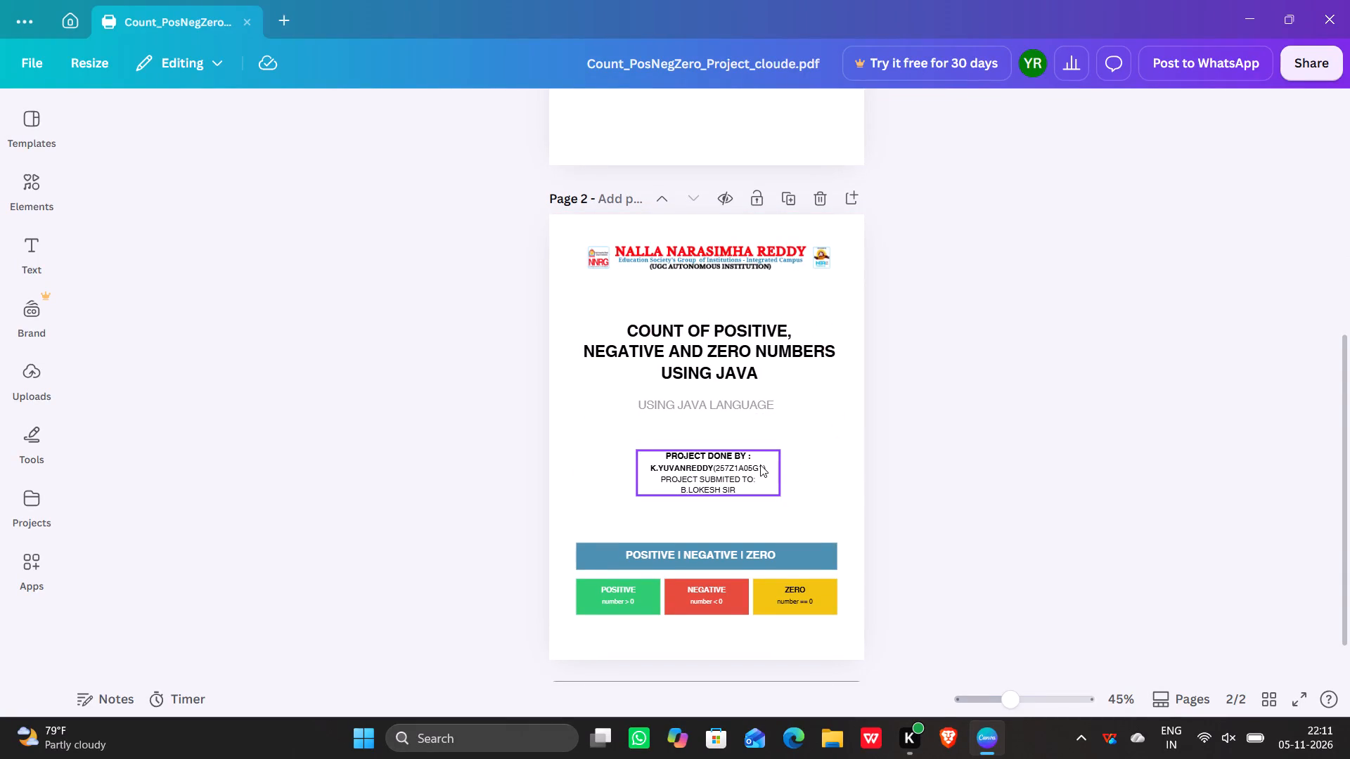
# Open the "PROJECT DONE BY" text box on page 2 of the Count_PosNegZero_Project_cloude.pdf design for editing at the end of the student line.
pyautogui.press('Return')
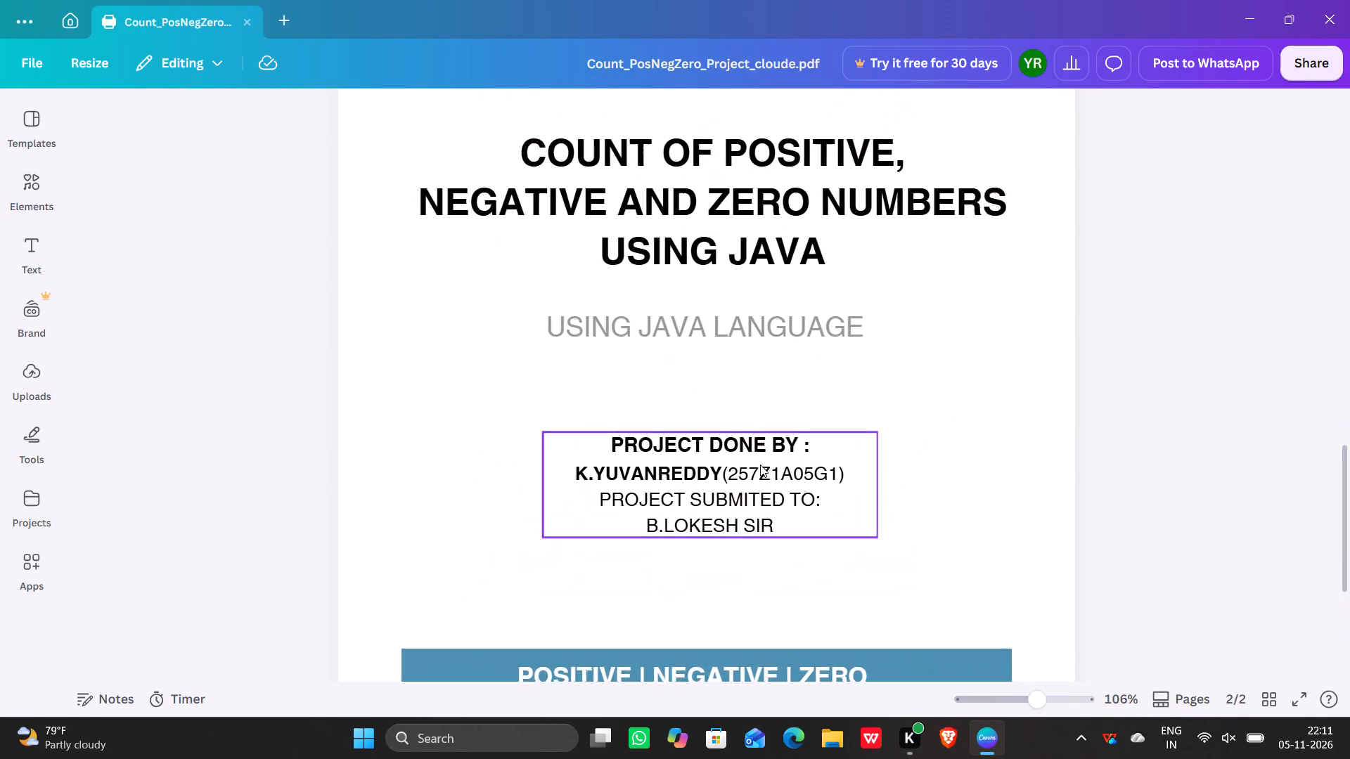
pyautogui.click(873, 473)
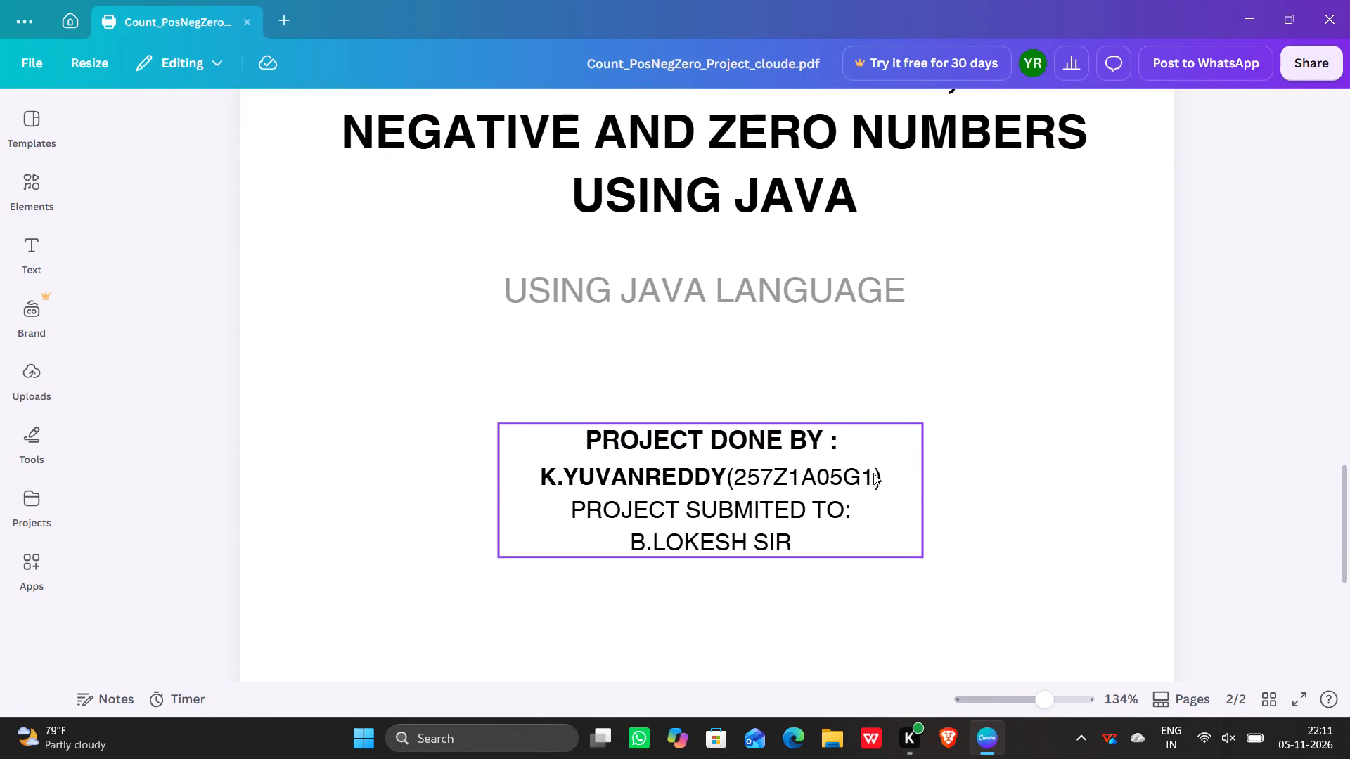
pyautogui.doubleClick(884, 474)
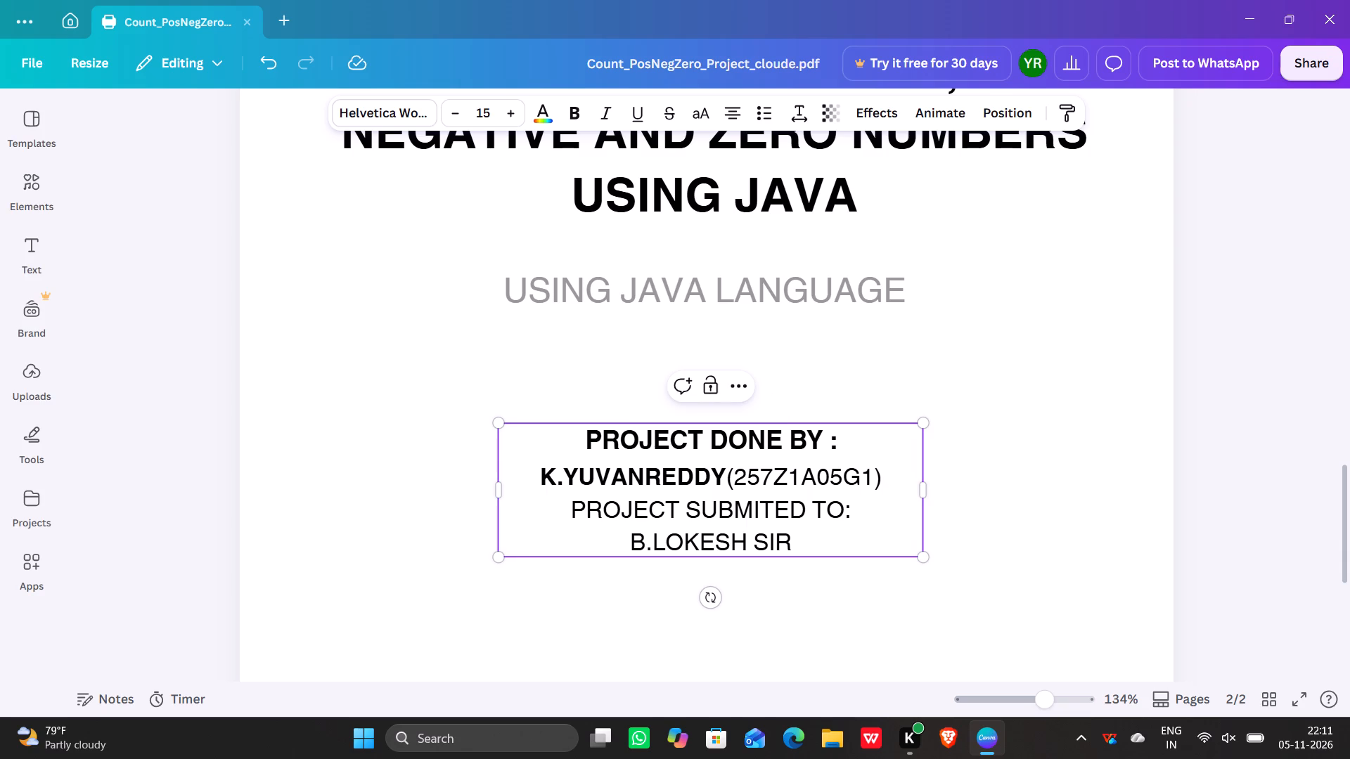
pyautogui.click(880, 481)
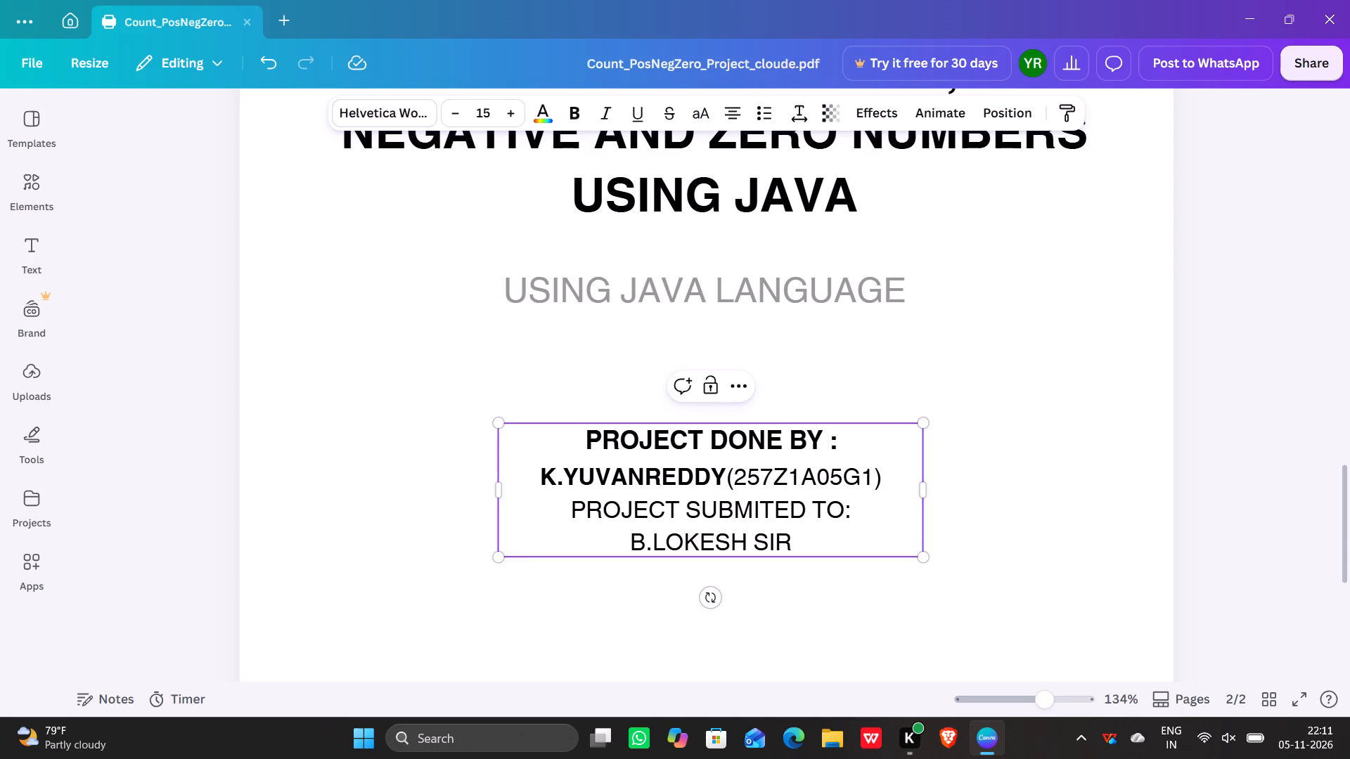
# Replace the ending of the student's roll number in the "PROJECT DONE BY" text block, closing the parenthesis again.
pyautogui.press('BackSpace')
pyautogui.press('BackSpace')
pyautogui.press('BackSpace')
pyautogui.press('BackSpace')
pyautogui.press('BackSpace')
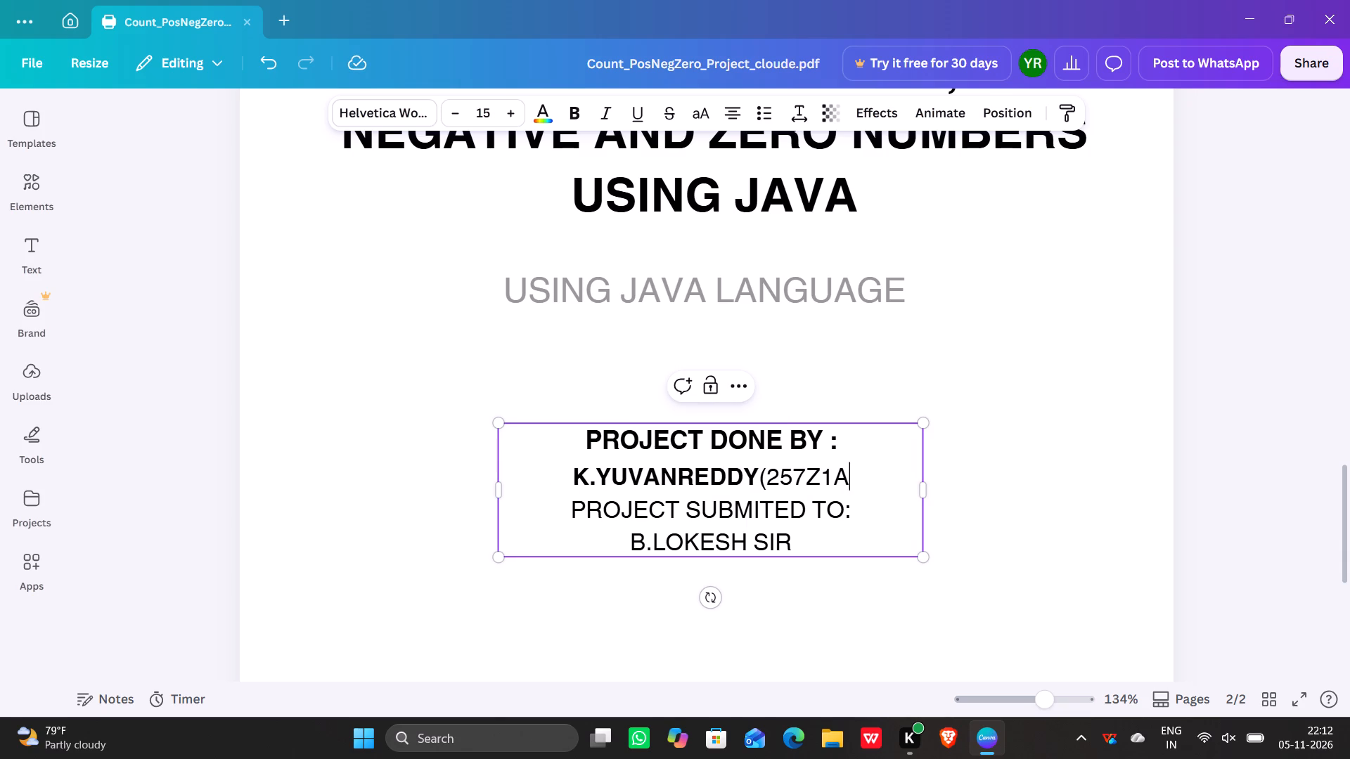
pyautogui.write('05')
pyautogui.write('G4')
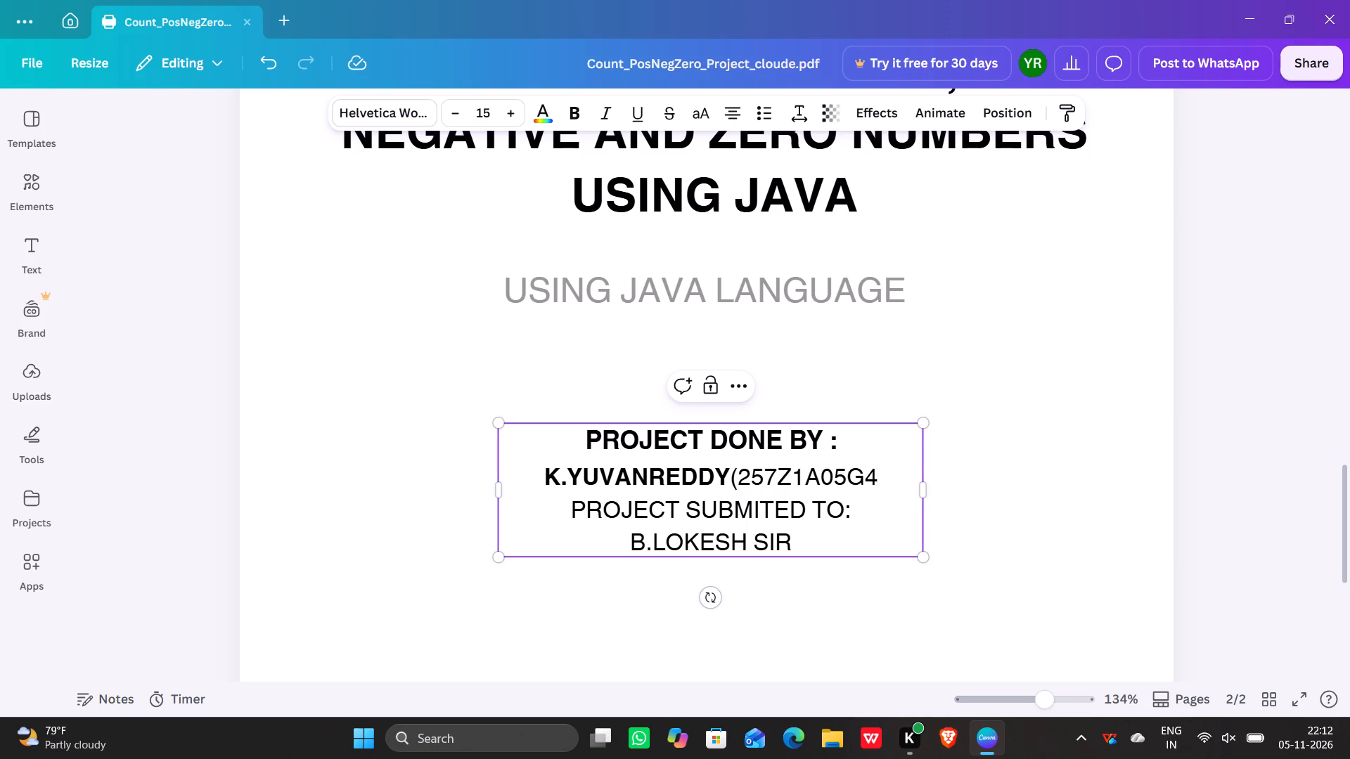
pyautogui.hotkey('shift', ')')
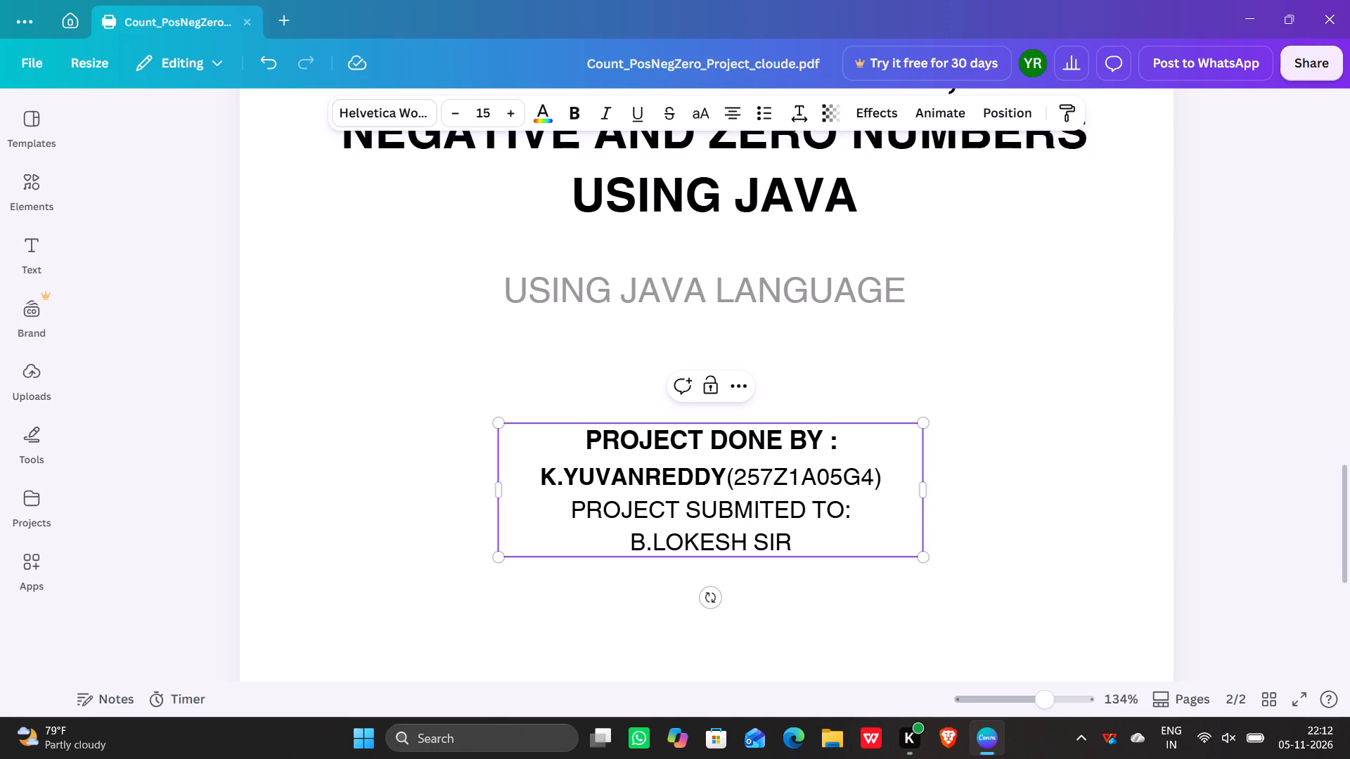
# Remove the student's given name between the initial and the surname on the line below "PROJECT DONE BY".
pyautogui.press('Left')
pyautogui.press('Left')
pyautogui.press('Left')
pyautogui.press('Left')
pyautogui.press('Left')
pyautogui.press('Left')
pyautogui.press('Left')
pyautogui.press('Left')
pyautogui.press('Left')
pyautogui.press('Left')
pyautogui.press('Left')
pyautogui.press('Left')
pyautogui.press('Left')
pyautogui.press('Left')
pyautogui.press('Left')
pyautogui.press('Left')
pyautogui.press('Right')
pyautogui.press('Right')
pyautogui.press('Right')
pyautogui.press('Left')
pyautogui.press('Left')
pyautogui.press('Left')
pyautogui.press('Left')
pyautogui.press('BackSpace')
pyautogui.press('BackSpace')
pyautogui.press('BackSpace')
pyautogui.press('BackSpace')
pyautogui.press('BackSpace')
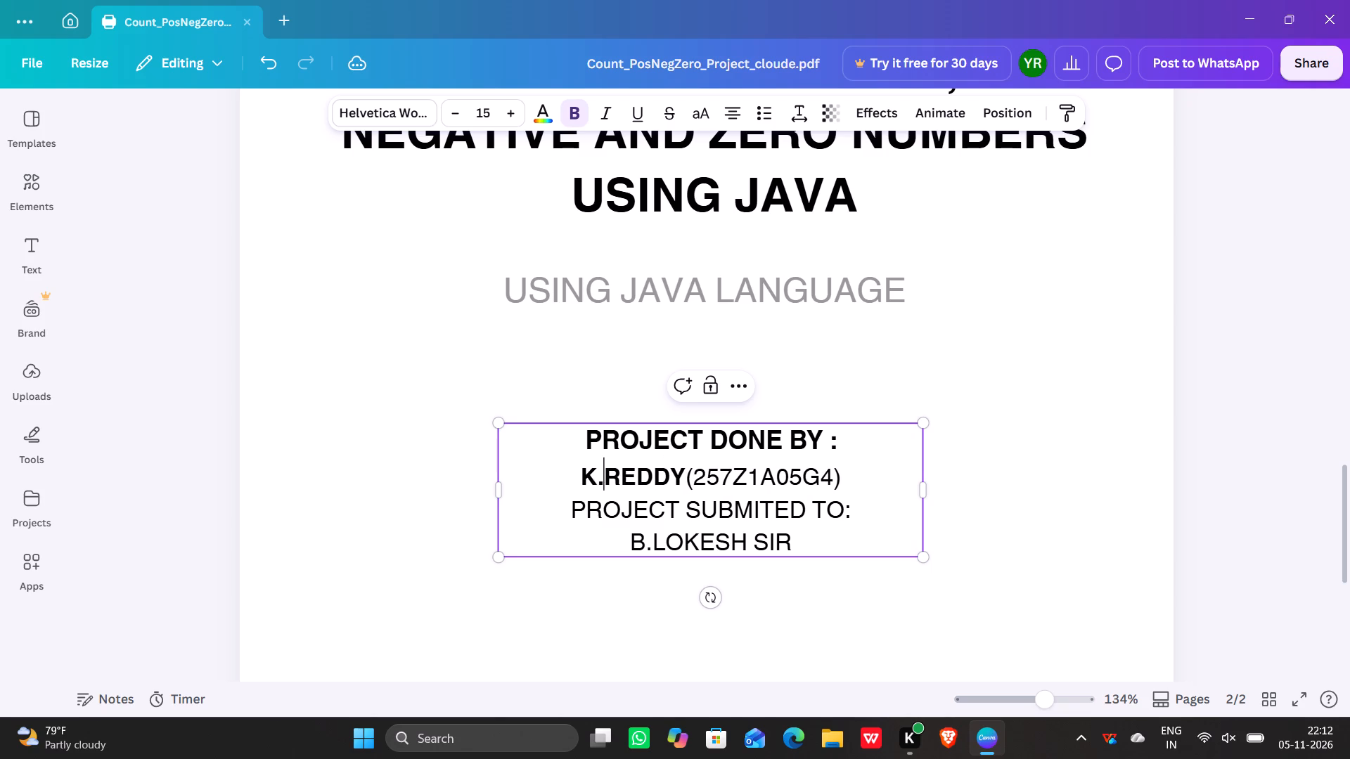
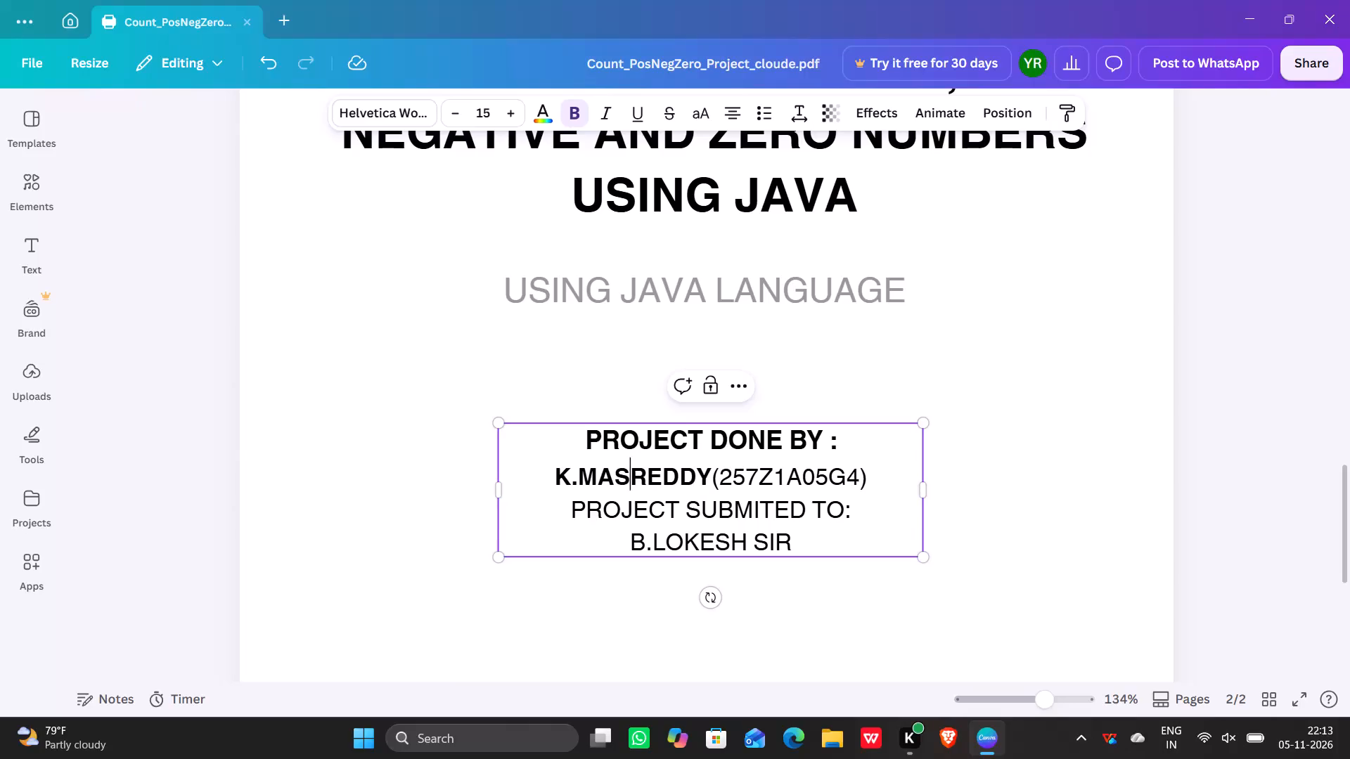
# Enter the student's new given name between the initial and the surname below "PROJECT DONE BY", with a space before the surname.
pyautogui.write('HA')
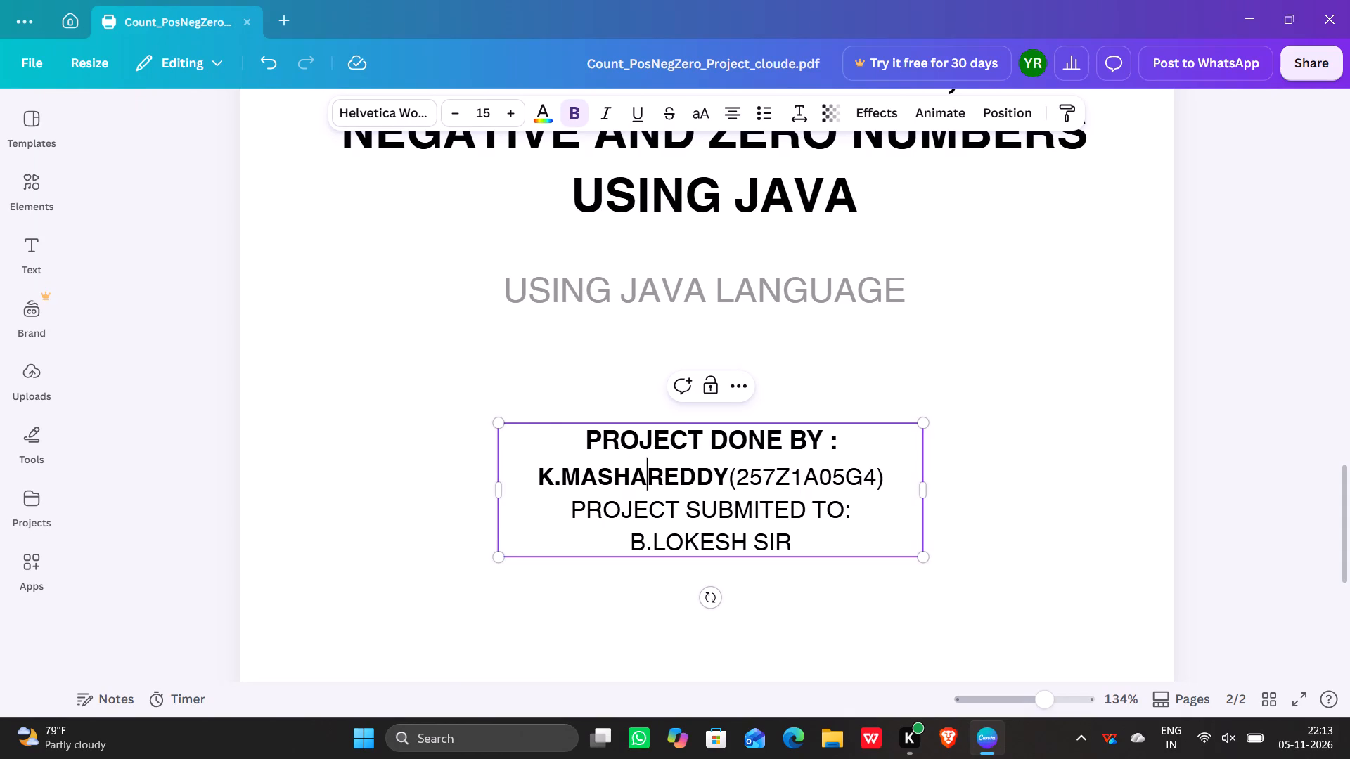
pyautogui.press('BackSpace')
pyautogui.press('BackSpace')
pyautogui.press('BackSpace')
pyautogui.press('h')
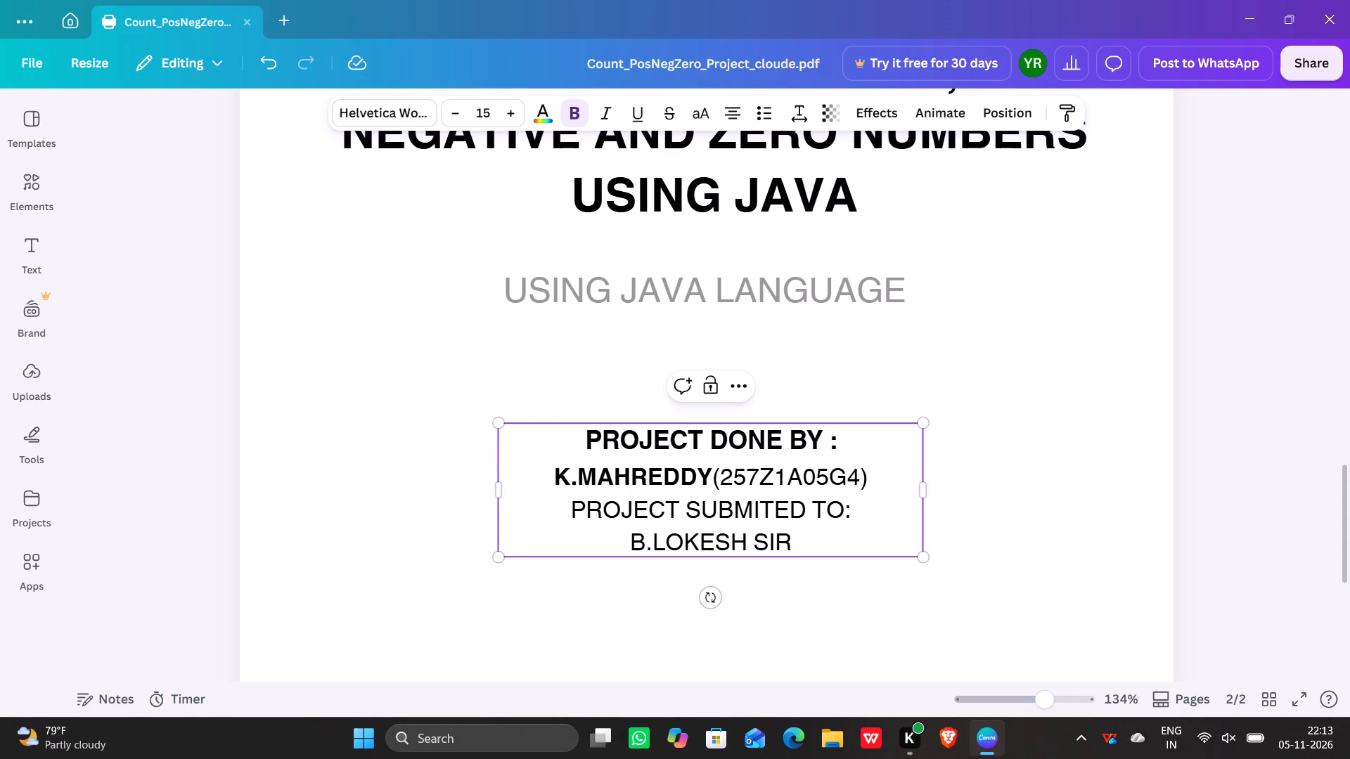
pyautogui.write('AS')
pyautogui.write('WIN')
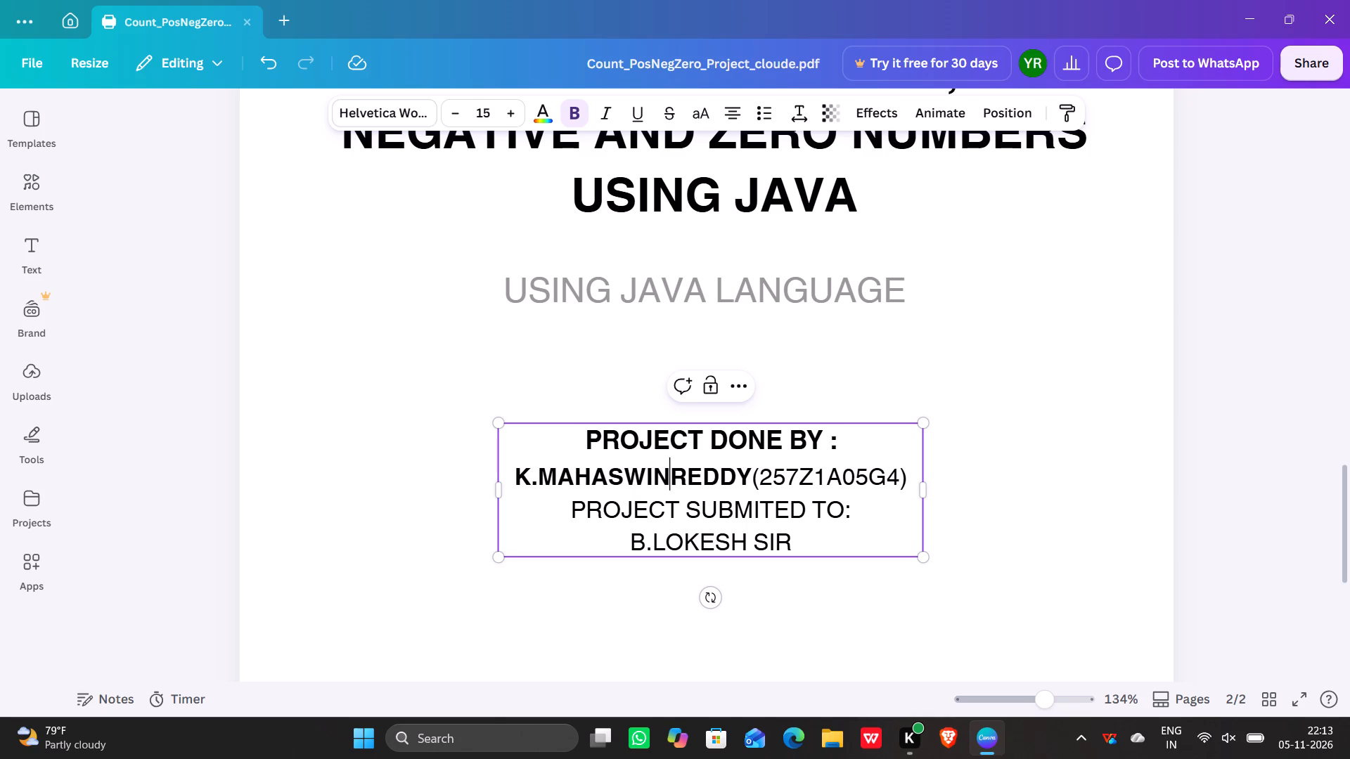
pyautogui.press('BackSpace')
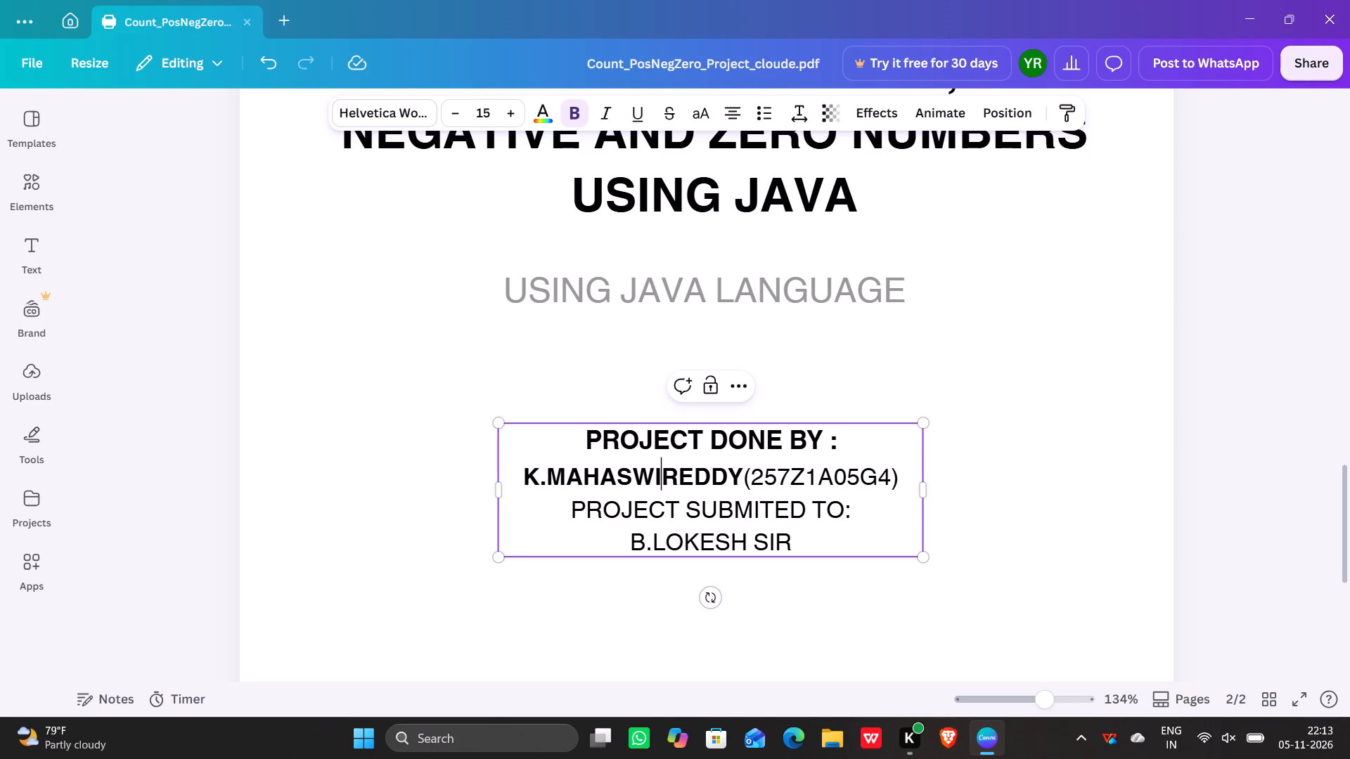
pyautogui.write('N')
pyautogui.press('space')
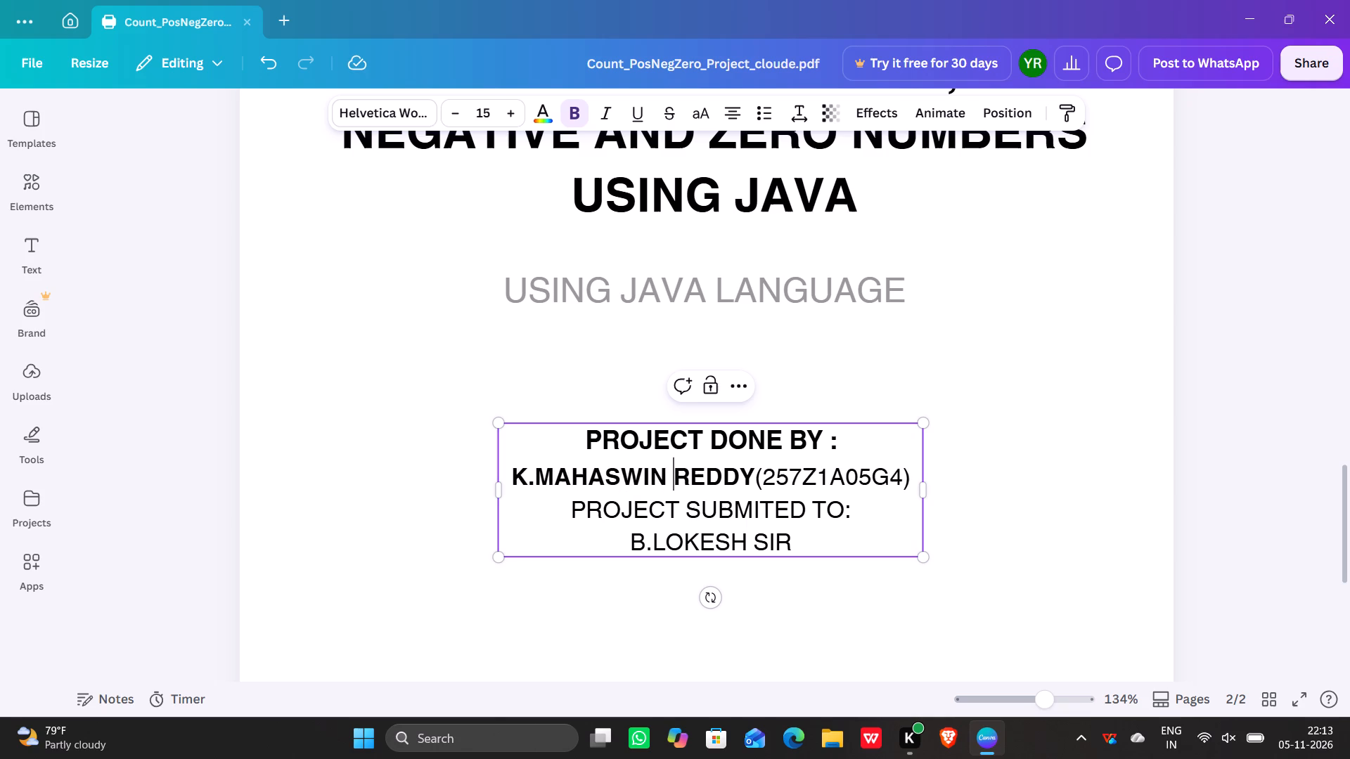
# Re-enter the space before the surname on the line below "PROJECT DONE BY" and save the design.
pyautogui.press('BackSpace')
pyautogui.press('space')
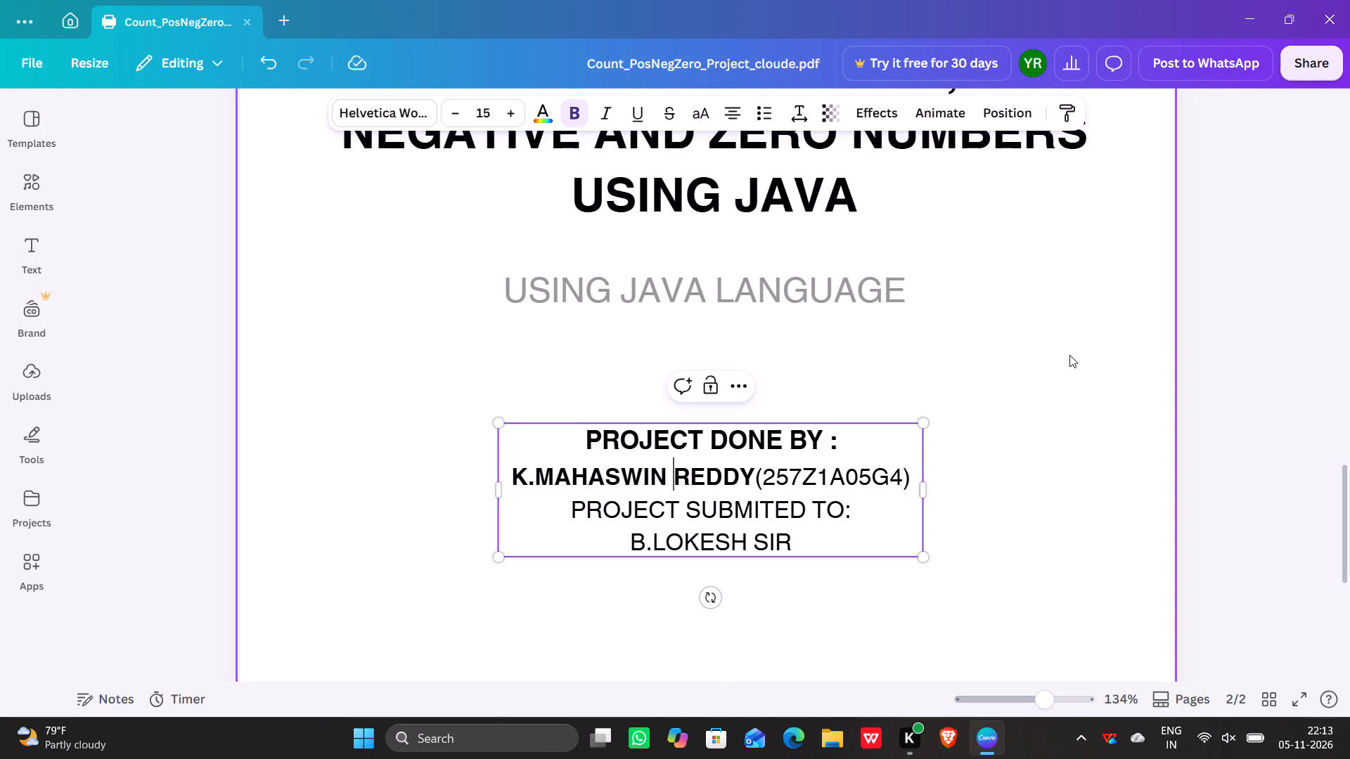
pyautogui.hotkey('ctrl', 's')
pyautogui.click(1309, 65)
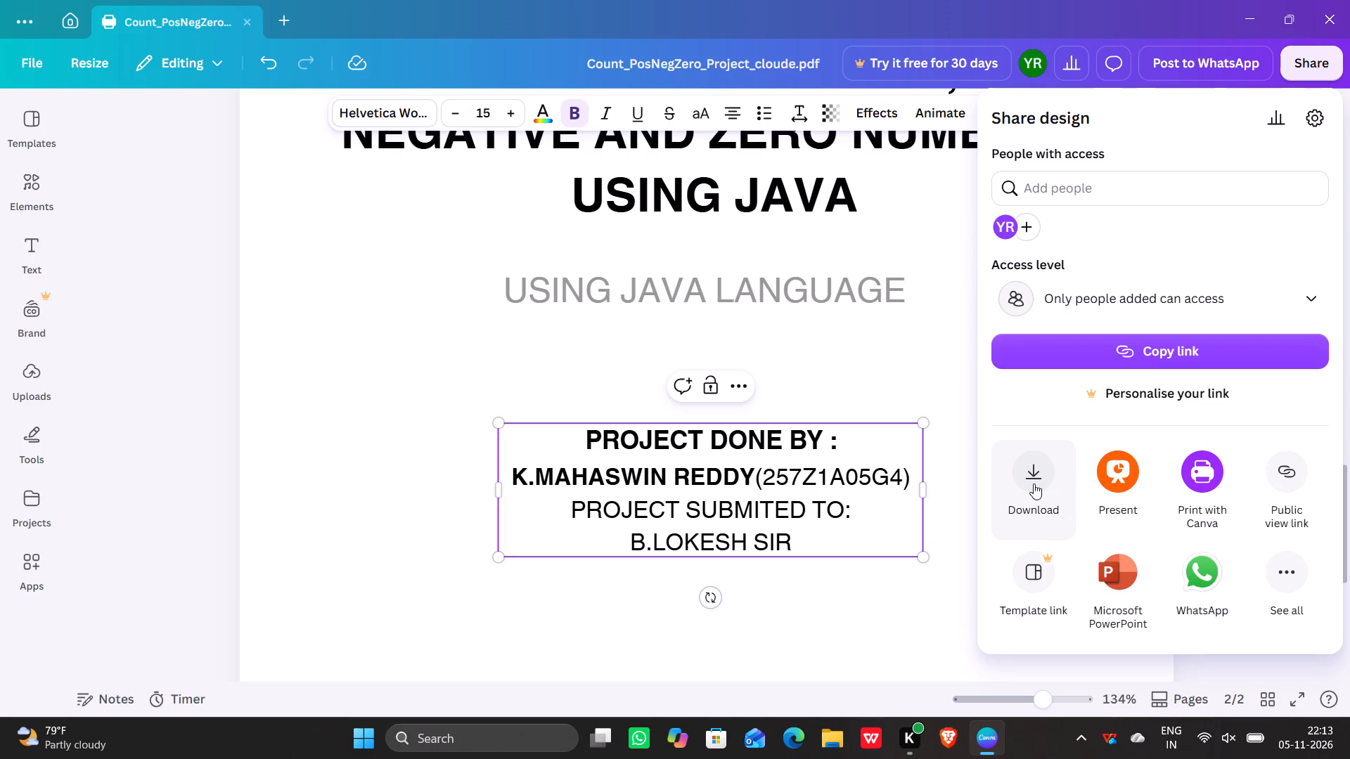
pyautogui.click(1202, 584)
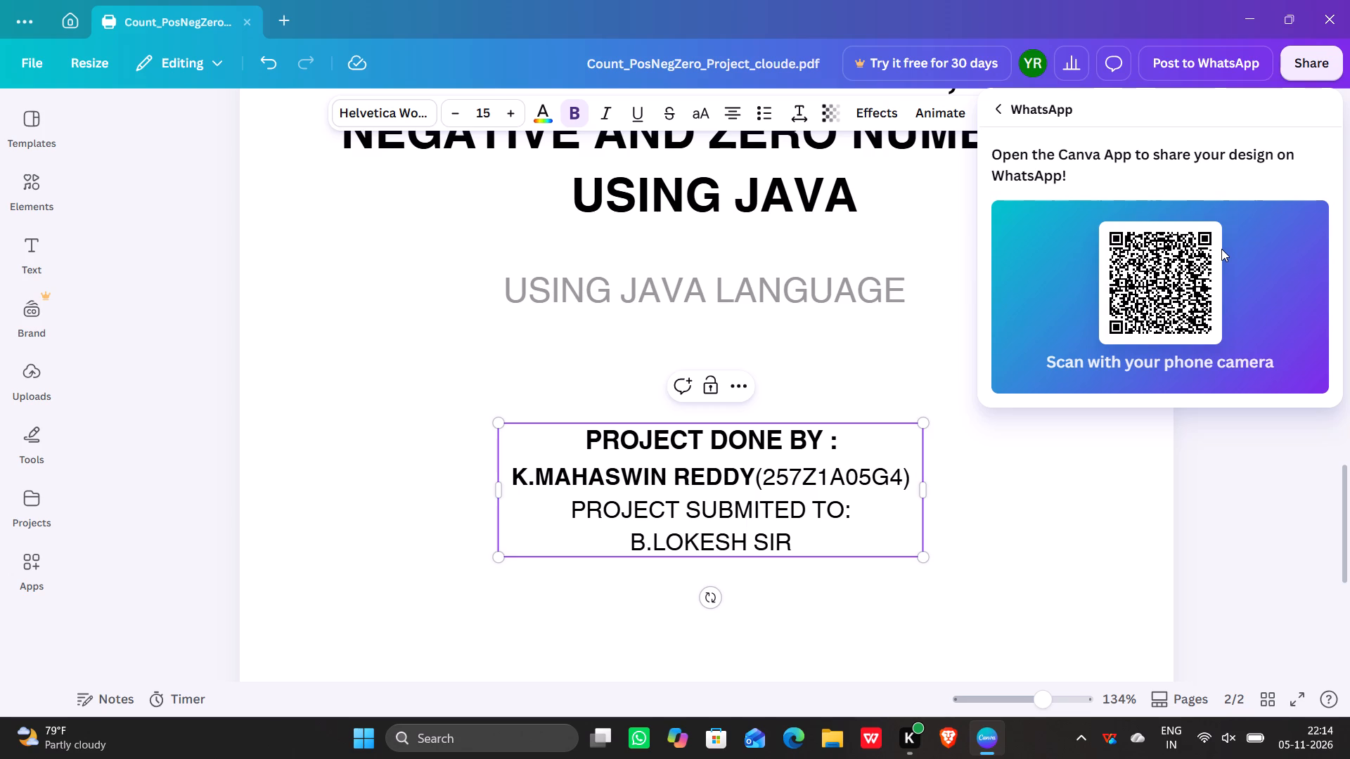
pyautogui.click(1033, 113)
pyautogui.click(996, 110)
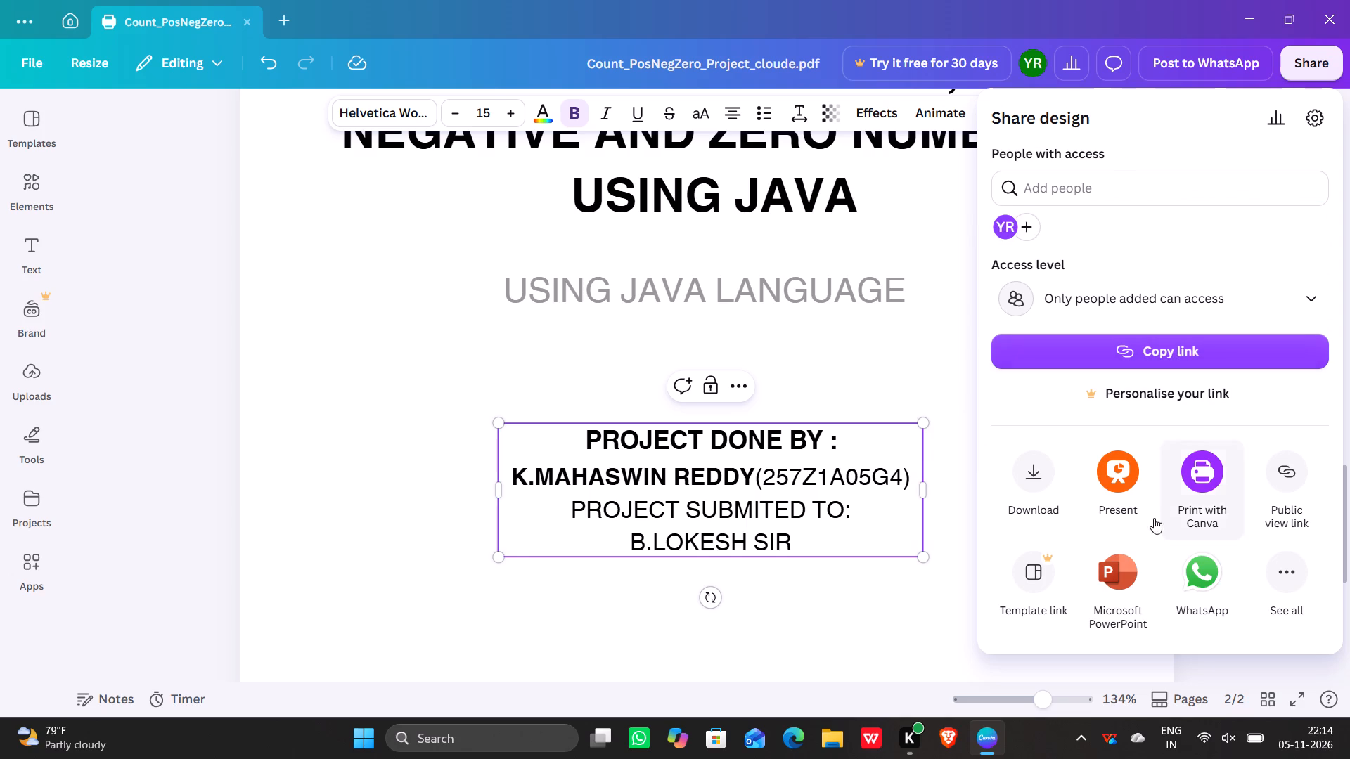
# Download all pages of the design as a PDF, saving it in Downloads under the student's given name in capitals.
pyautogui.click(1036, 520)
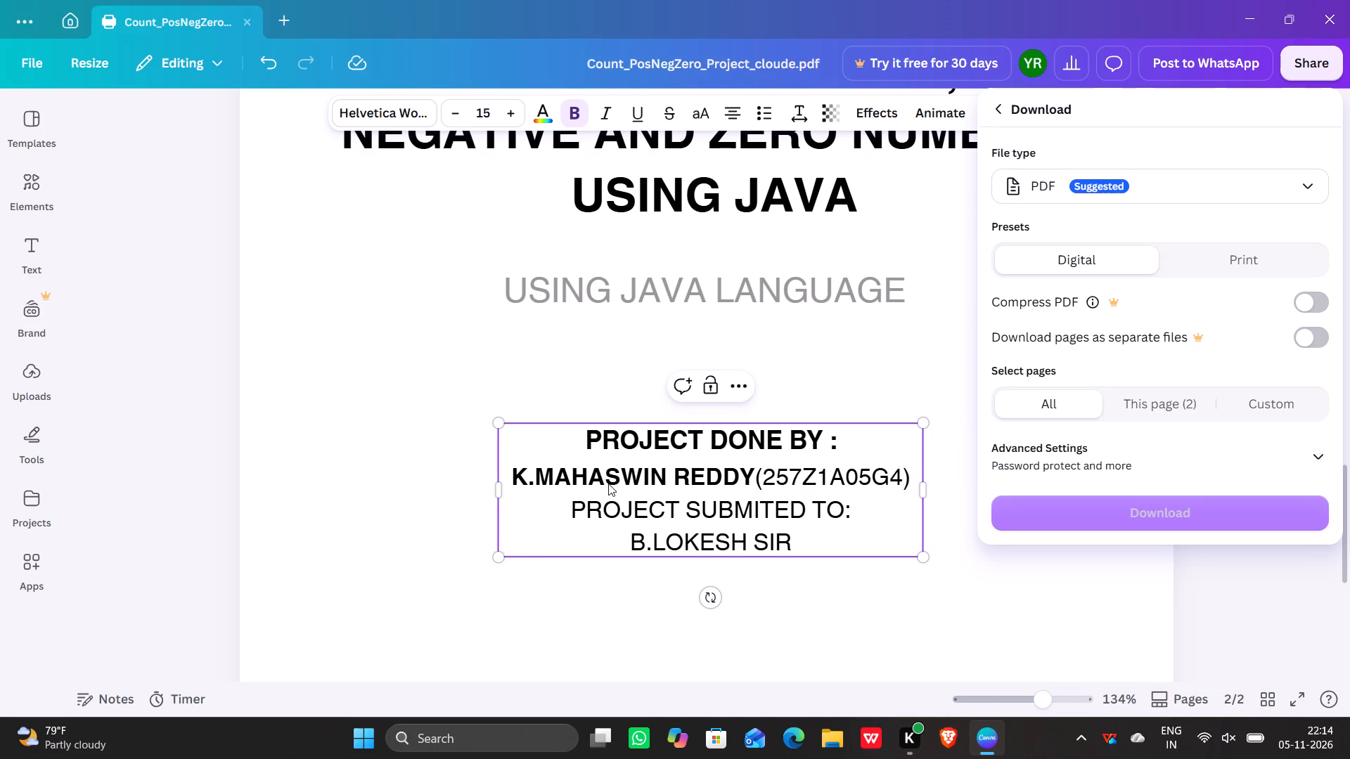
pyautogui.click(1105, 519)
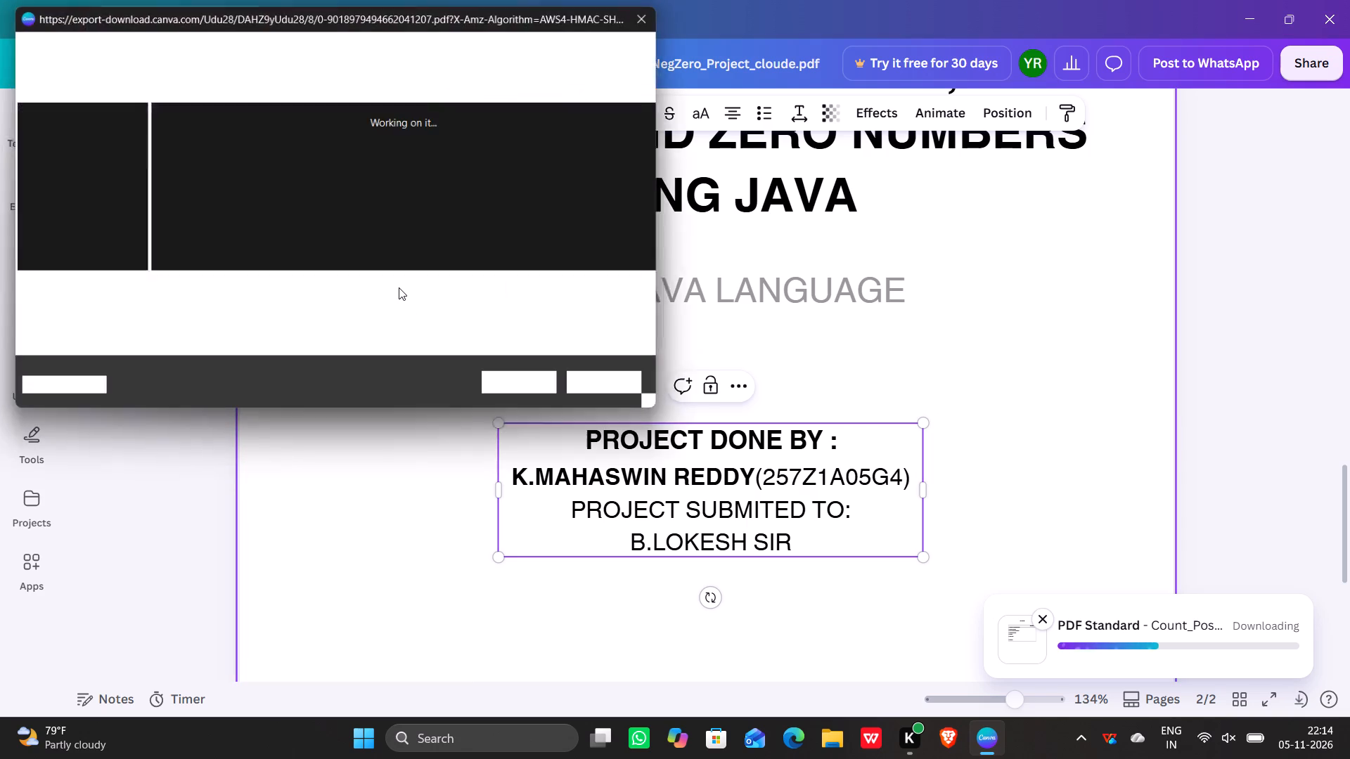
pyautogui.press('BackSpace')
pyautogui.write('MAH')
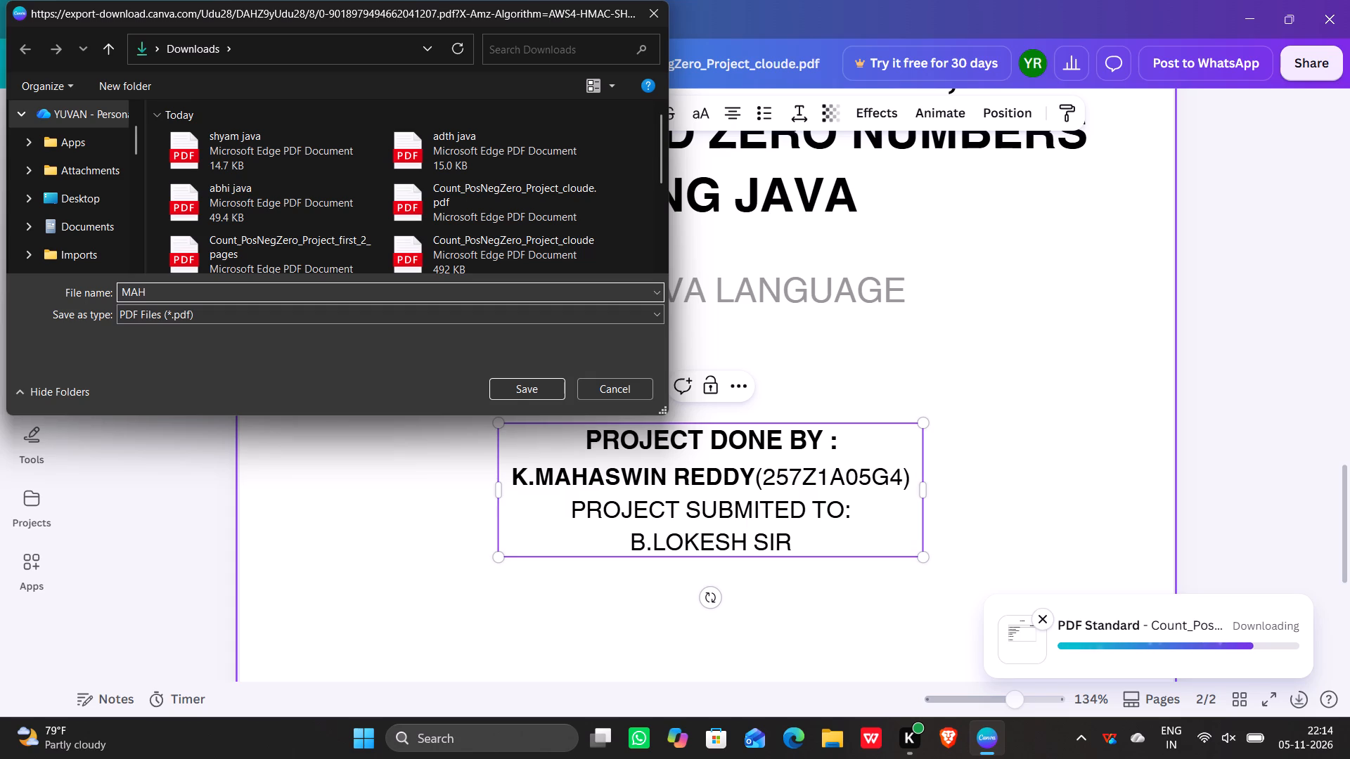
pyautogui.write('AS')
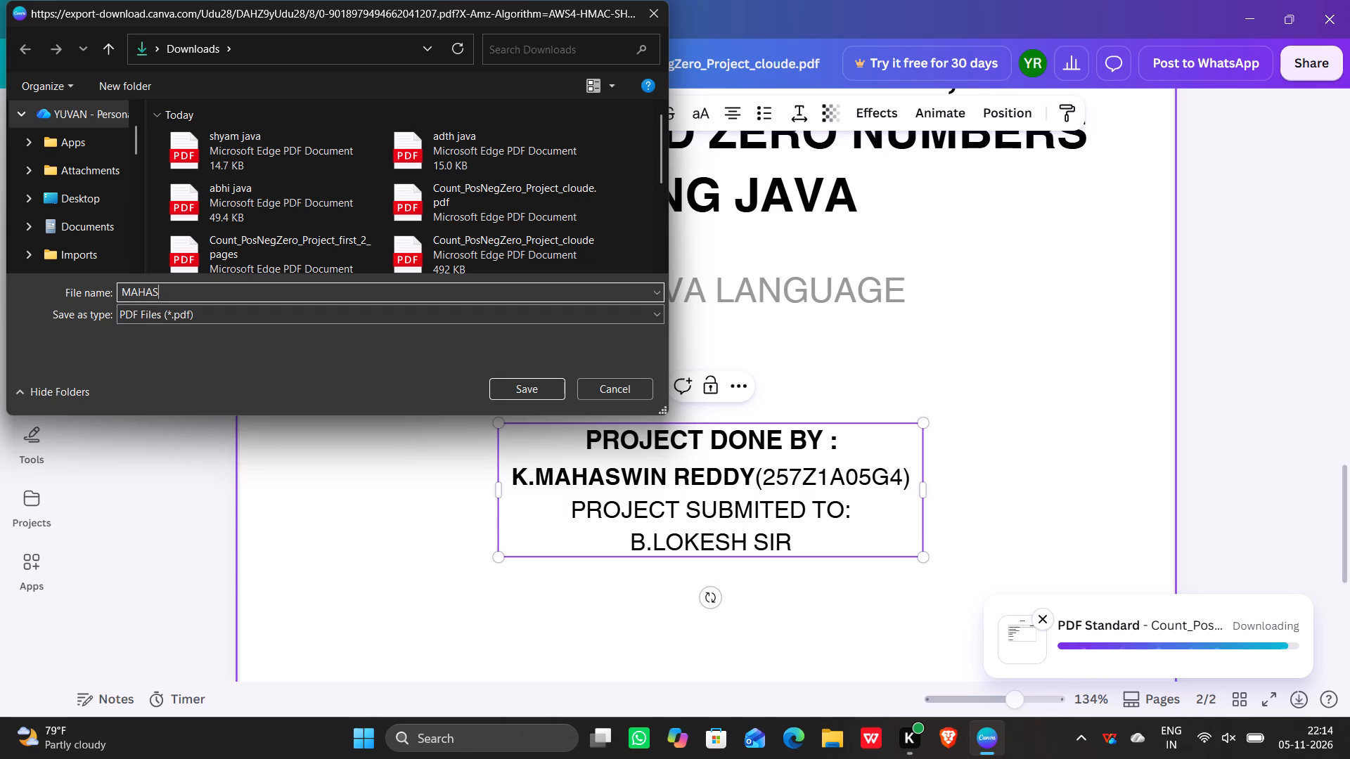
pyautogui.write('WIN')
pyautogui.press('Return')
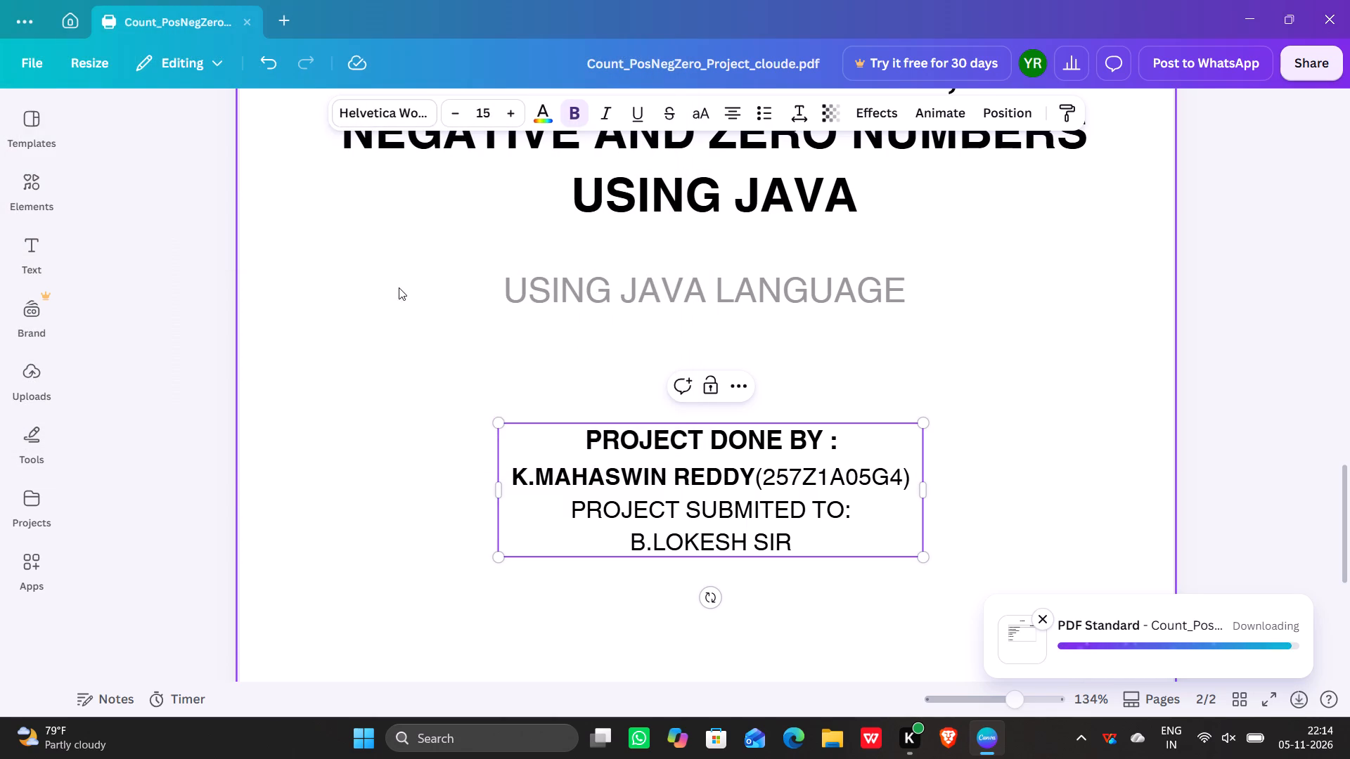
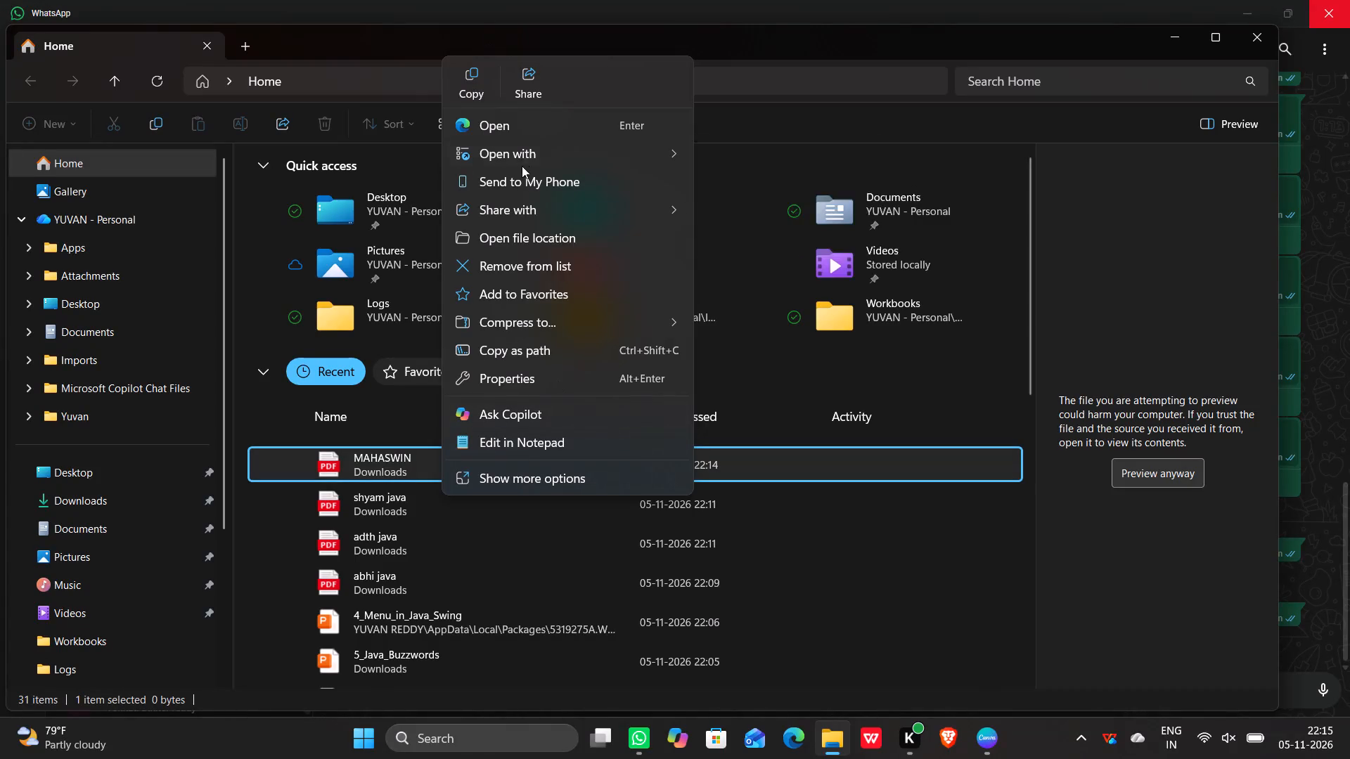
# Copy the student's most recently downloaded PDF from the recent files list in File Explorer.
pyautogui.click(468, 83)
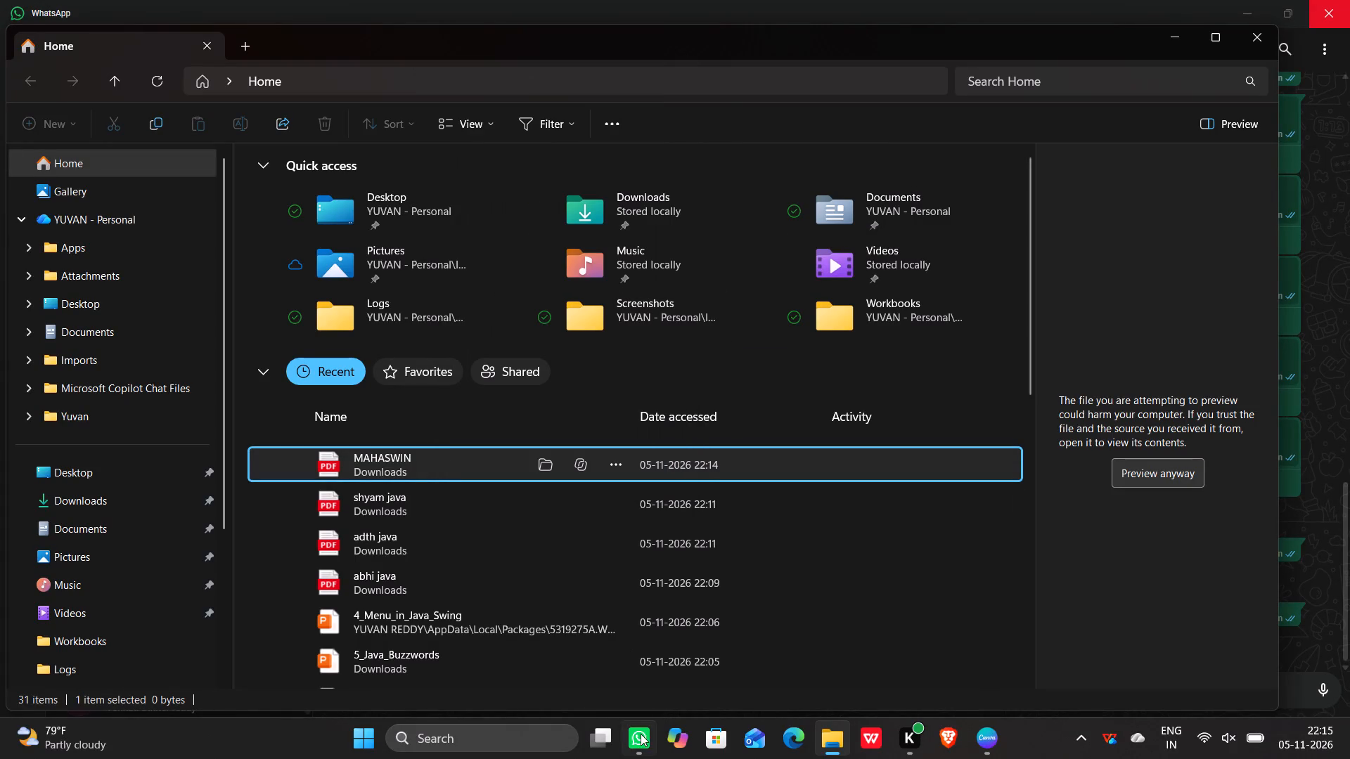
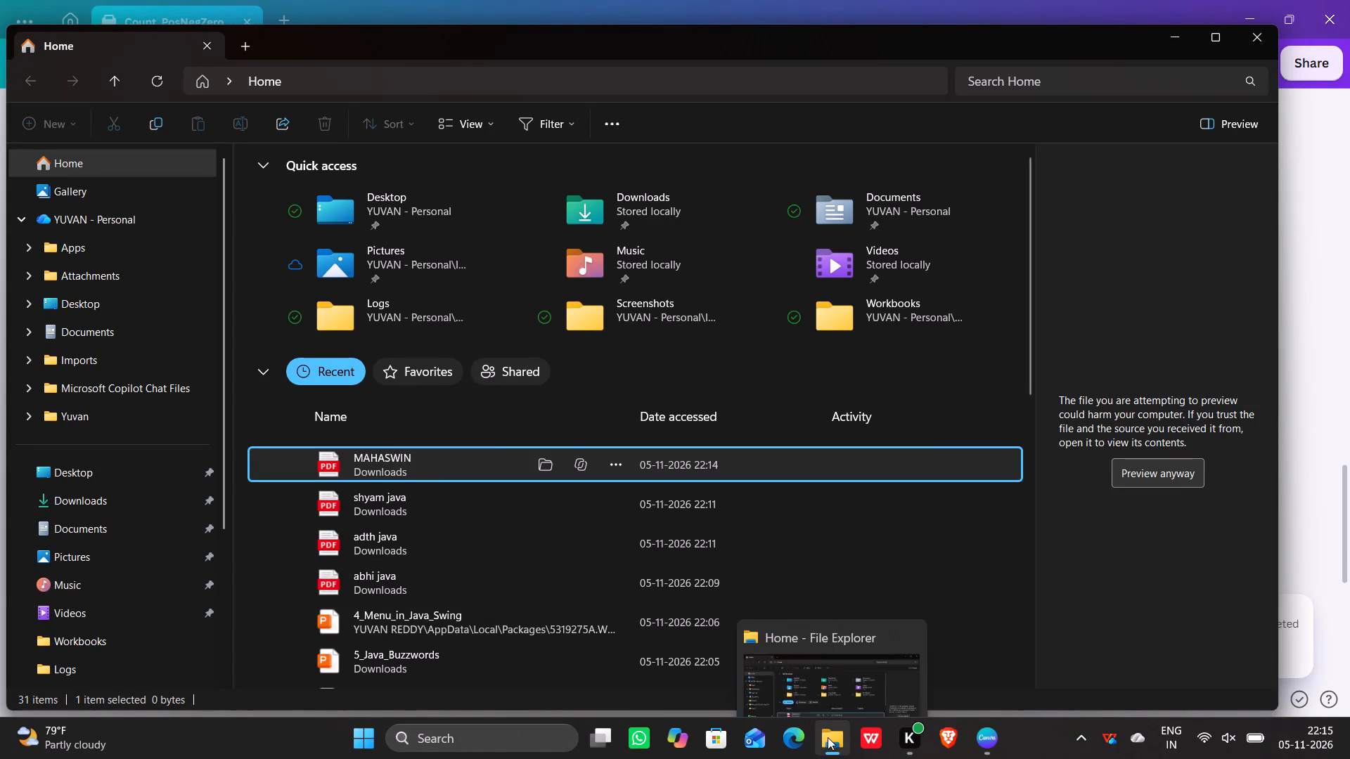
# Switch to Canva, restart it and close the open Count_PosNegZero project design.
pyautogui.click(1002, 743)
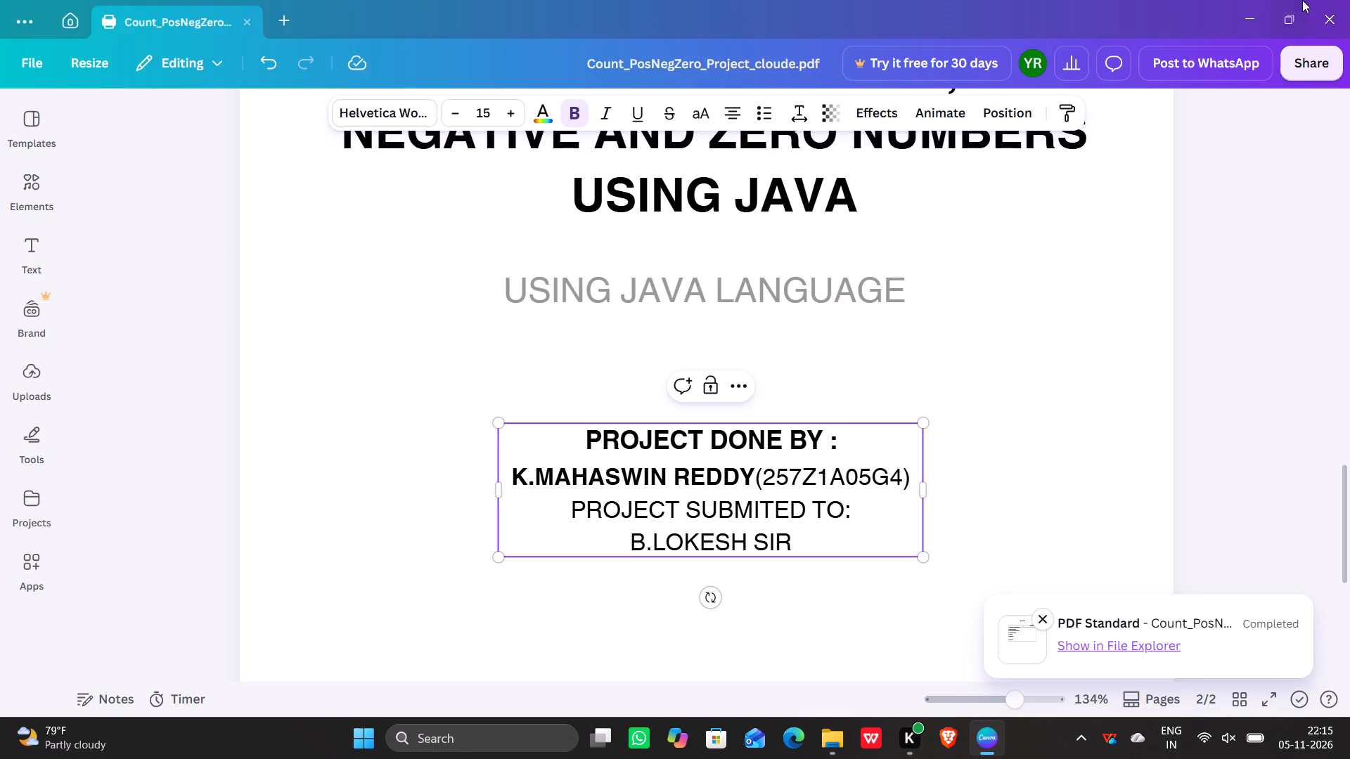
pyautogui.click(1324, 25)
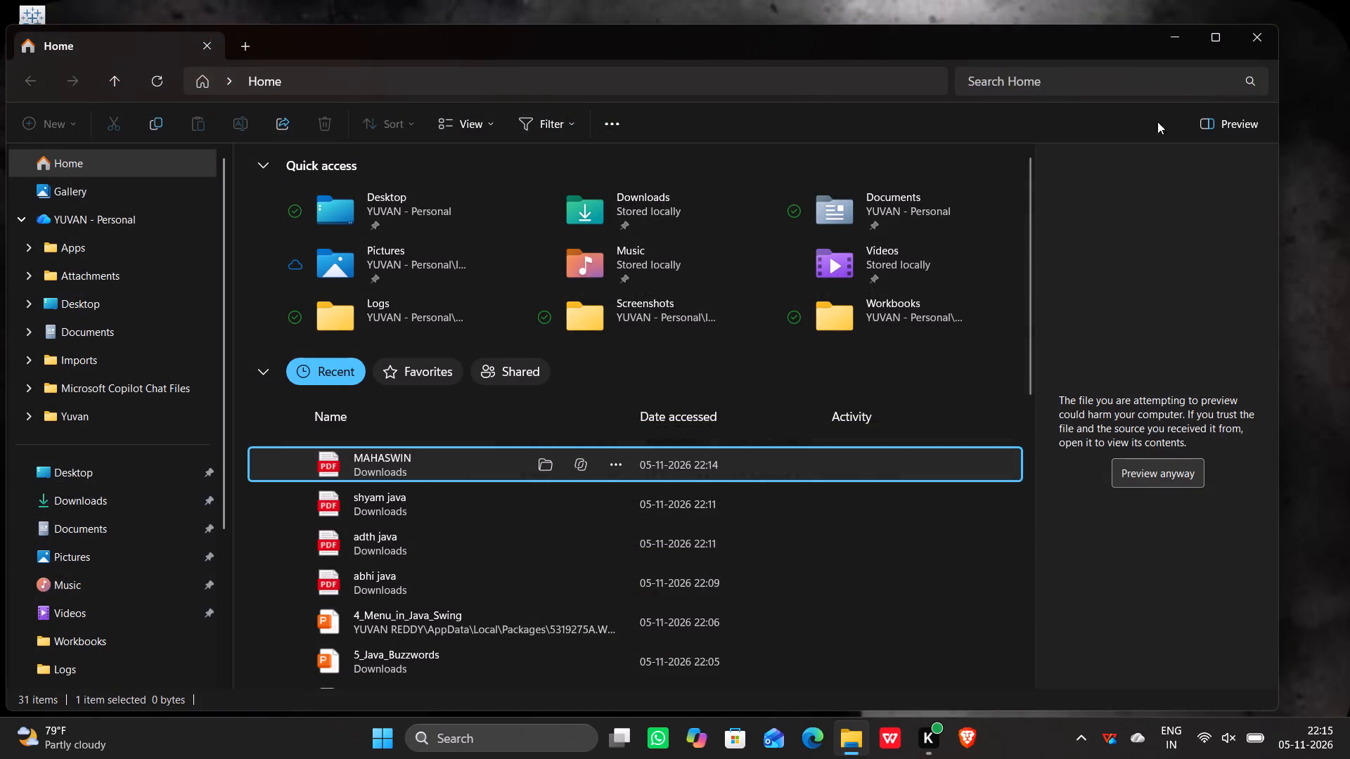
pyautogui.doubleClick(34, 497)
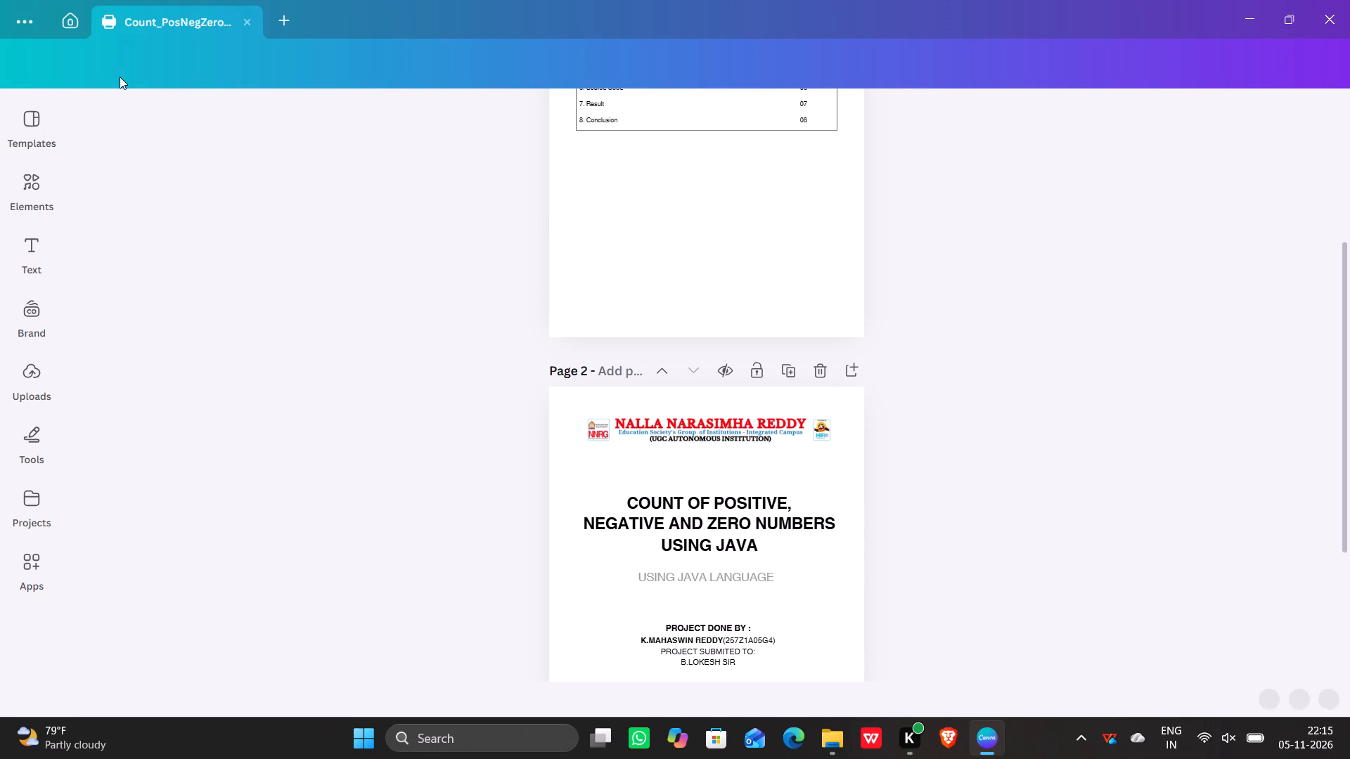
pyautogui.click(247, 17)
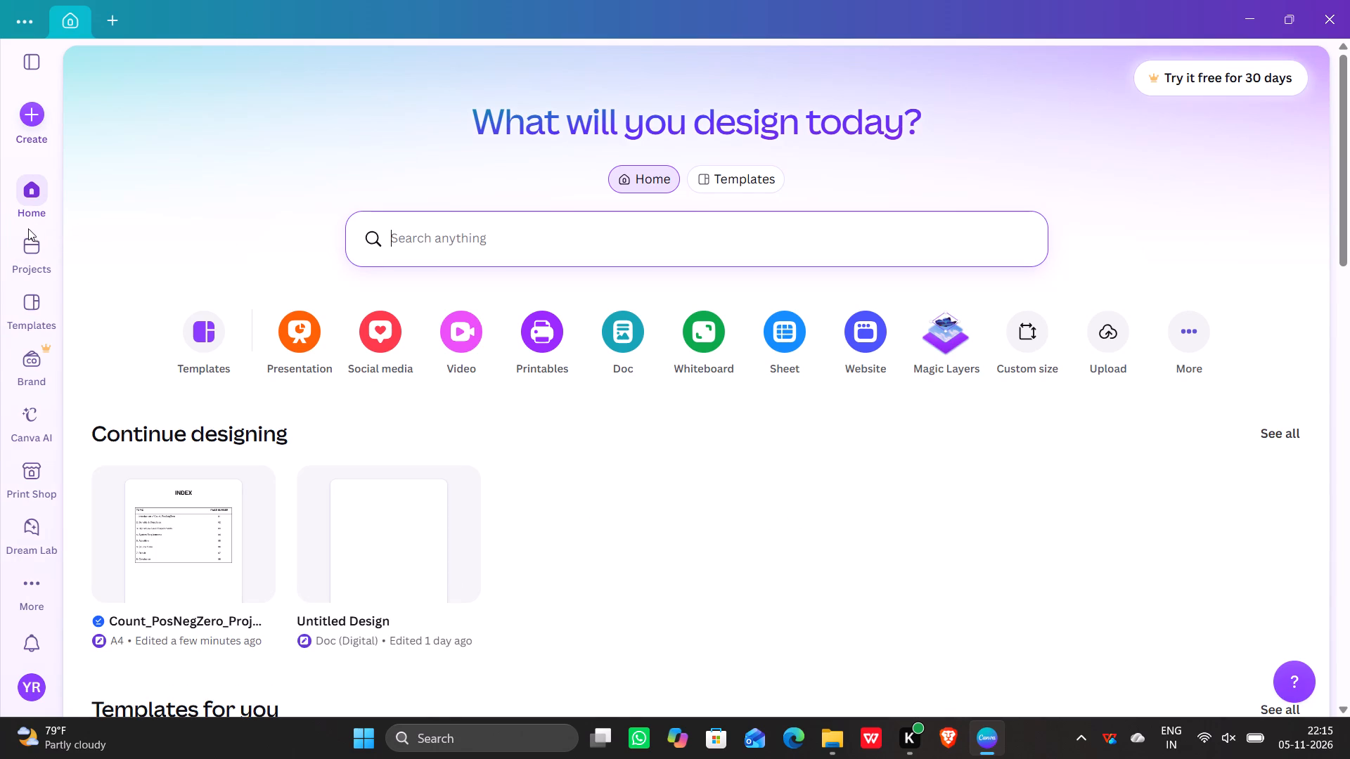
# Open the Uploads folder in the Canva projects and enter SH in its search.
pyautogui.click(32, 246)
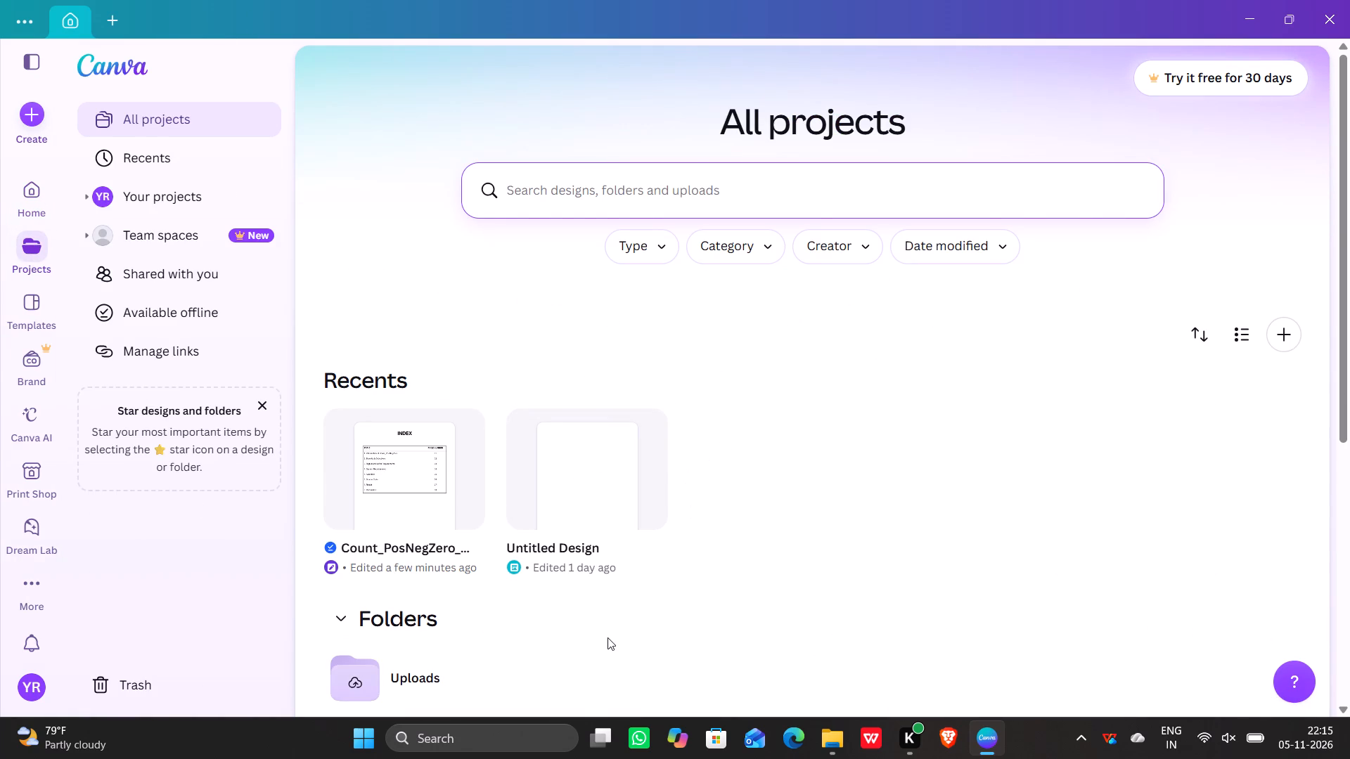
pyautogui.click(468, 677)
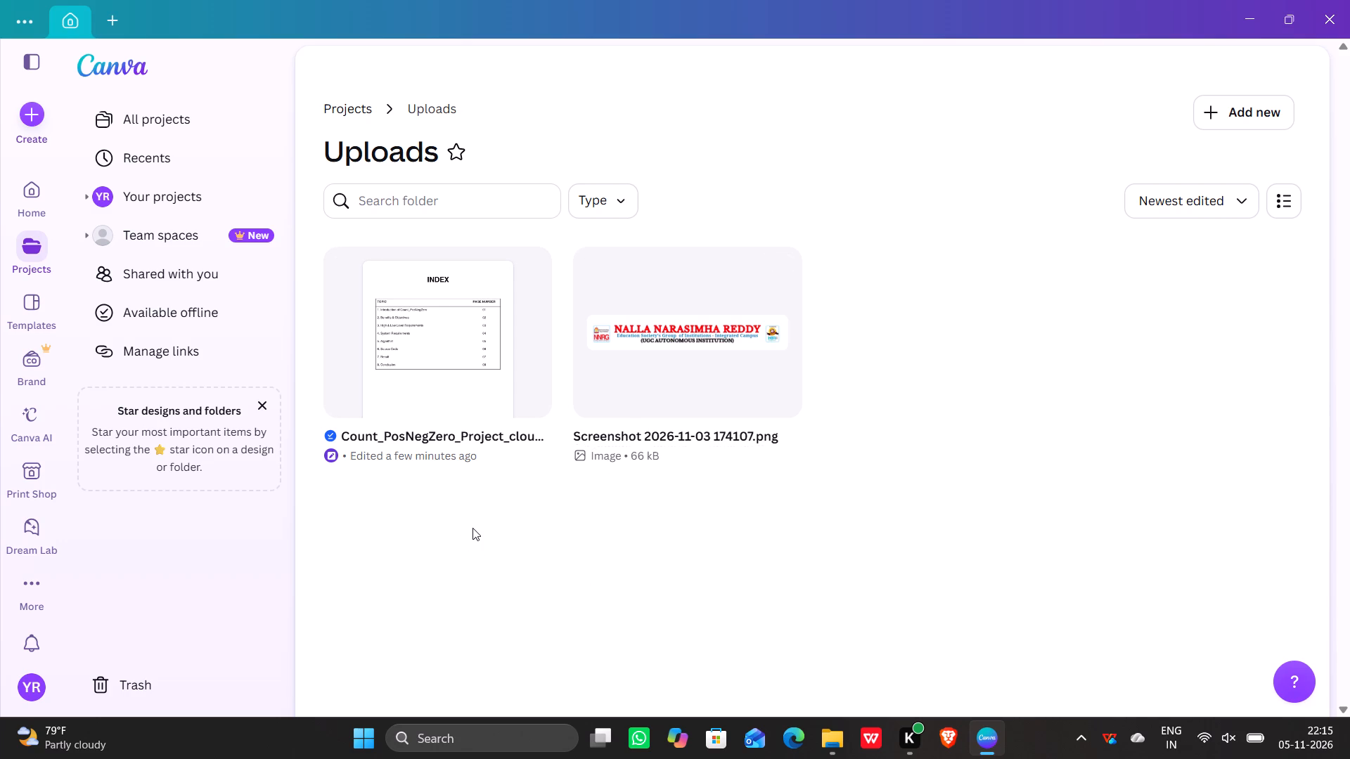
pyautogui.click(461, 196)
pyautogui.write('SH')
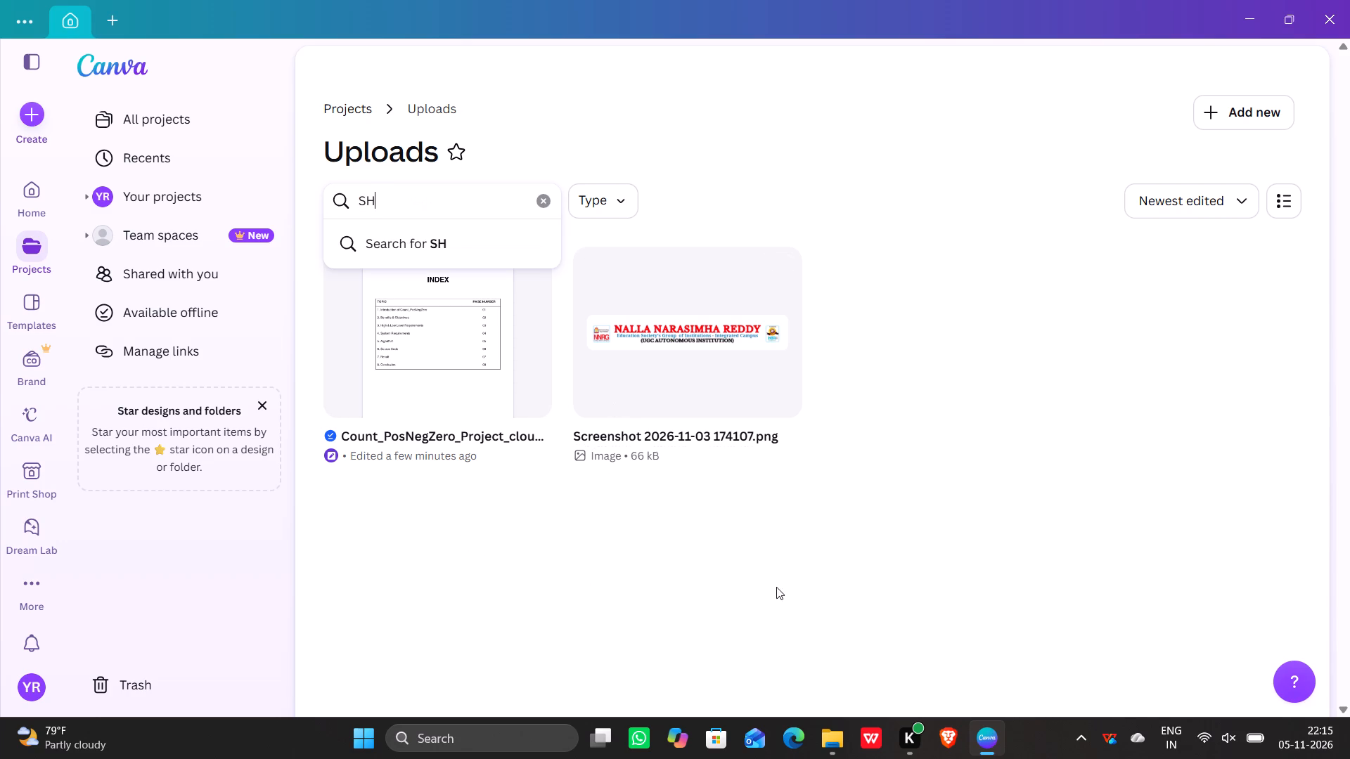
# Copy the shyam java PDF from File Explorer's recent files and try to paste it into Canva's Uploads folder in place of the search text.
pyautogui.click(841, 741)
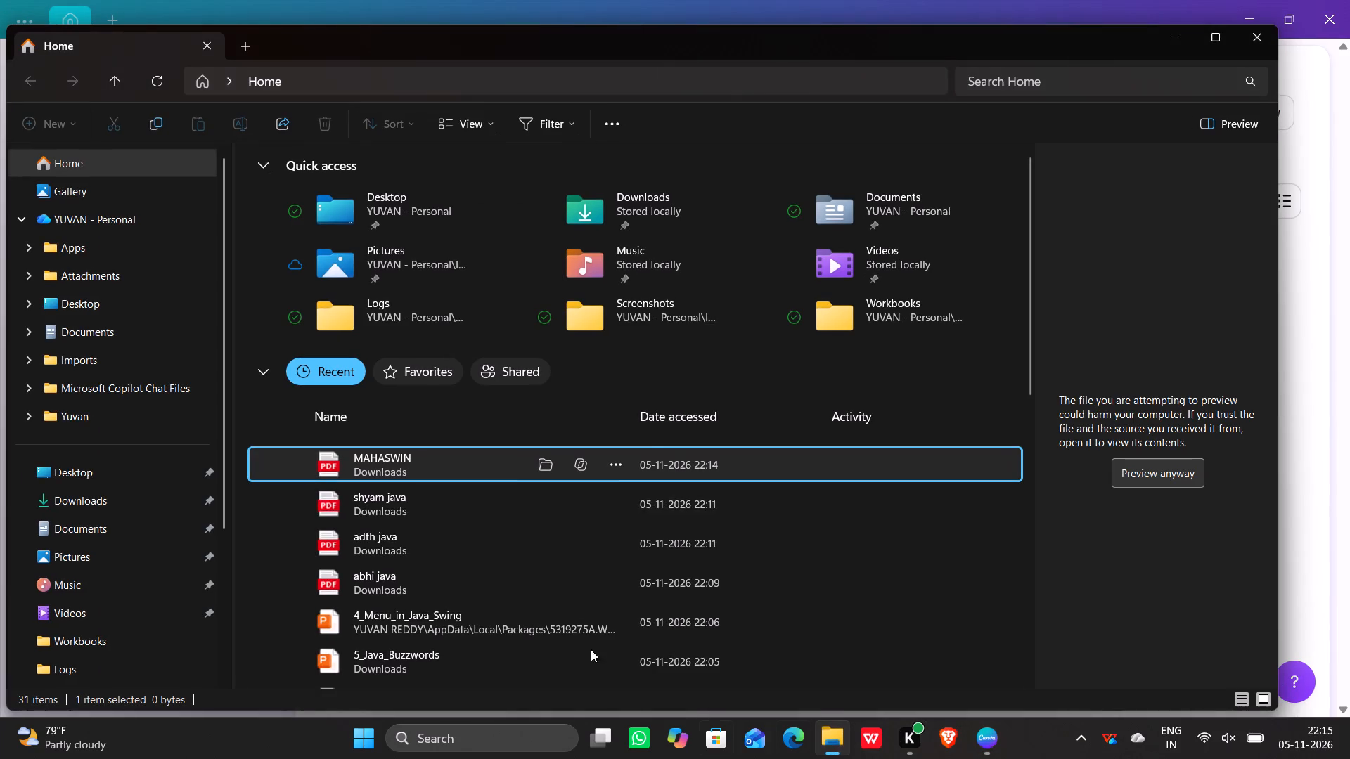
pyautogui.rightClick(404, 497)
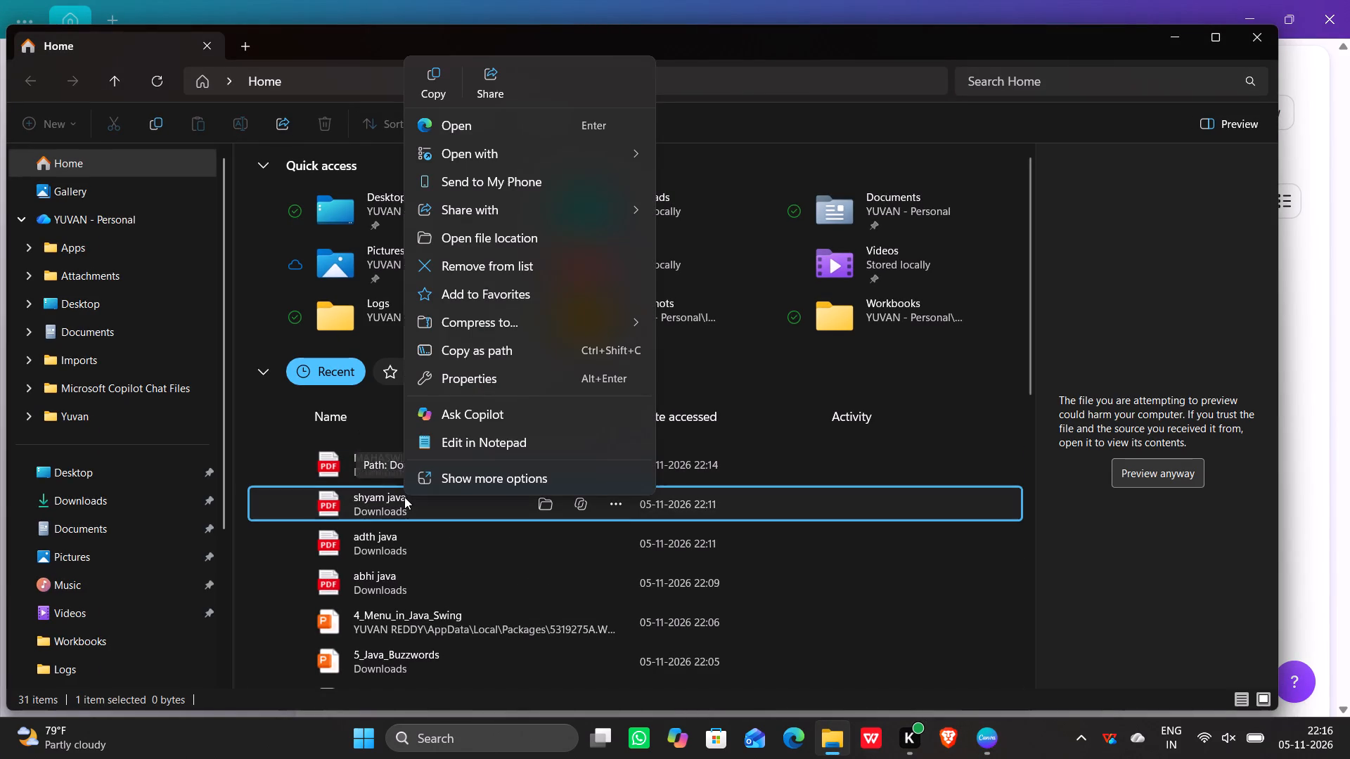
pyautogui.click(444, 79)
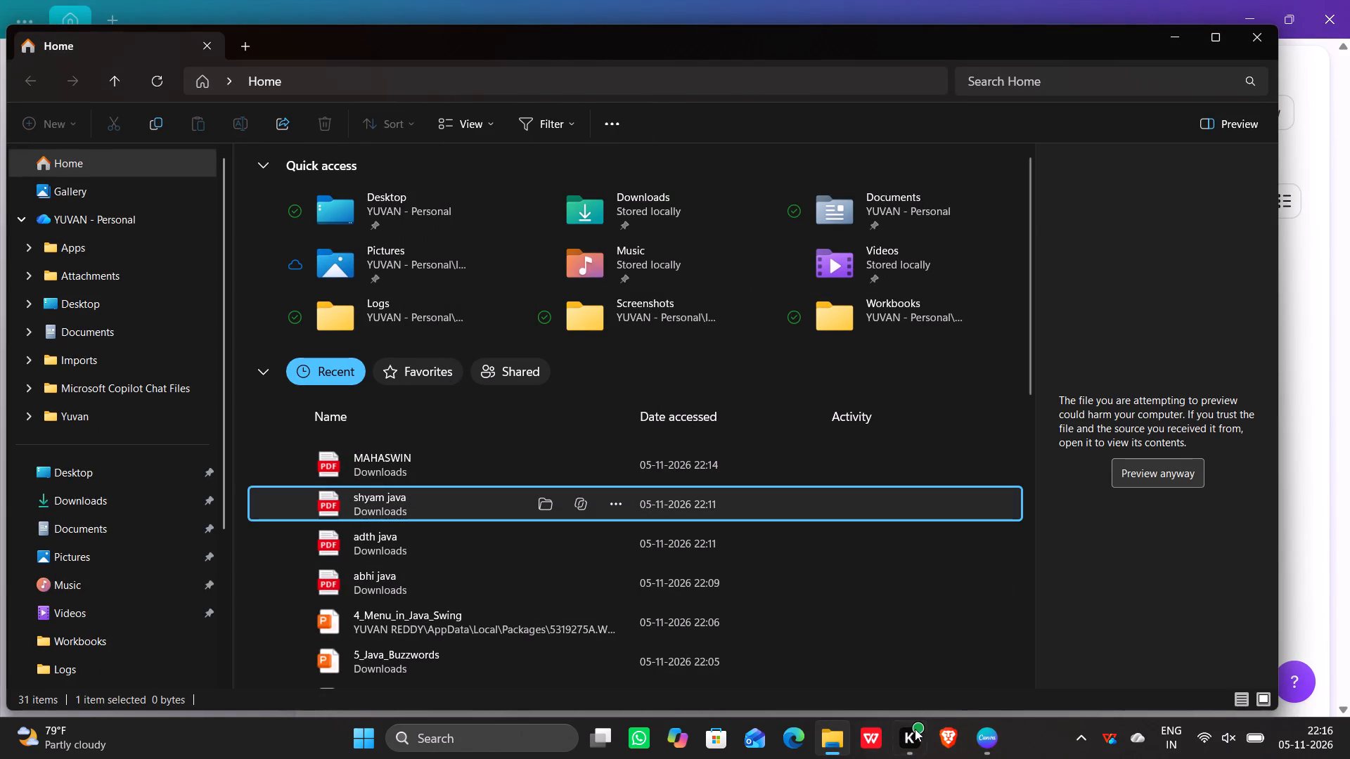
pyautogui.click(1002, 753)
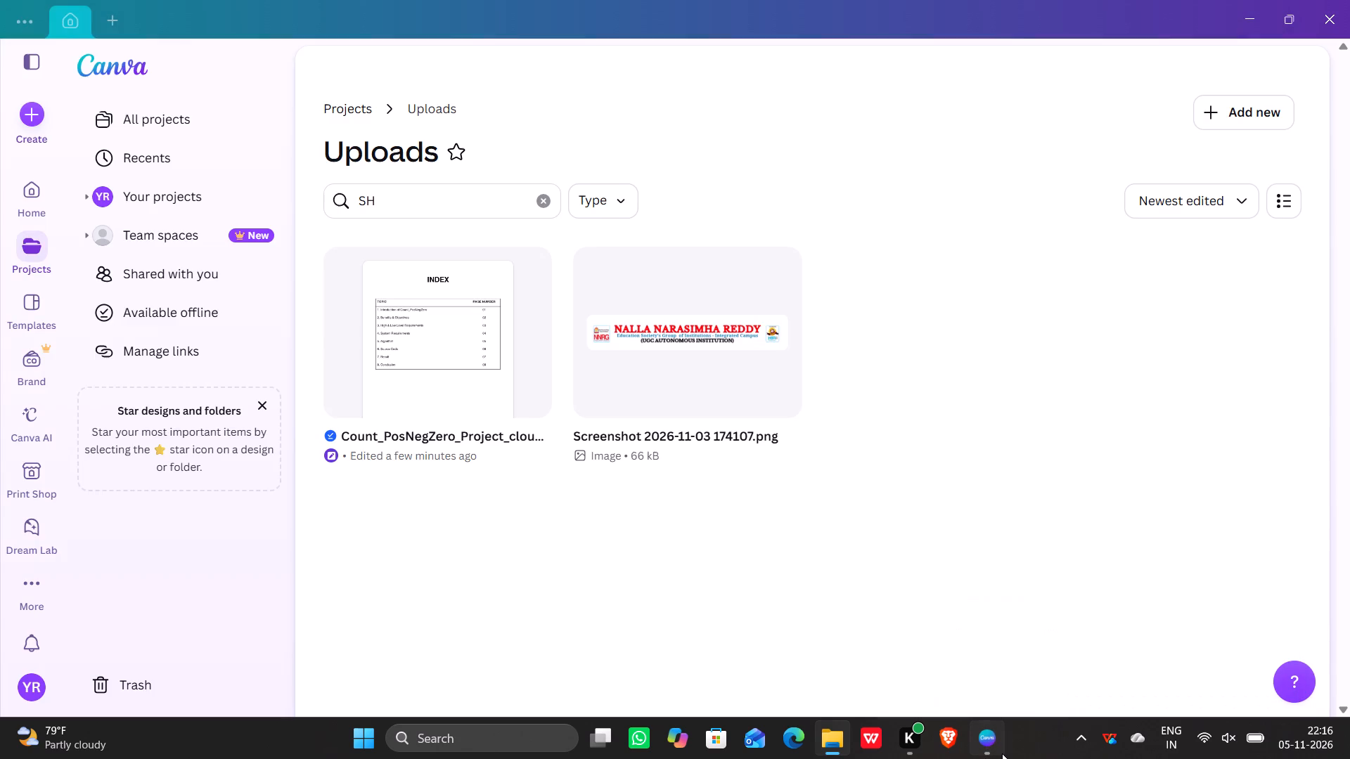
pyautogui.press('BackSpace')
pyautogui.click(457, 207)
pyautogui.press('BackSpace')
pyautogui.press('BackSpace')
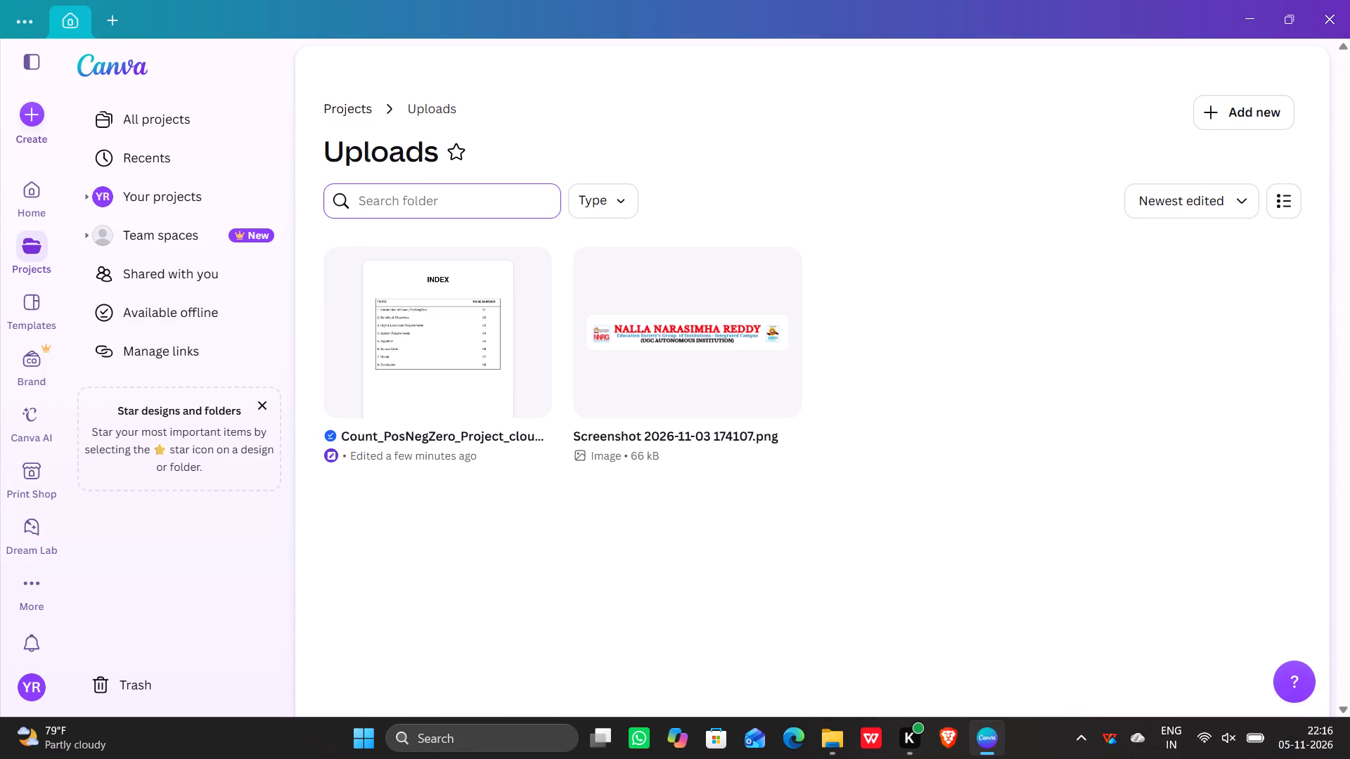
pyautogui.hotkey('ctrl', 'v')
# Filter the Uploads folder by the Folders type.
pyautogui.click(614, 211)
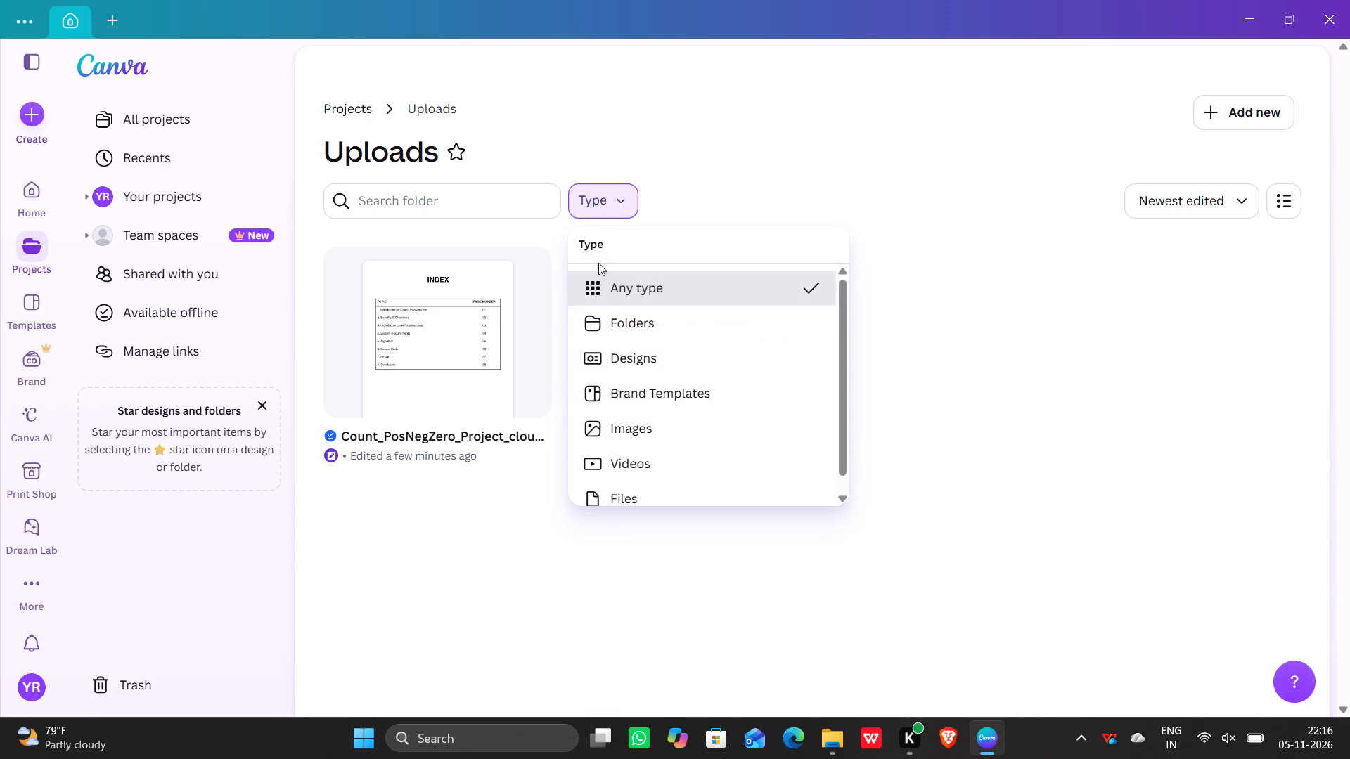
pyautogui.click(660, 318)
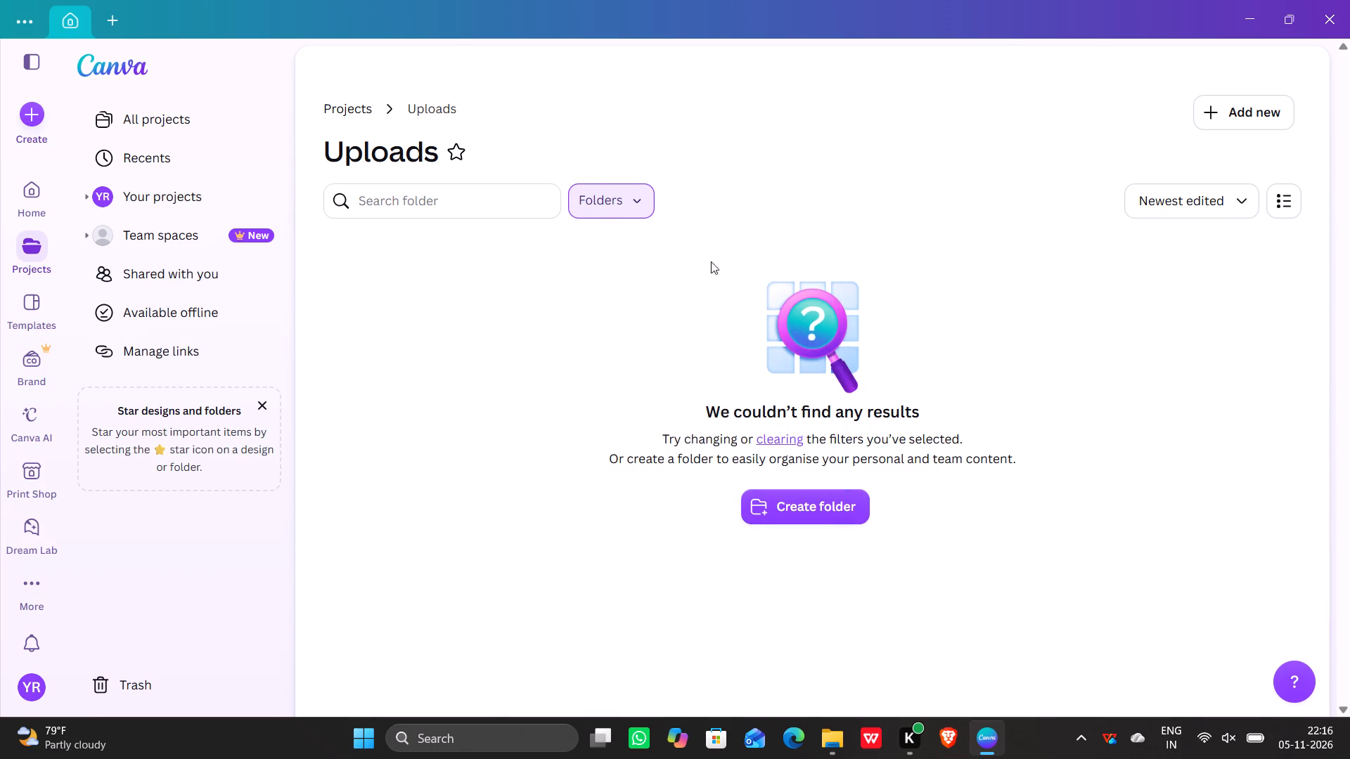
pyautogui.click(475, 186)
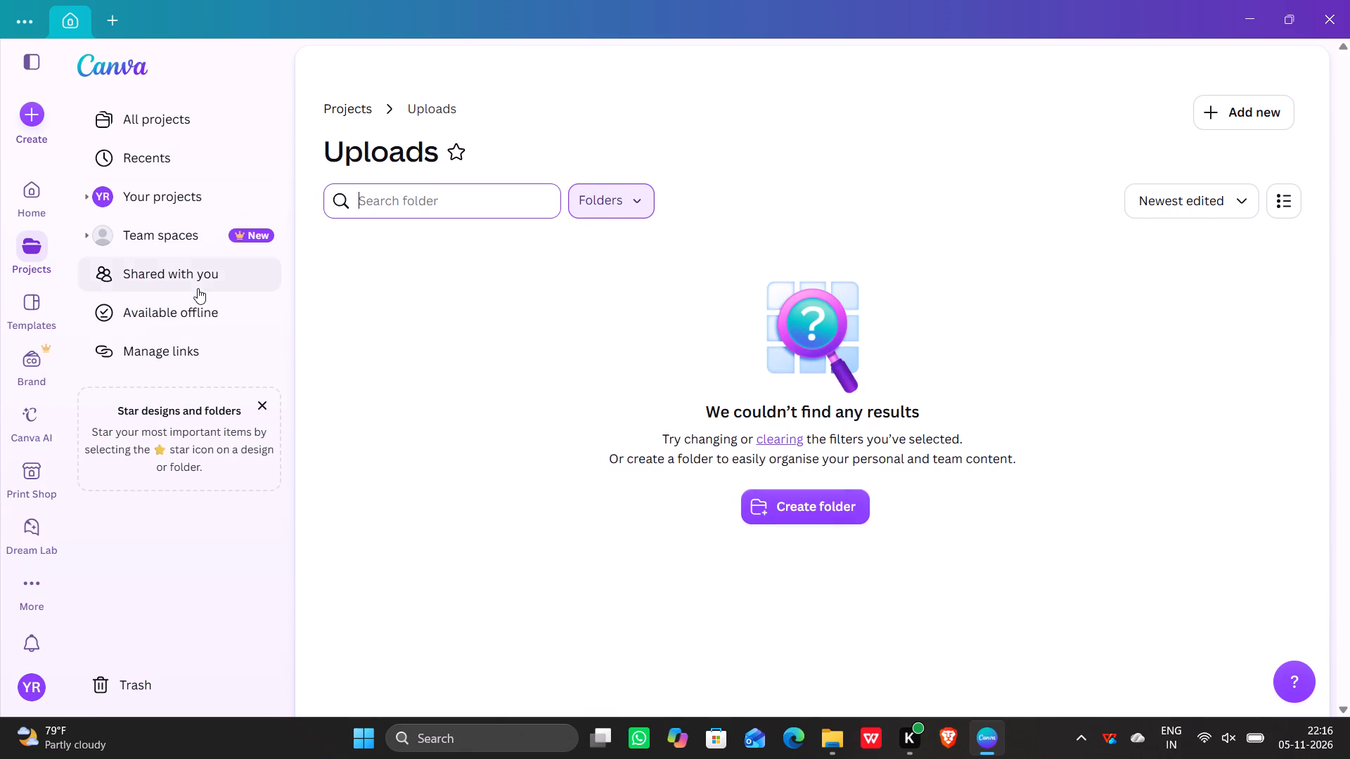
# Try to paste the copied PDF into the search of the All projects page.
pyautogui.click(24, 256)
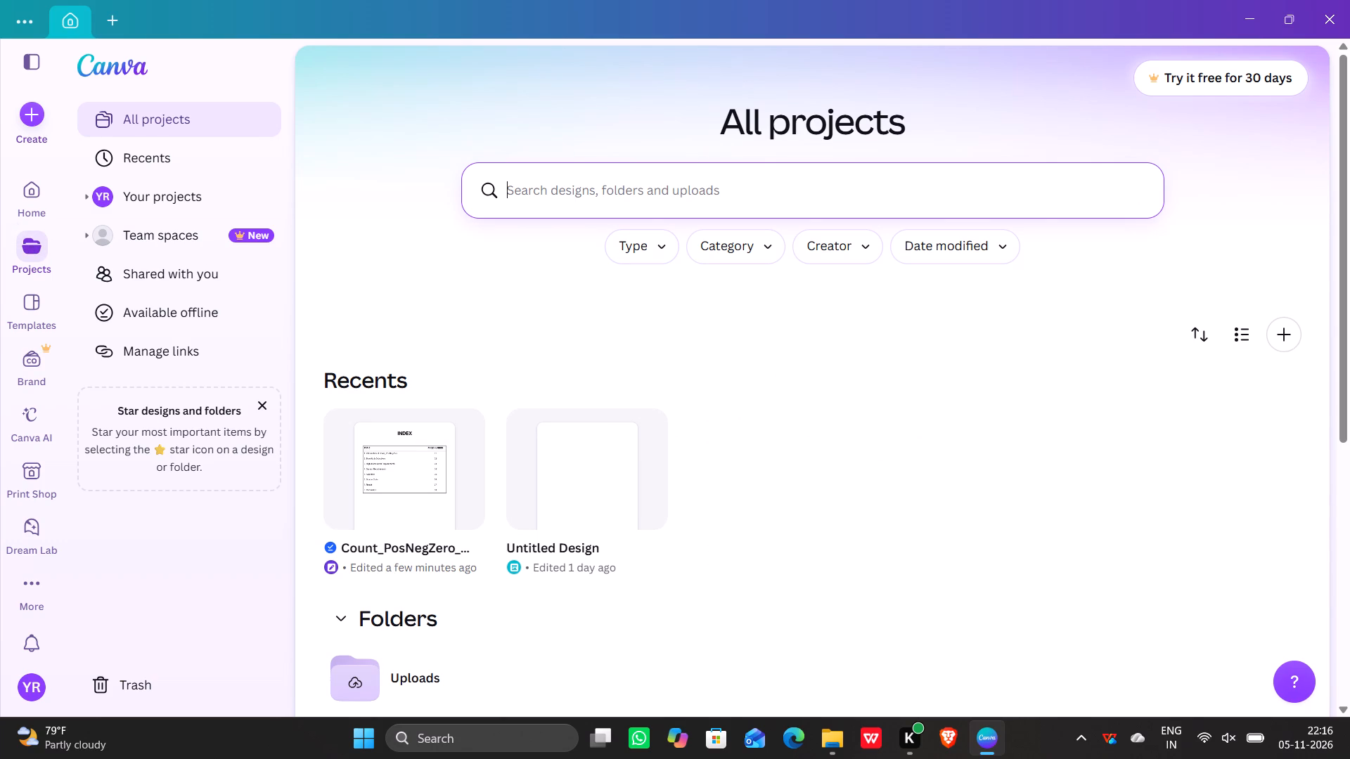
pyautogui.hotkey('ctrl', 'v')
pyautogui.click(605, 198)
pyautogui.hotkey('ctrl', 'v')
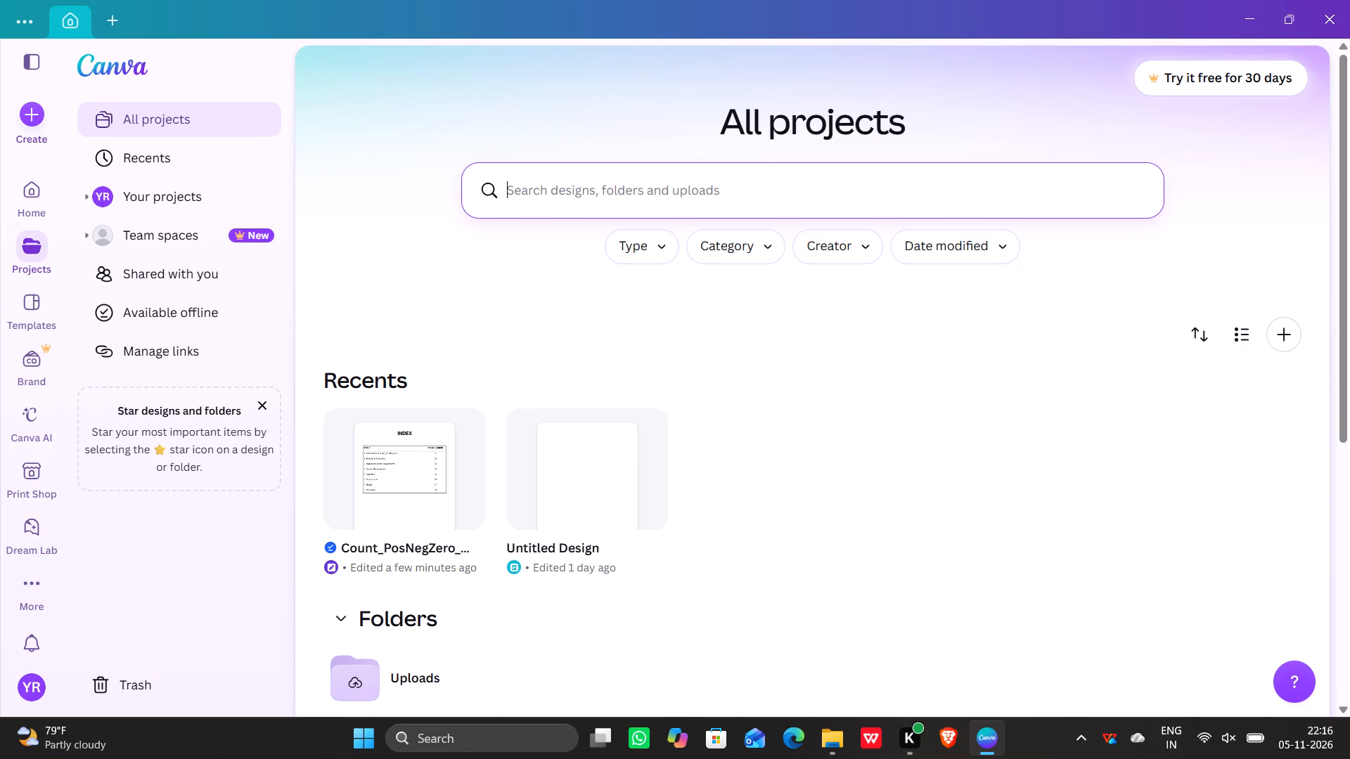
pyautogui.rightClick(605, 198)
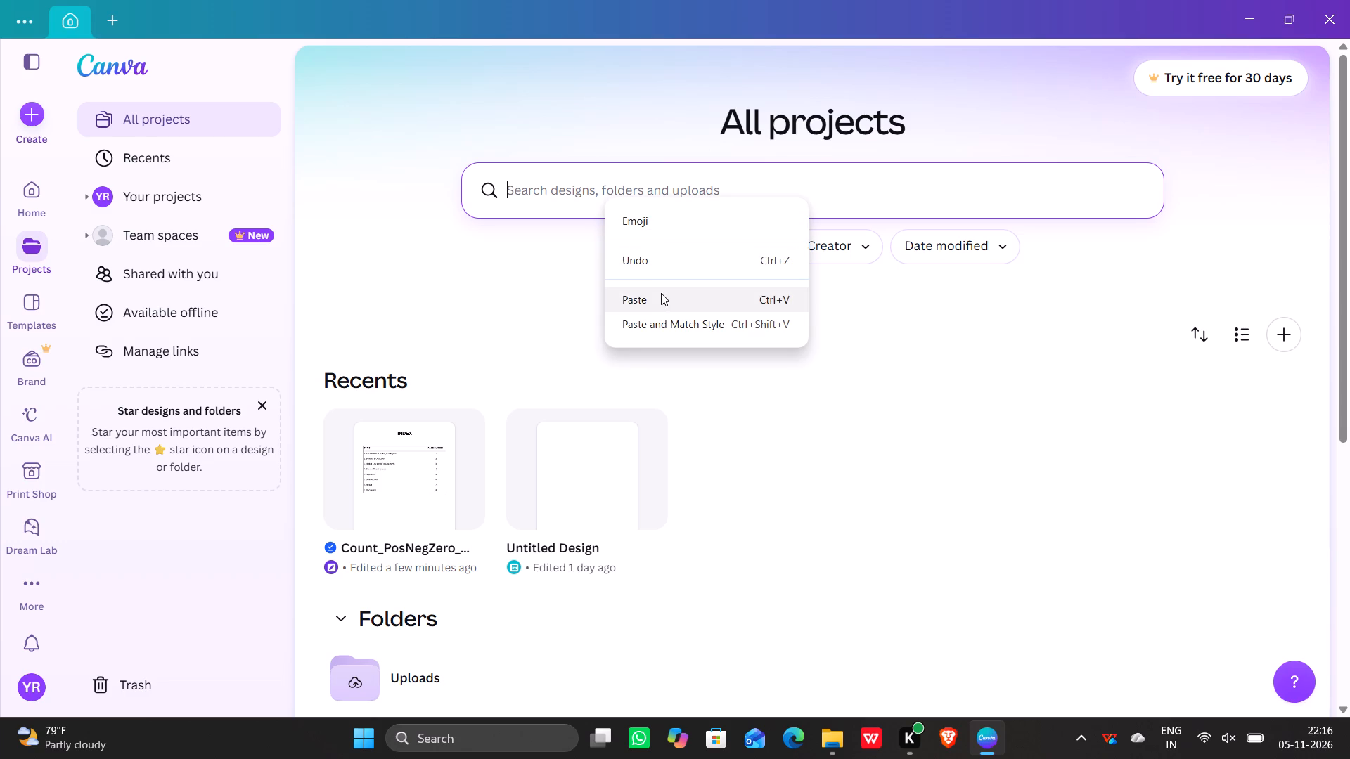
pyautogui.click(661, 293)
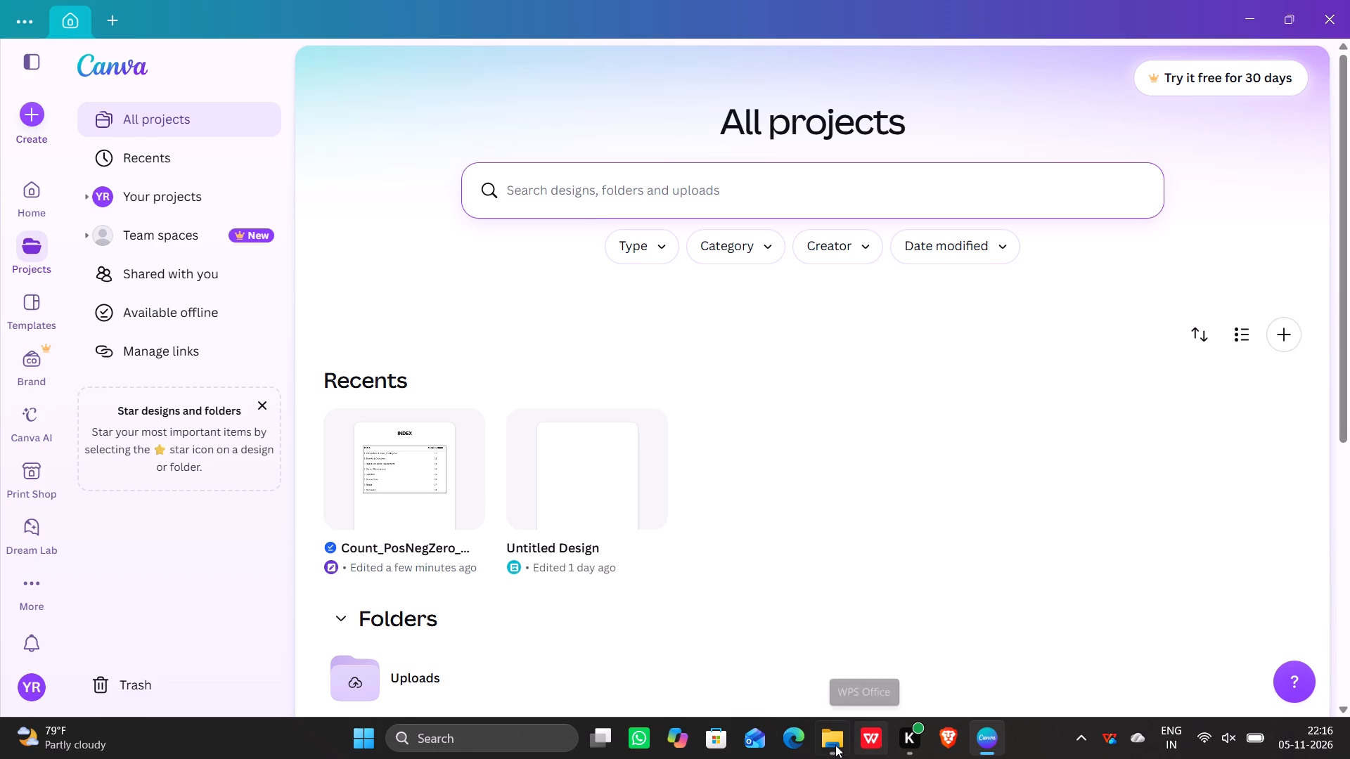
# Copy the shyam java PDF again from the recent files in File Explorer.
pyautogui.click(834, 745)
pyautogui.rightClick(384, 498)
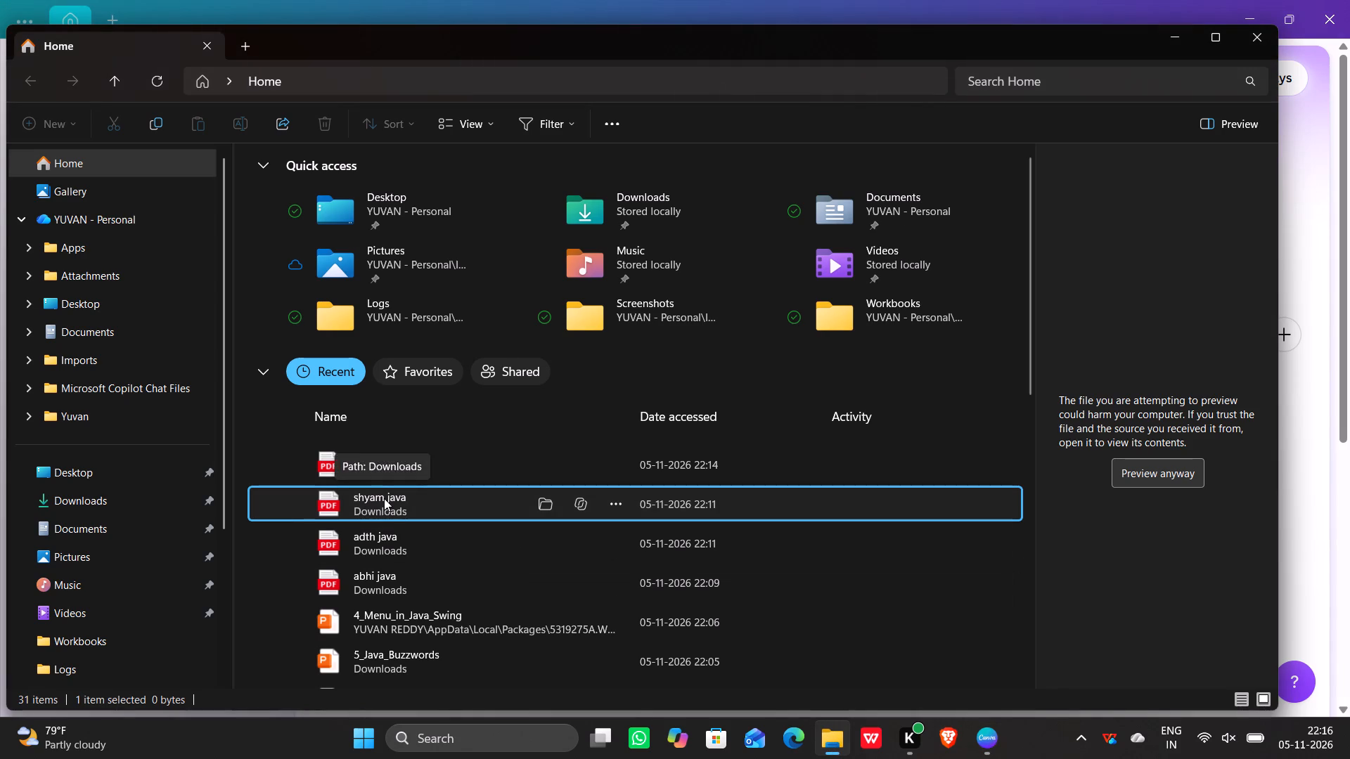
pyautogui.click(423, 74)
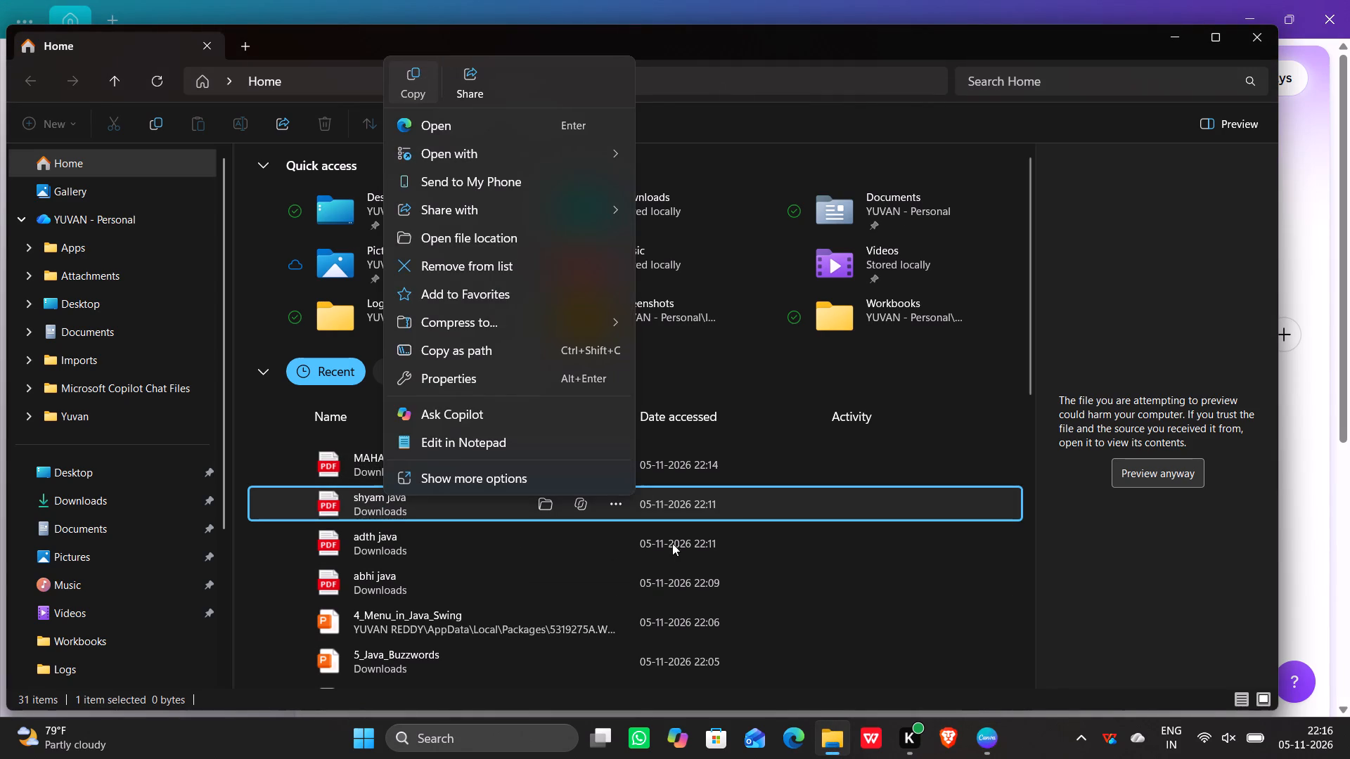
# Switch to Canva and start a file upload from the All projects page.
pyautogui.click(976, 755)
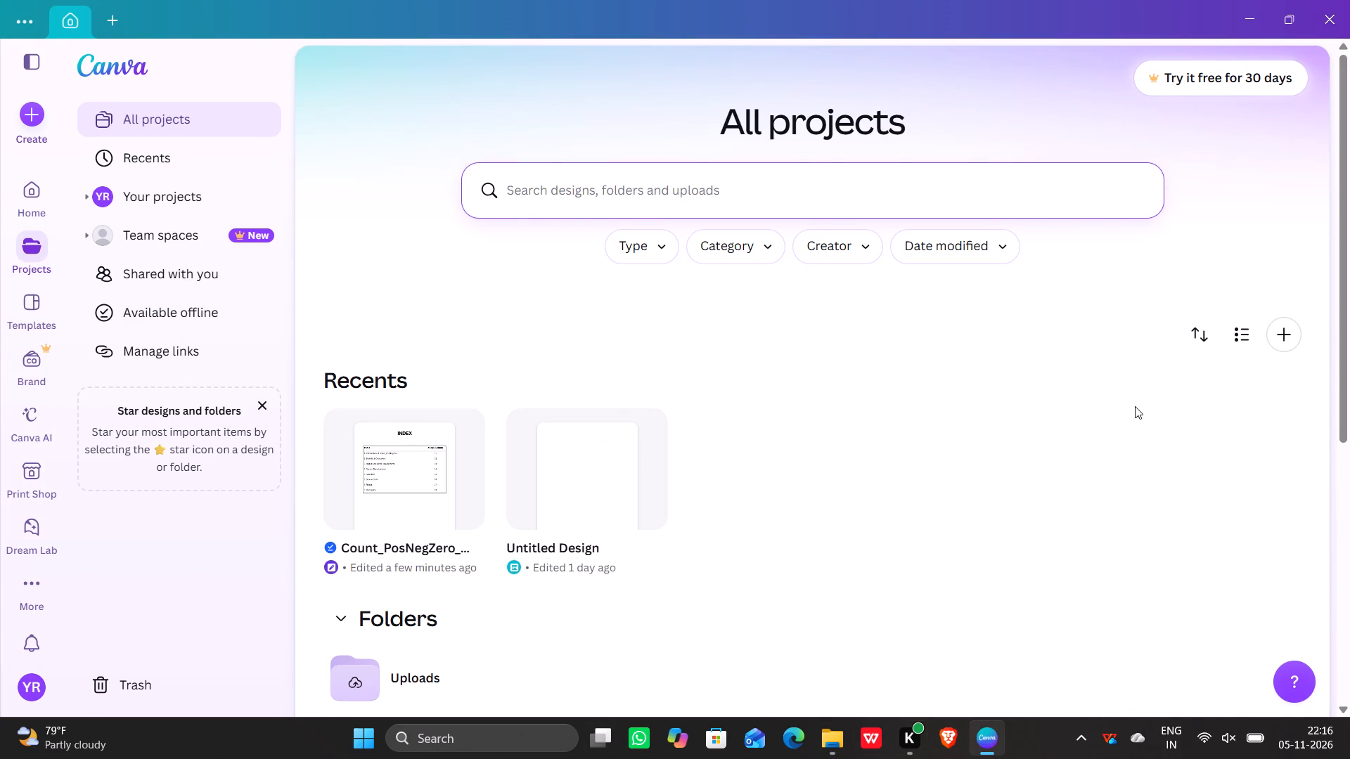
pyautogui.click(1287, 339)
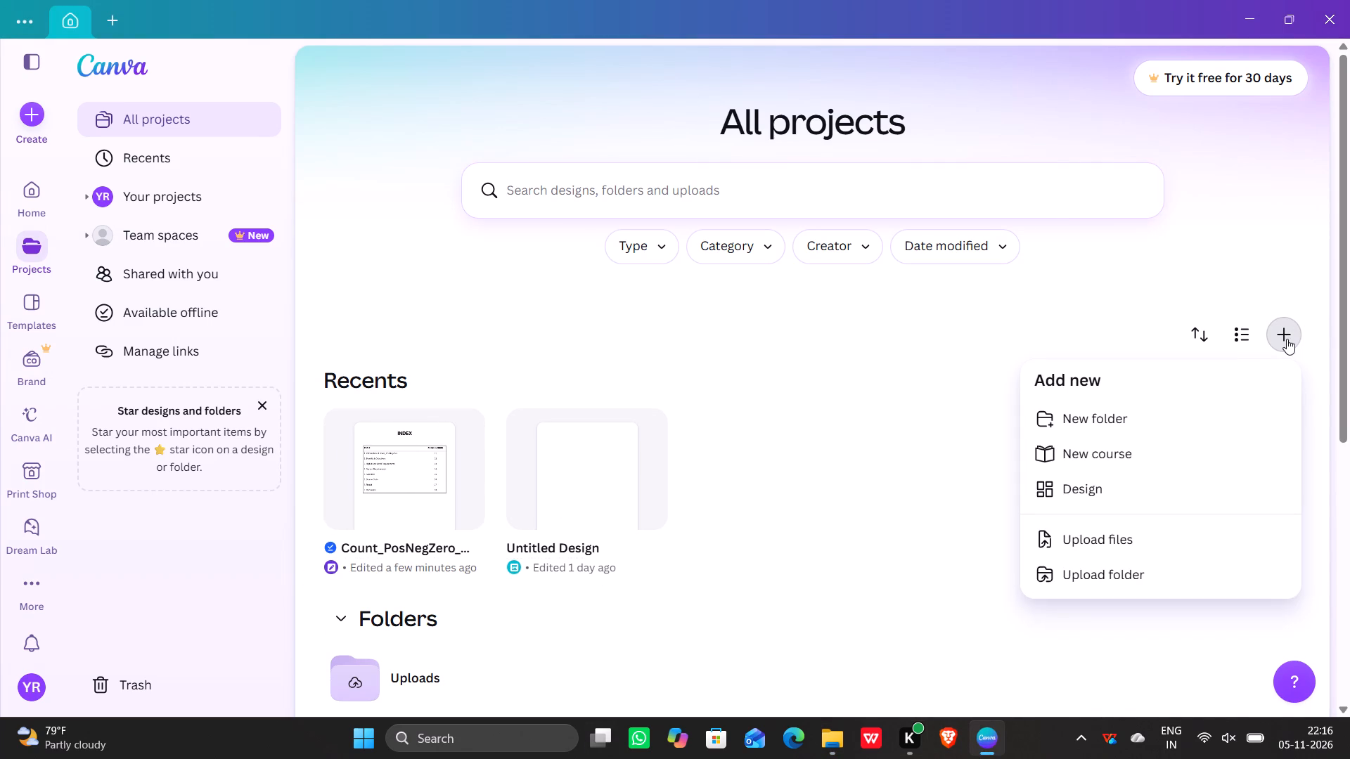
pyautogui.click(1084, 532)
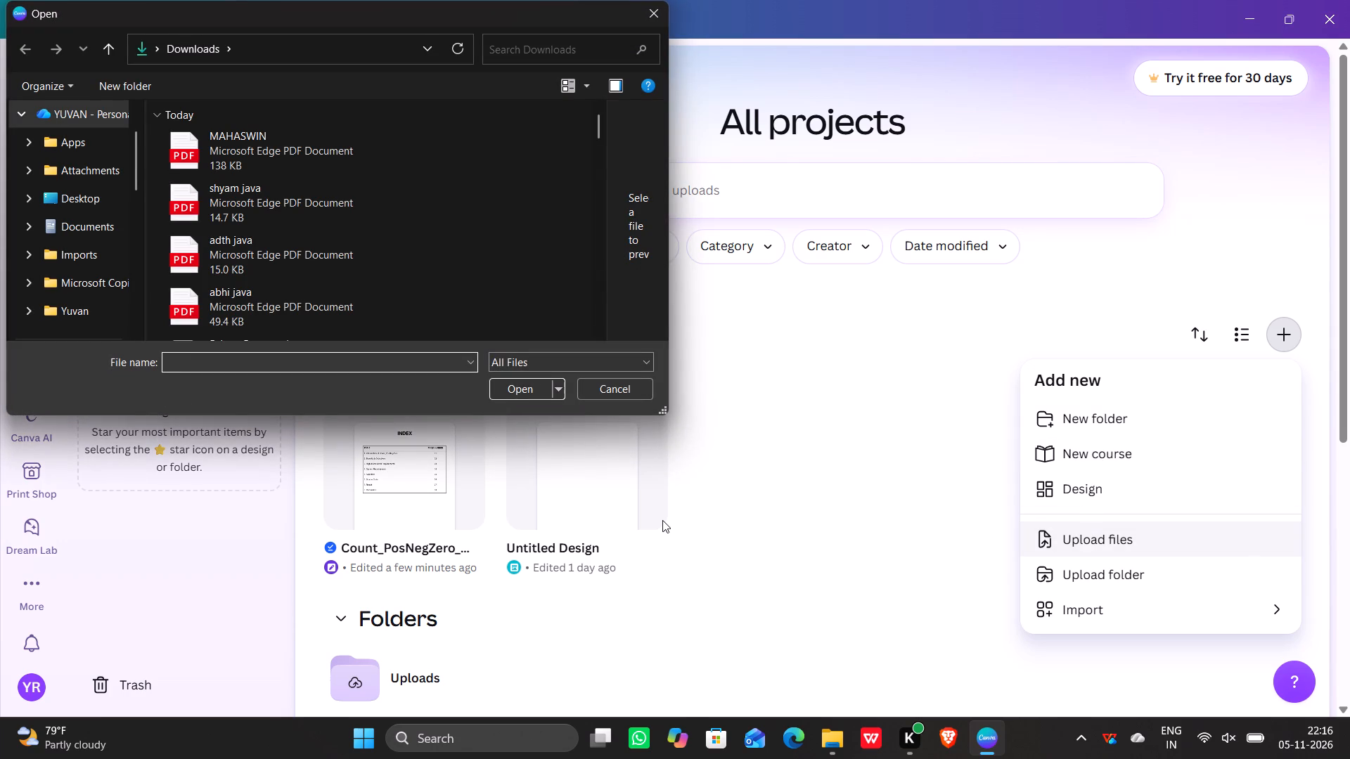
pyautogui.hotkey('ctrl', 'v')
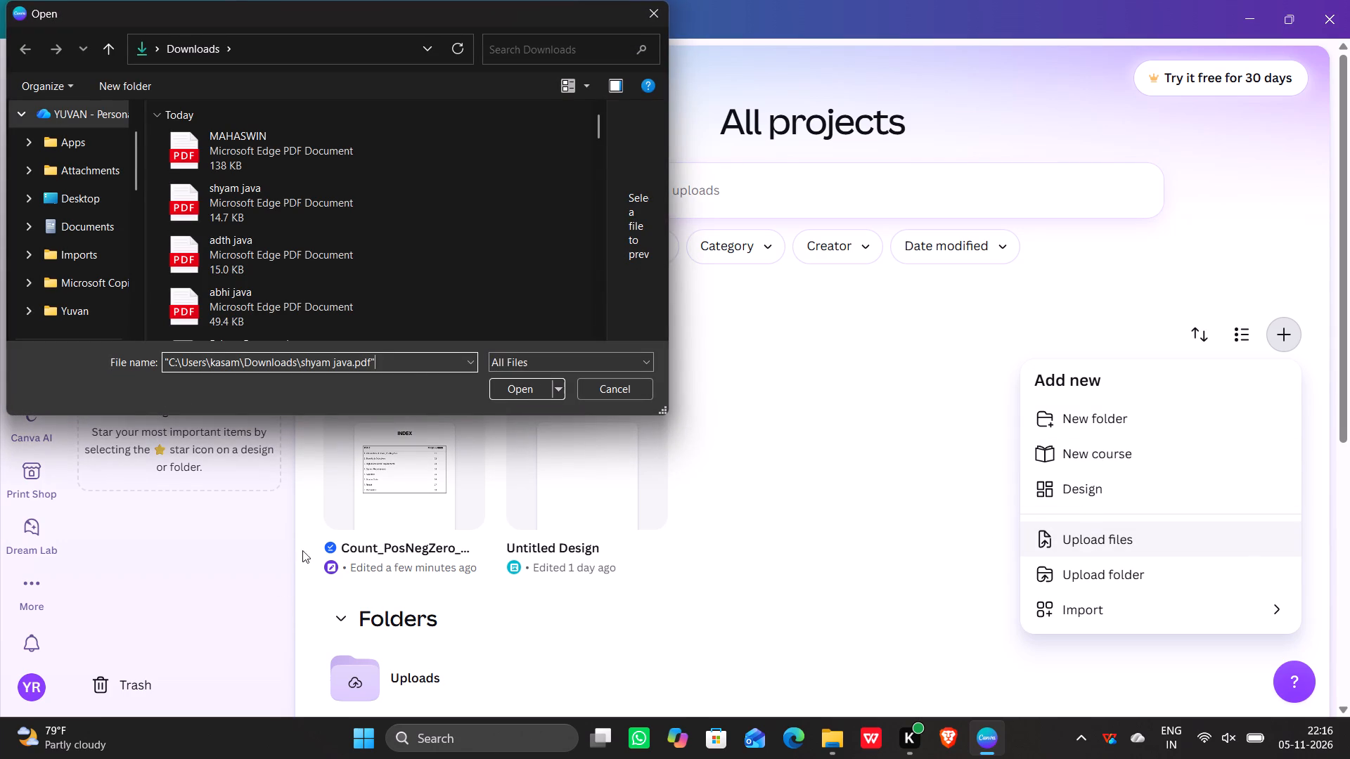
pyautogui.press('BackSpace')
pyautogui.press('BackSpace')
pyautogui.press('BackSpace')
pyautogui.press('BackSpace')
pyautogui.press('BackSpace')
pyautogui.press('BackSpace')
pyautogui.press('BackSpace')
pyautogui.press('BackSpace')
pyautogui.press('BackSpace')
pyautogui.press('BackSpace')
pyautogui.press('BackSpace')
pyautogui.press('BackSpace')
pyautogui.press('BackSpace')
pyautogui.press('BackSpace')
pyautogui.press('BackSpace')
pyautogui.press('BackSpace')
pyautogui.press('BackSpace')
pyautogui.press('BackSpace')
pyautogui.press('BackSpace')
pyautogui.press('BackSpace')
# Upload the shyam java PDF from the Downloads folder.
pyautogui.click(282, 189)
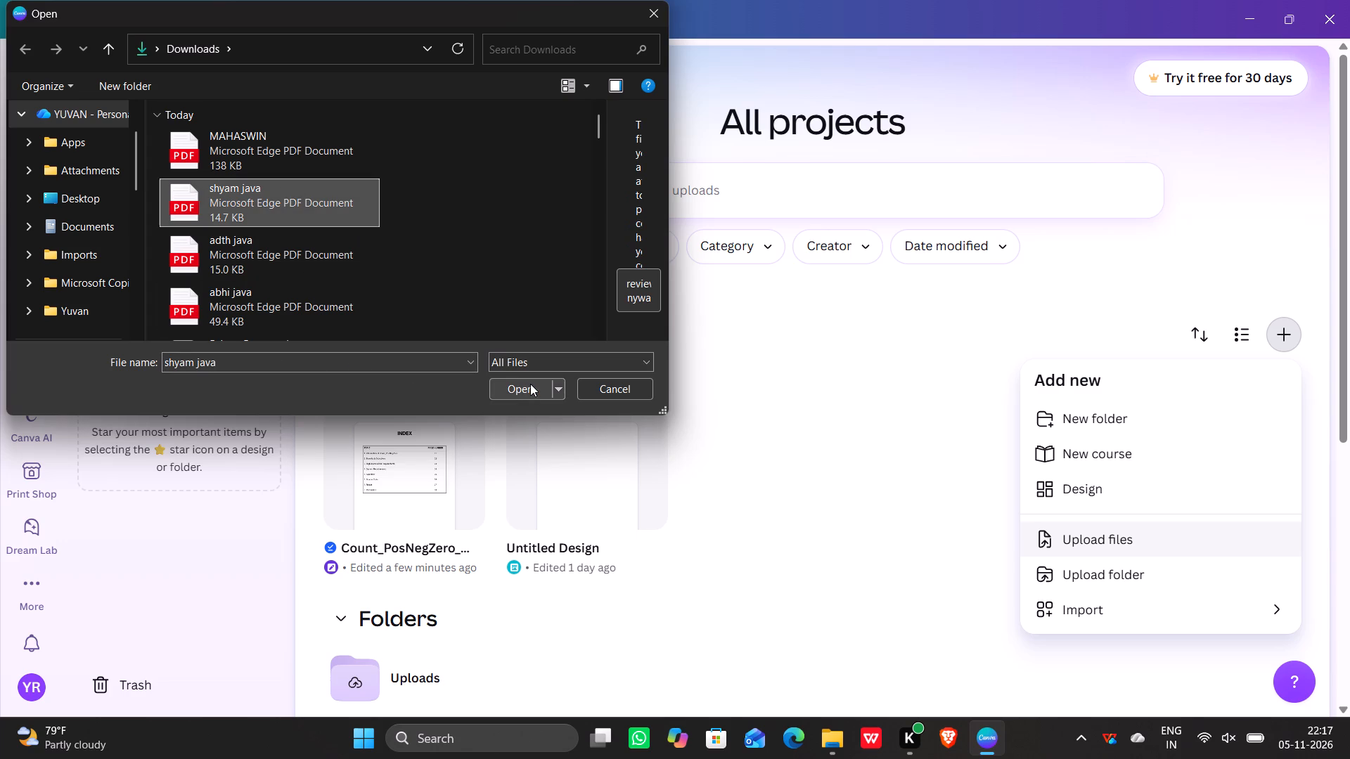
pyautogui.click(530, 384)
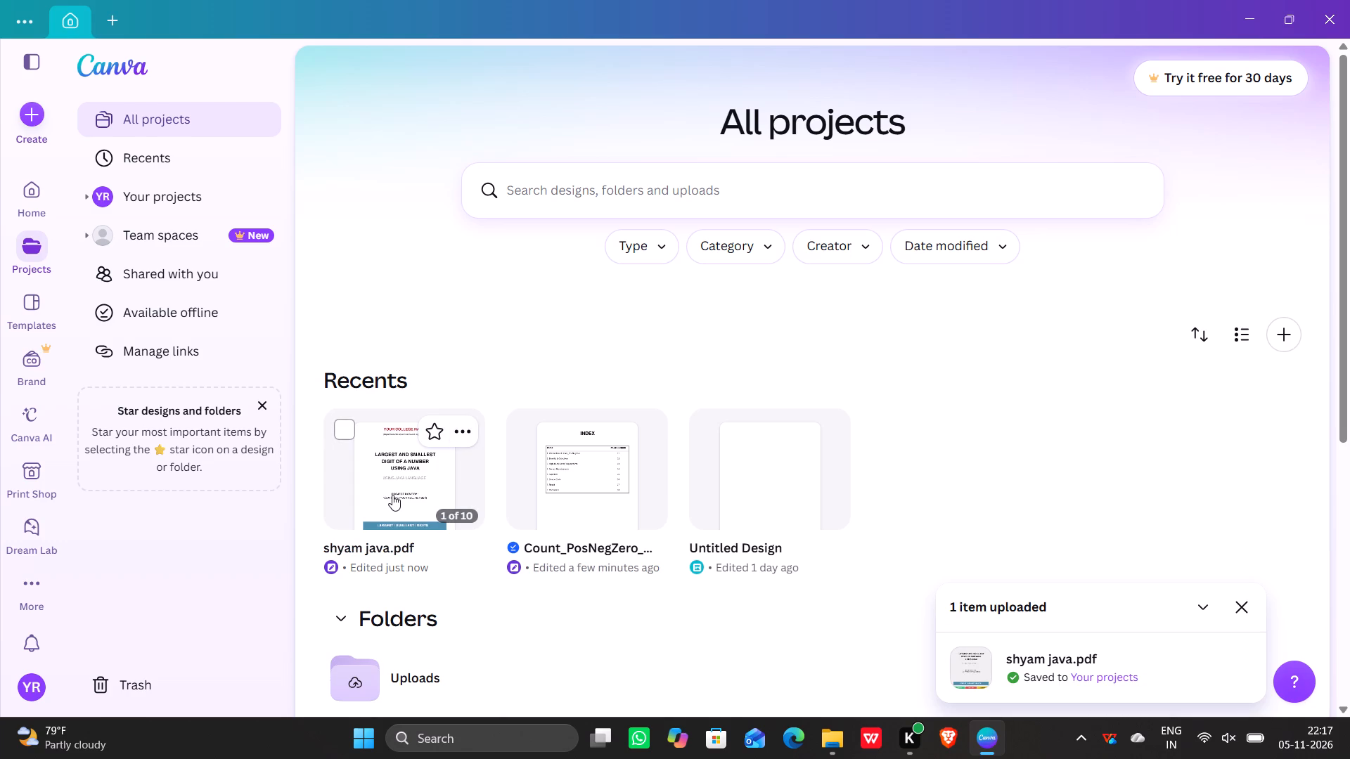
# Open the uploaded shyam java.pdf design for editing.
pyautogui.doubleClick(392, 495)
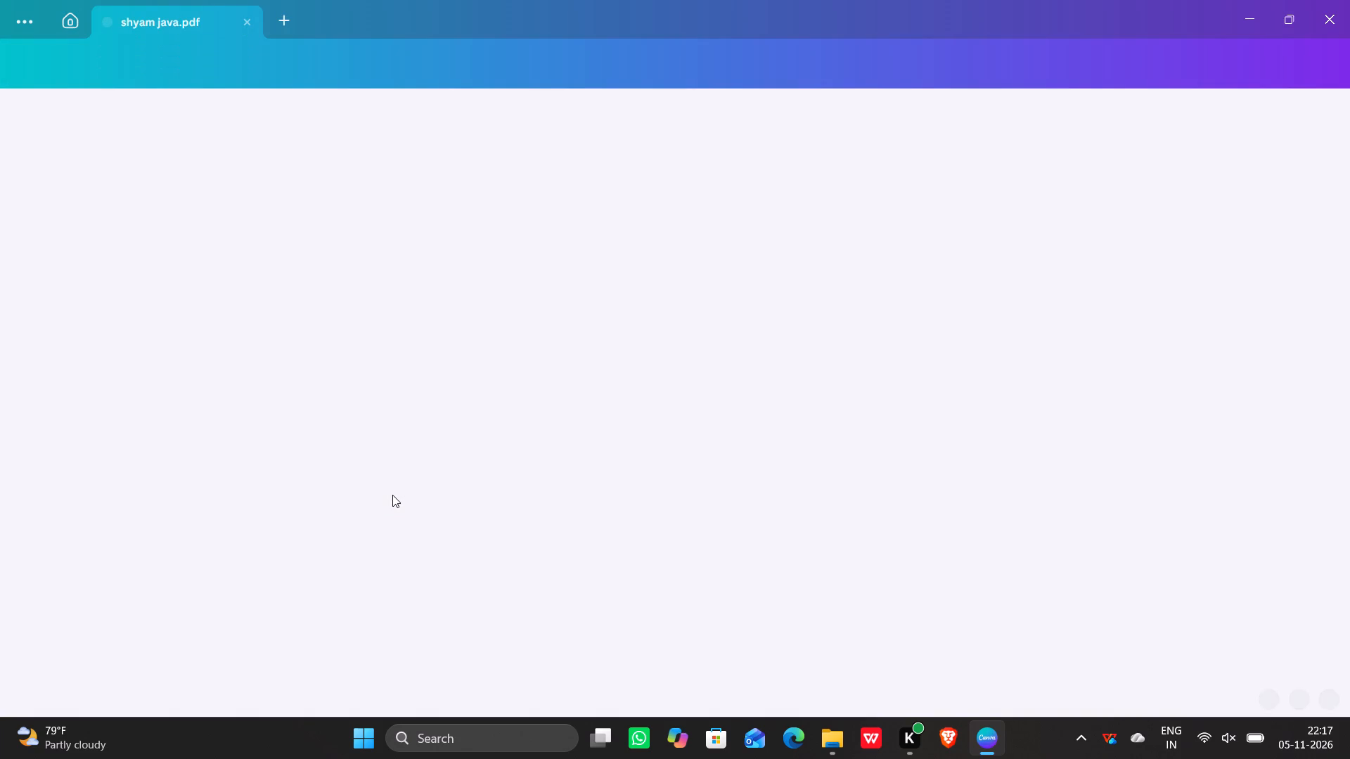
# Delete the college name placeholder and the department line at the top of the cover page.
pyautogui.scroll(10, 998, 316)
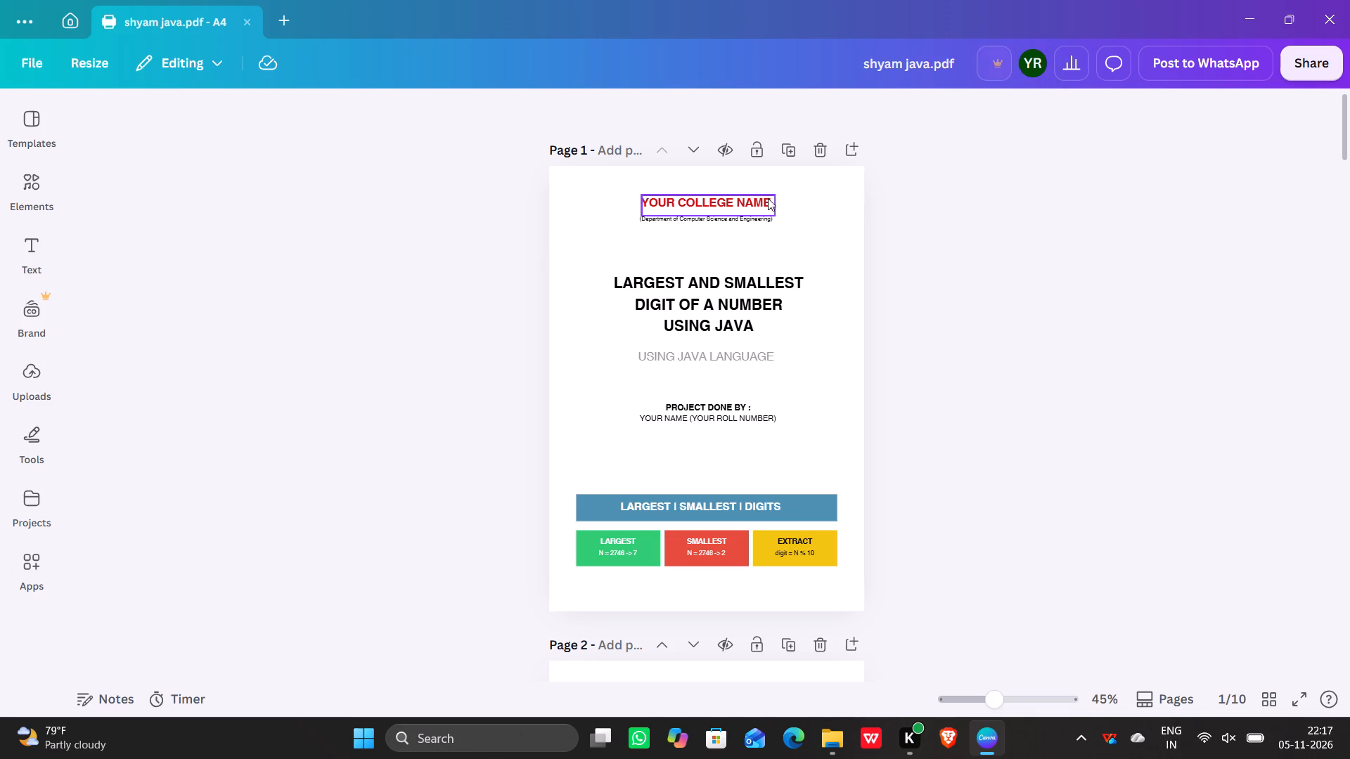
pyautogui.doubleClick(768, 198)
pyautogui.press('BackSpace')
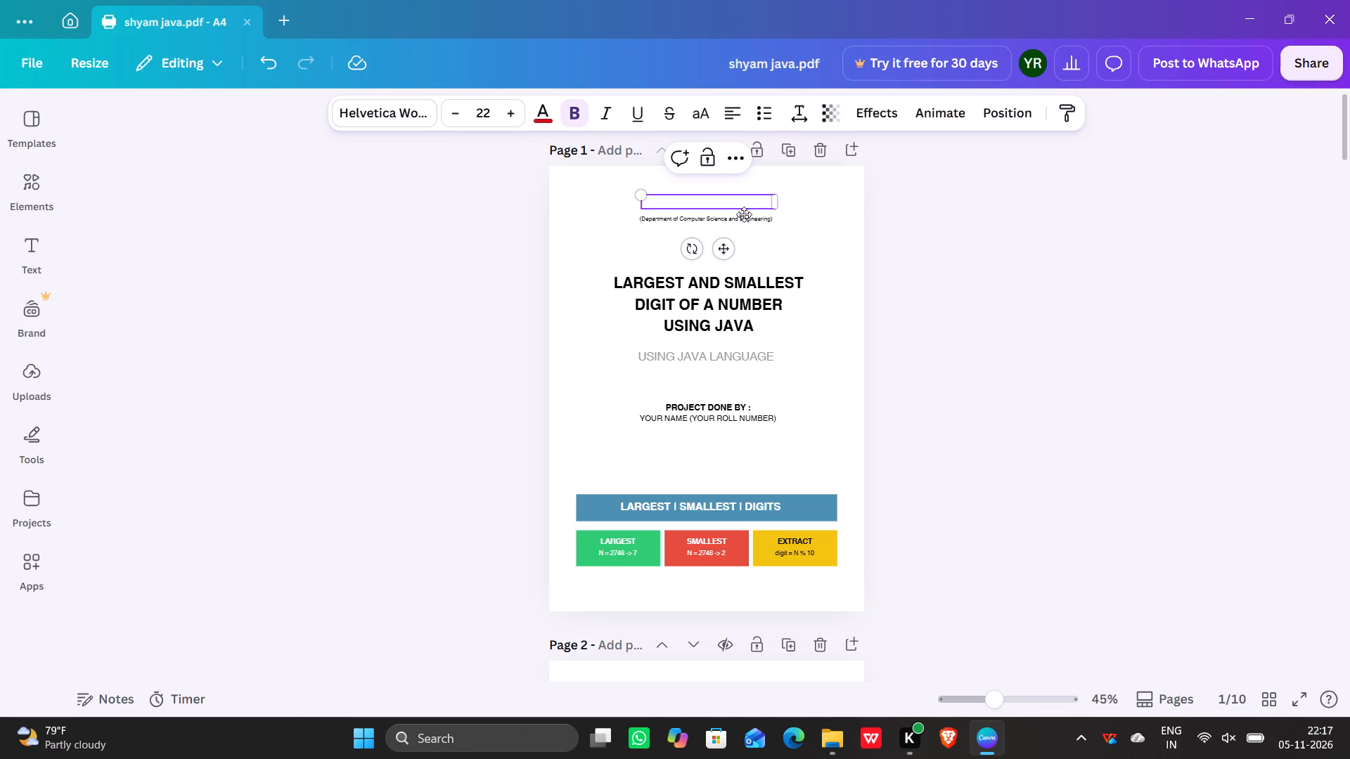
pyautogui.doubleClick(745, 221)
pyautogui.press('BackSpace')
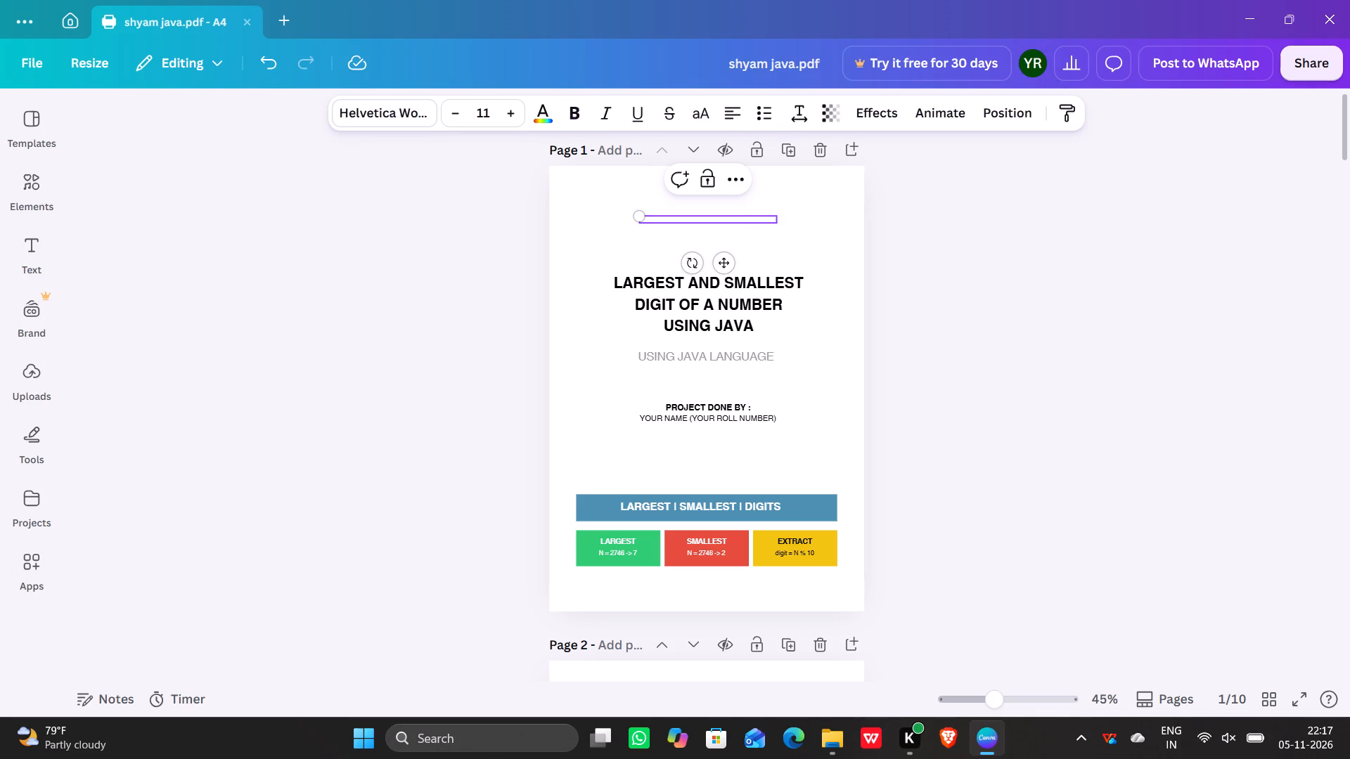
# Clear the YOUR NAME (YOUR ROLL NUMBER) placeholder below the PROJECT DONE BY heading on the cover page.
pyautogui.click(626, 420)
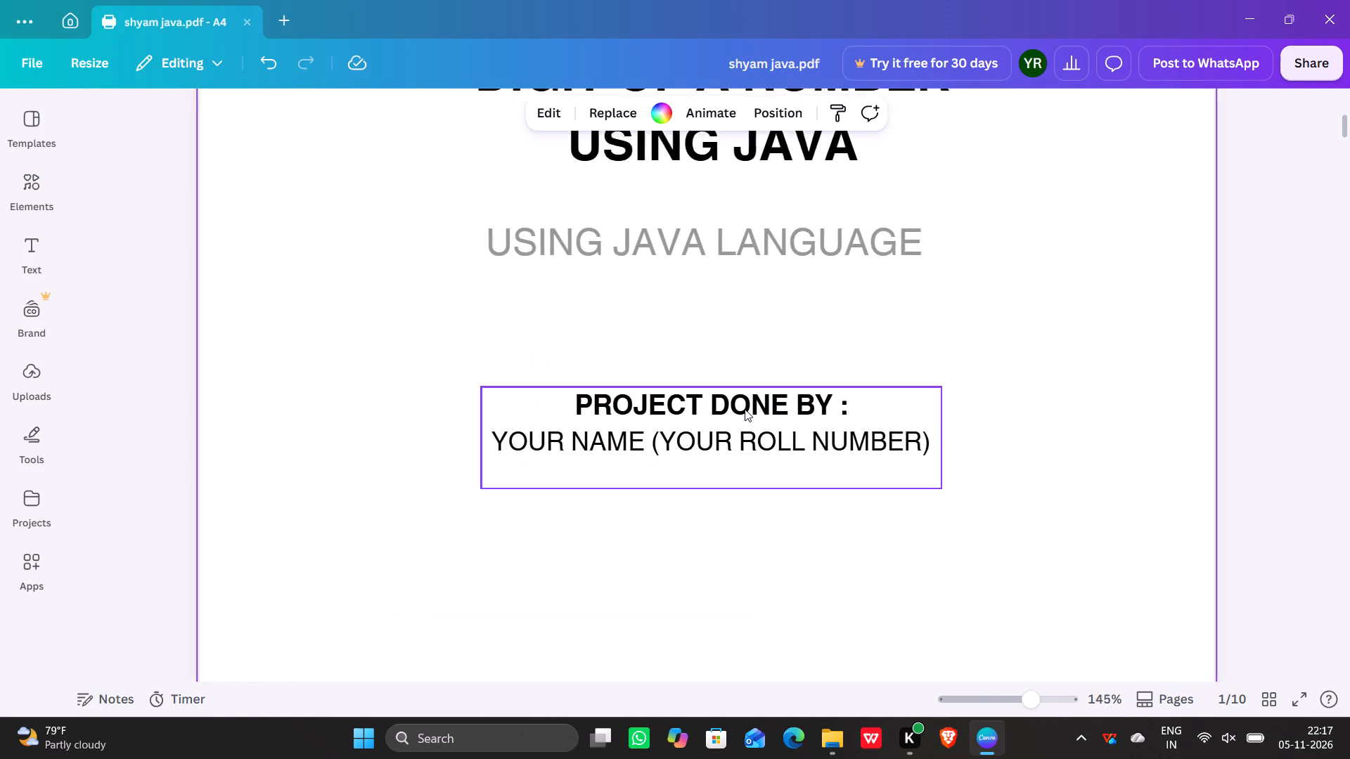
pyautogui.click(995, 449)
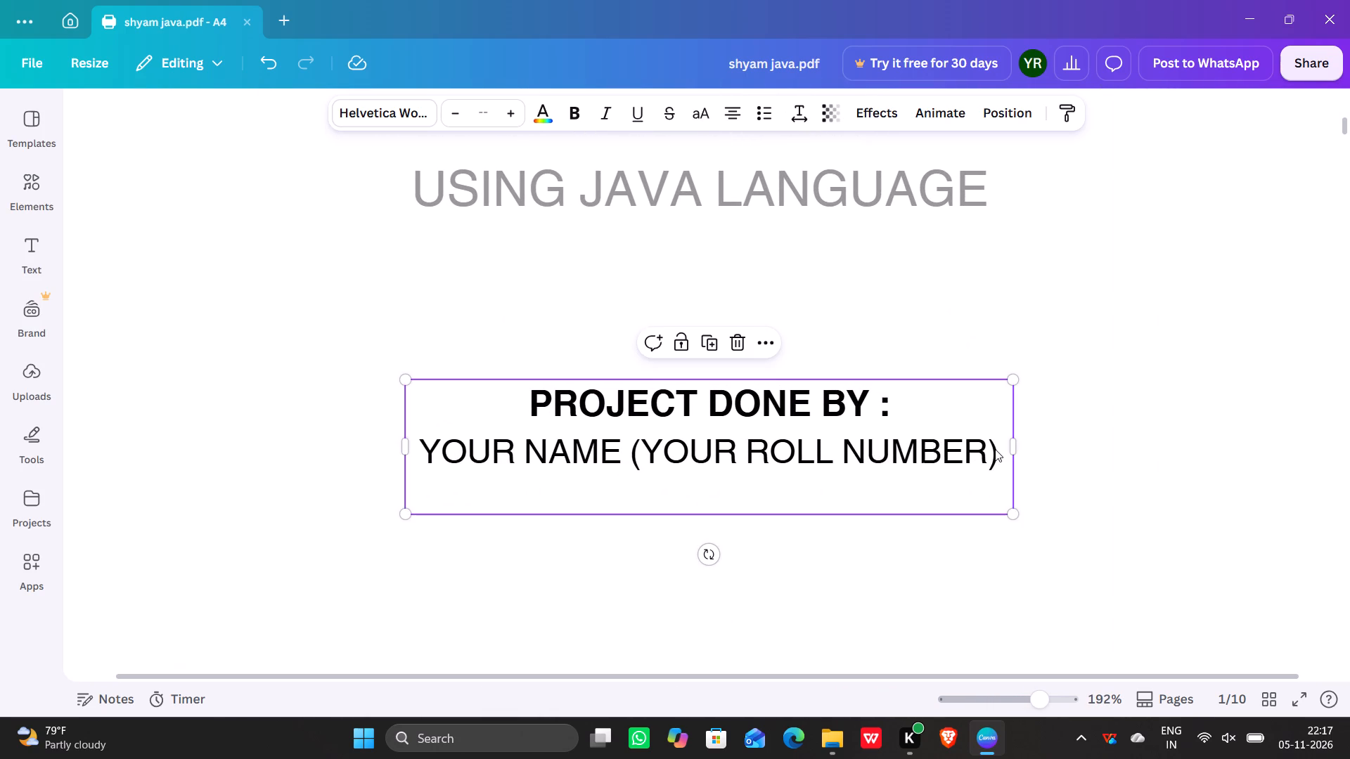
pyautogui.press('Return')
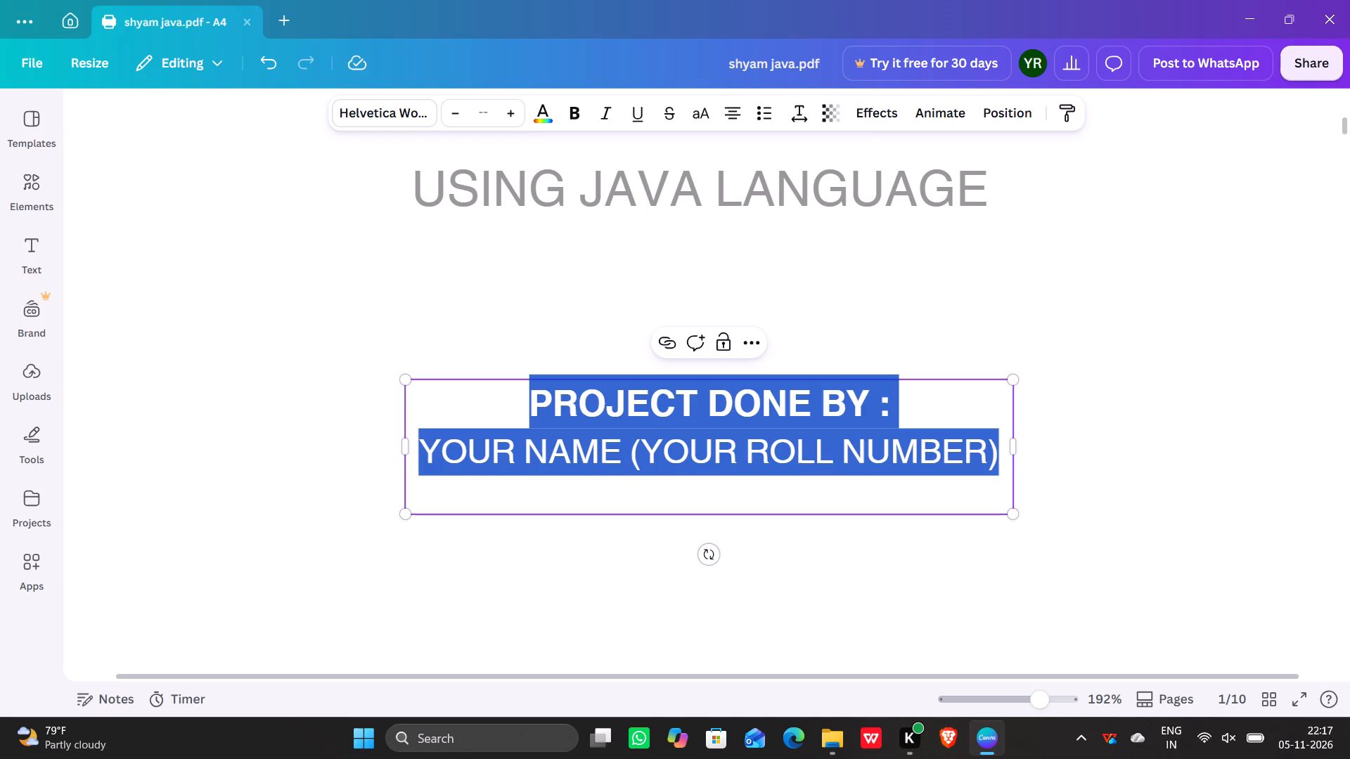
pyautogui.press('Return')
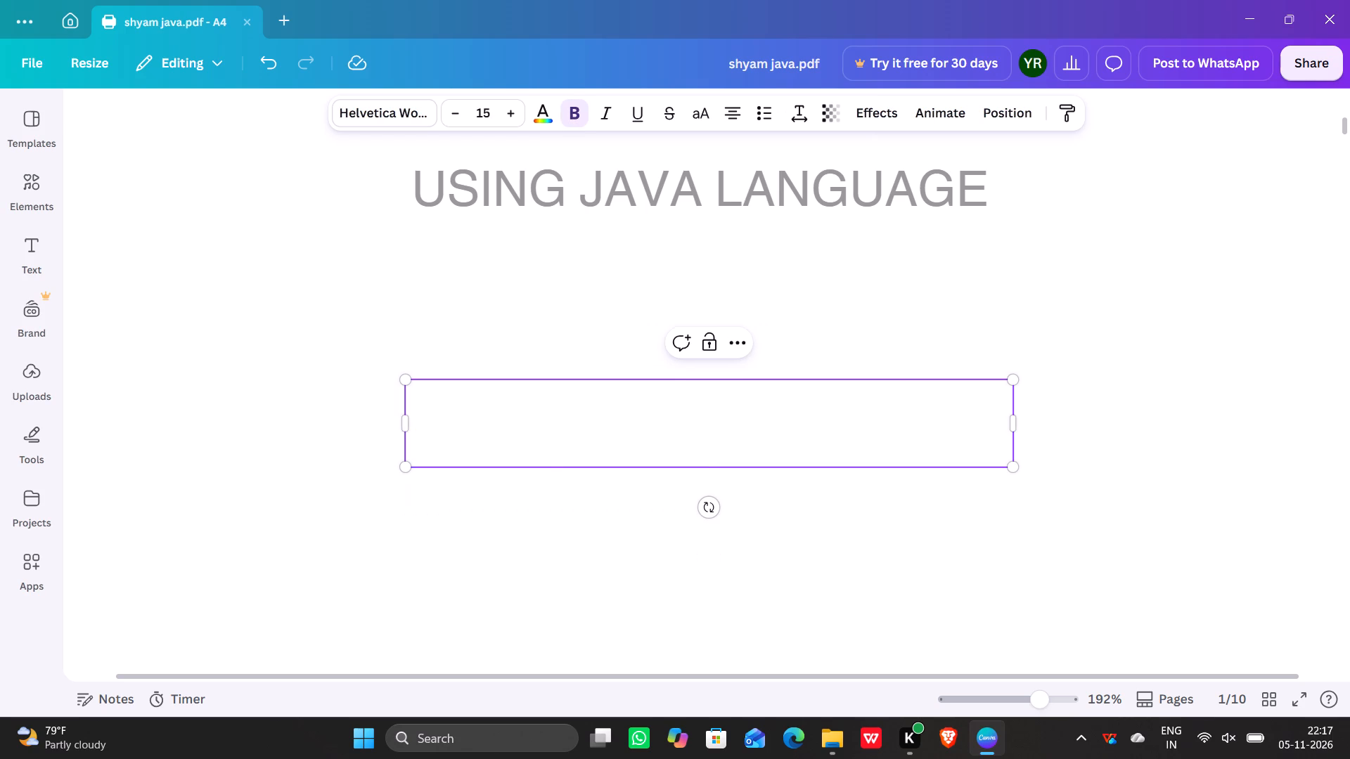
pyautogui.hotkey('ctrl', 'z')
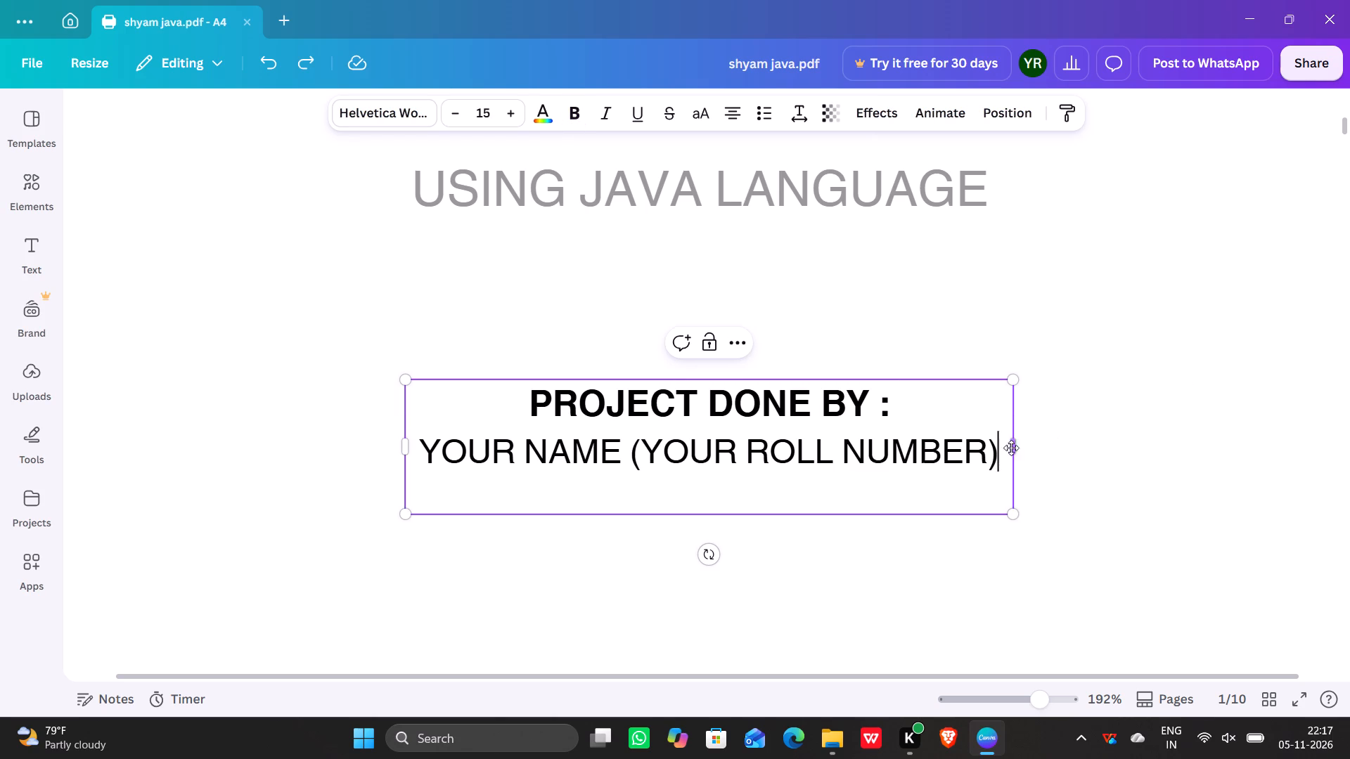
pyautogui.press('BackSpace')
pyautogui.press('BackSpace')
pyautogui.press('BackSpace')
pyautogui.press('BackSpace')
pyautogui.press('BackSpace')
pyautogui.press('BackSpace')
pyautogui.press('BackSpace')
pyautogui.press('BackSpace')
pyautogui.press('BackSpace')
pyautogui.press('BackSpace')
pyautogui.press('BackSpace')
pyautogui.press('BackSpace')
pyautogui.press('BackSpace')
pyautogui.press('BackSpace')
pyautogui.press('BackSpace')
pyautogui.press('BackSpace')
pyautogui.press('BackSpace')
pyautogui.press('BackSpace')
pyautogui.press('BackSpace')
pyautogui.press('BackSpace')
pyautogui.press('BackSpace')
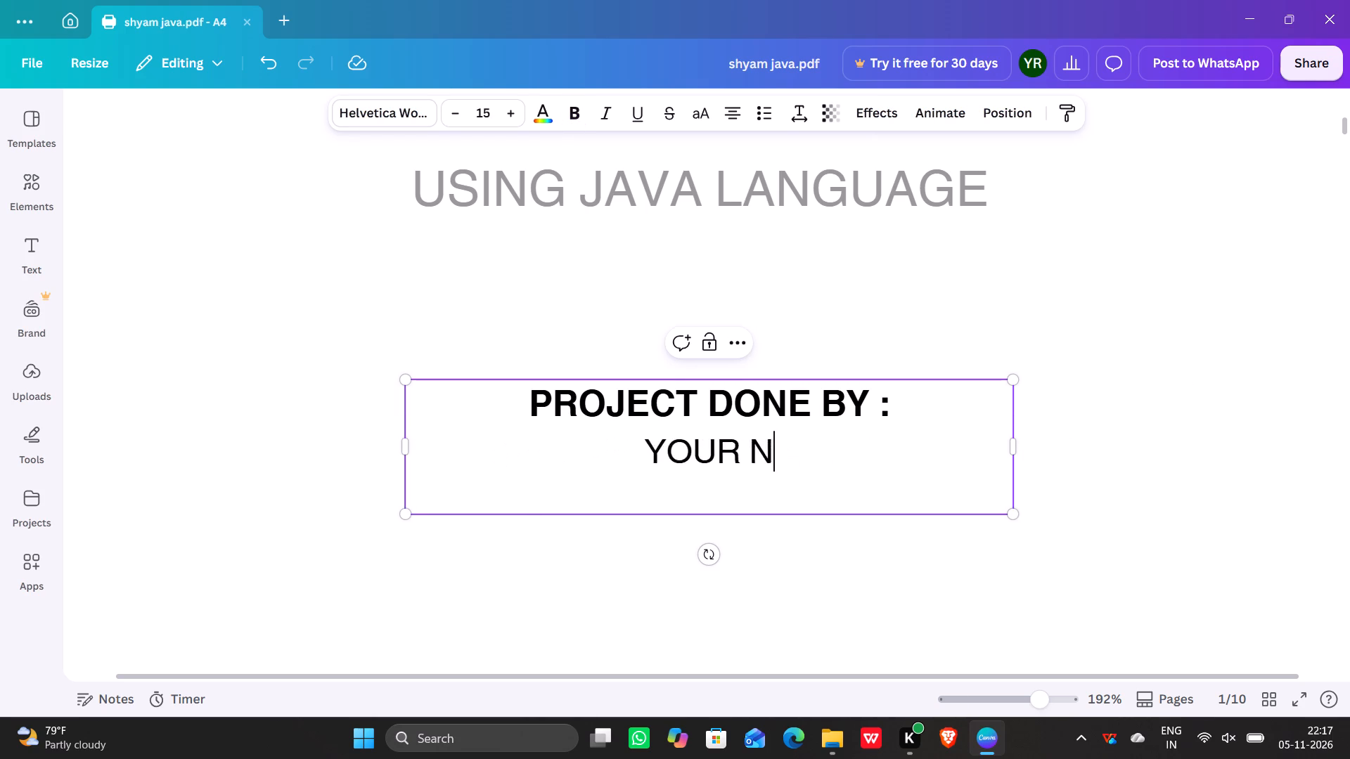
pyautogui.press('BackSpace')
pyautogui.press('BackSpace')
pyautogui.press('BackSpace')
pyautogui.press('BackSpace')
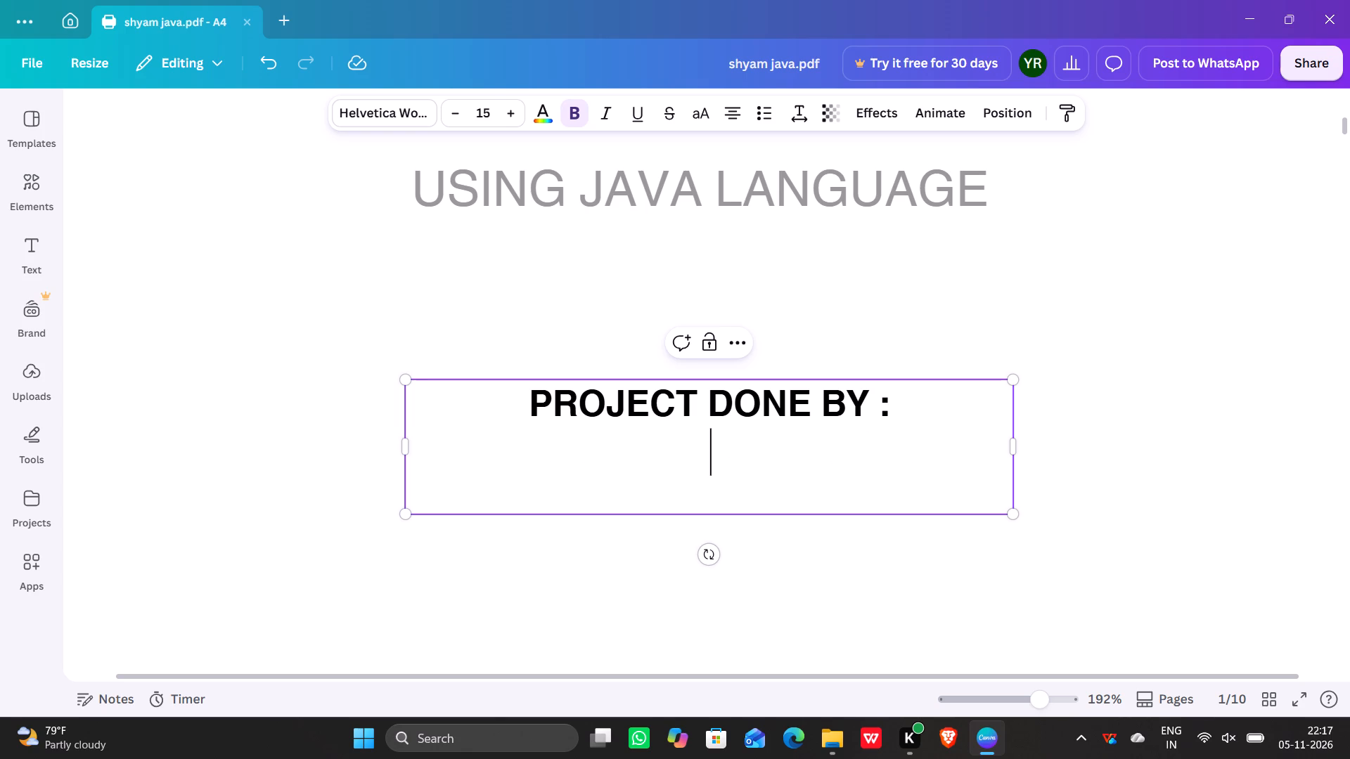
# Enter the student's name in capitals, followed by the roll number in parentheses, below PROJECT DONE BY.
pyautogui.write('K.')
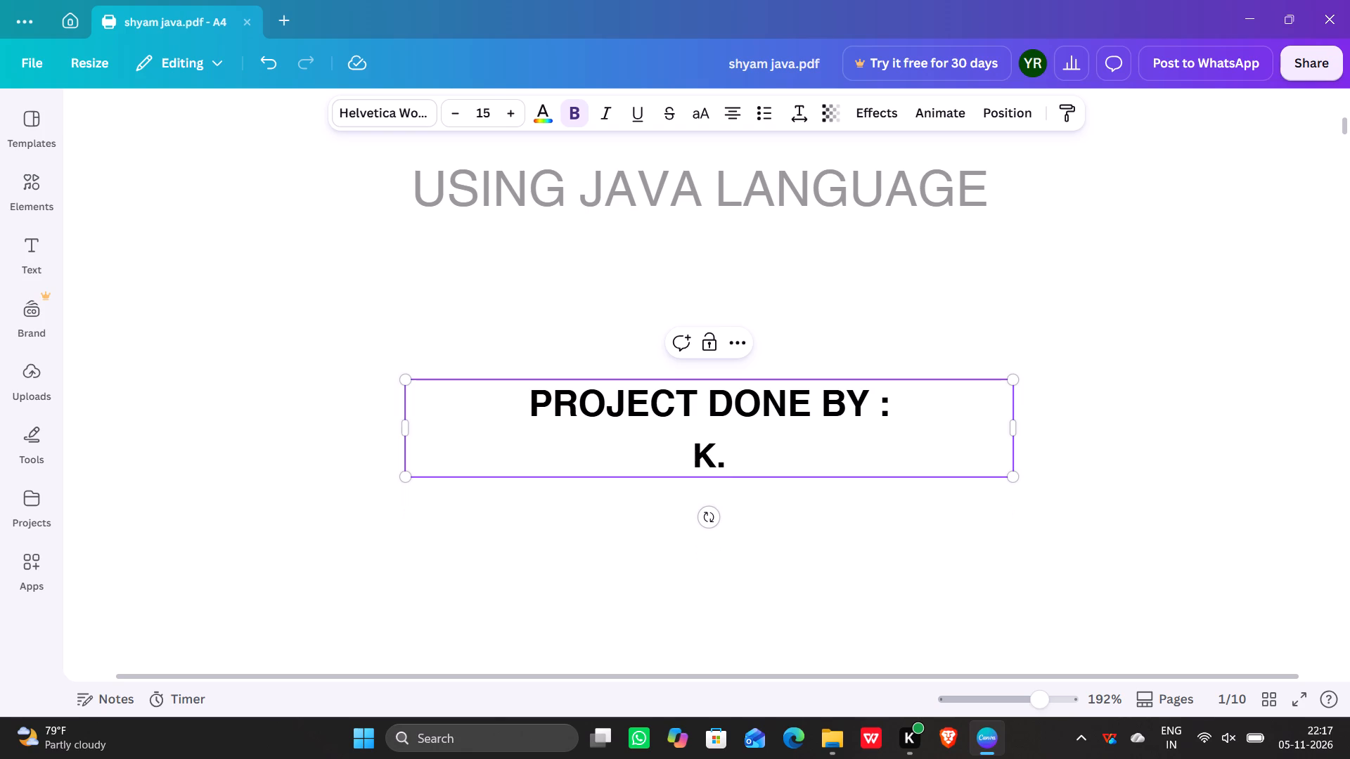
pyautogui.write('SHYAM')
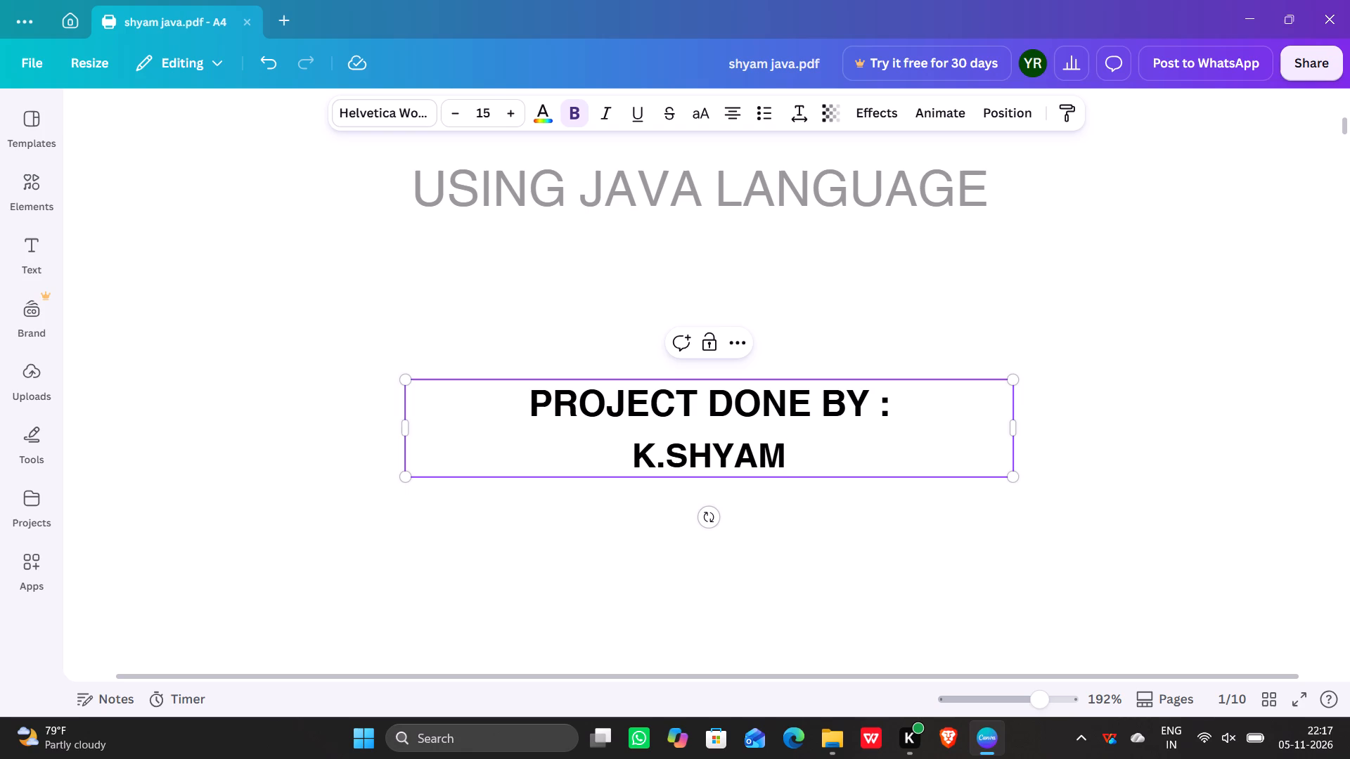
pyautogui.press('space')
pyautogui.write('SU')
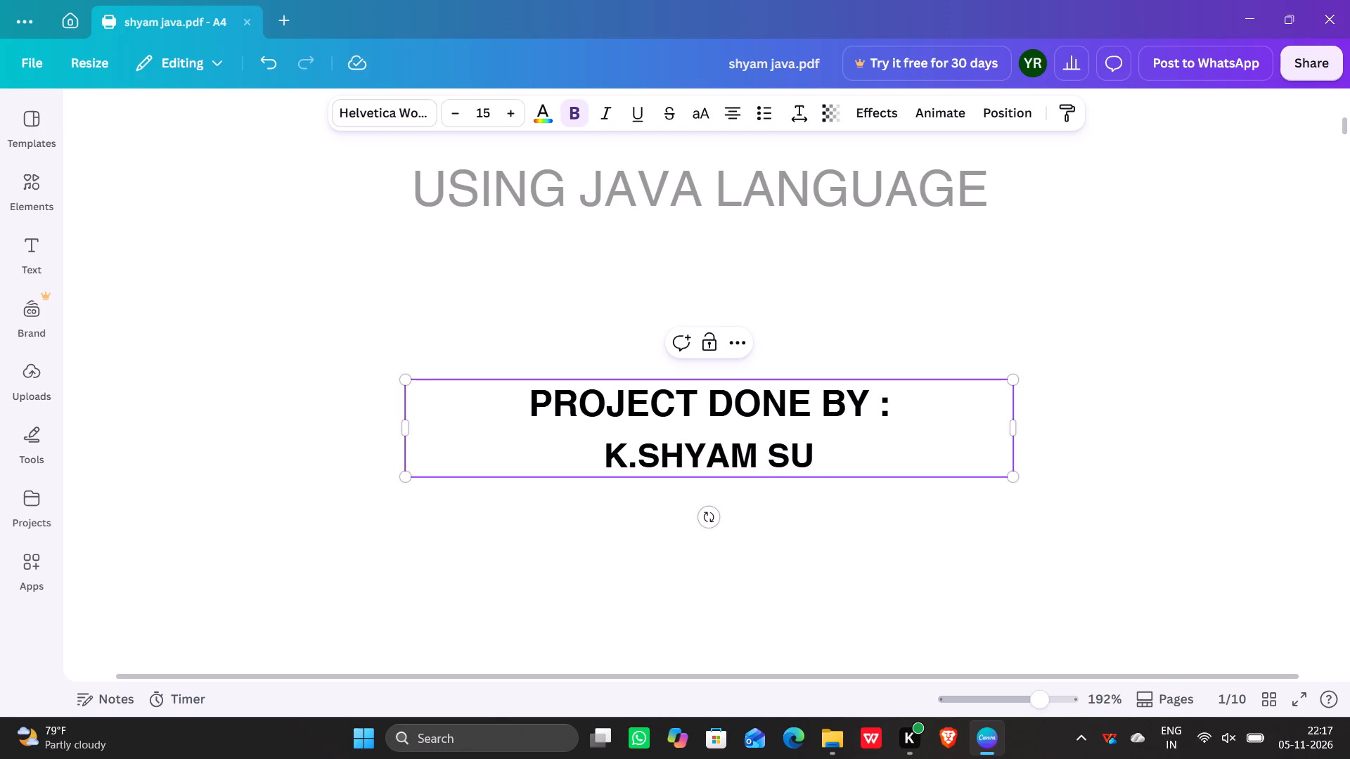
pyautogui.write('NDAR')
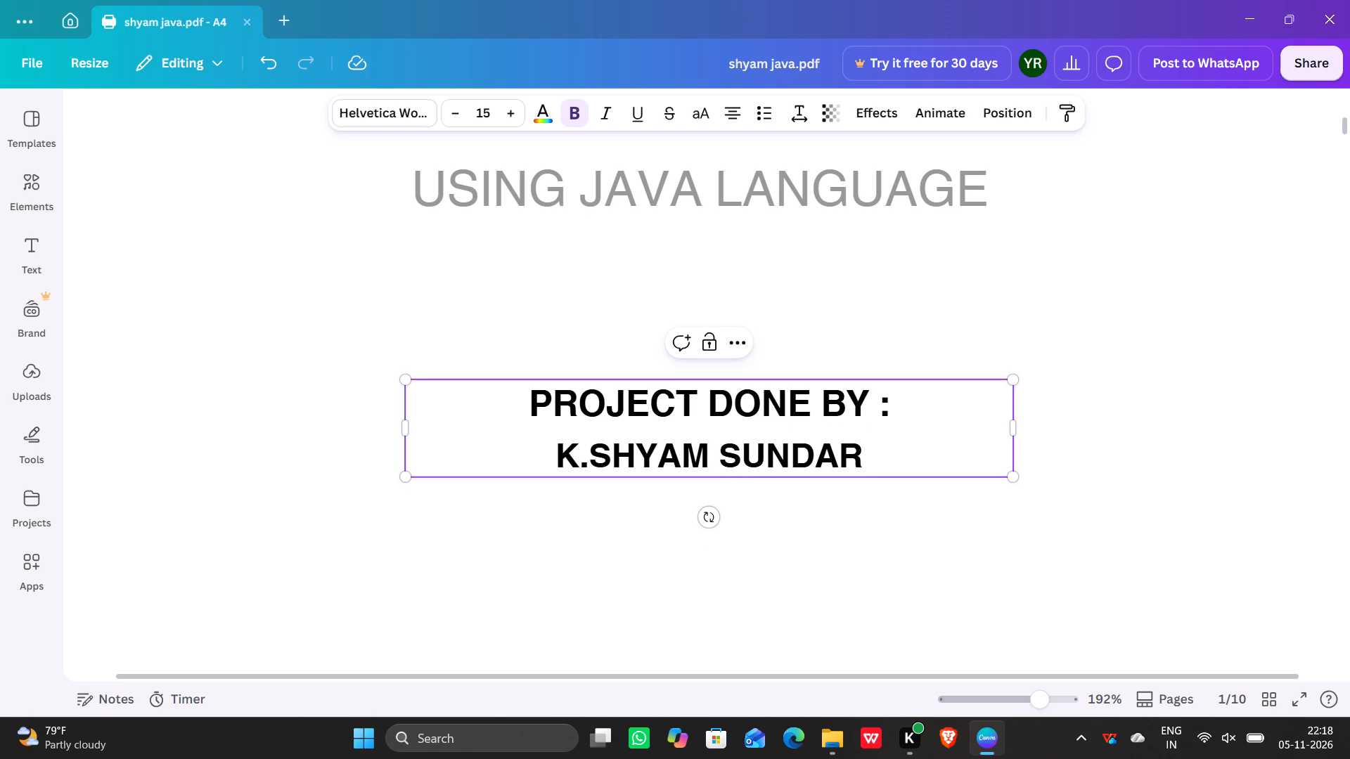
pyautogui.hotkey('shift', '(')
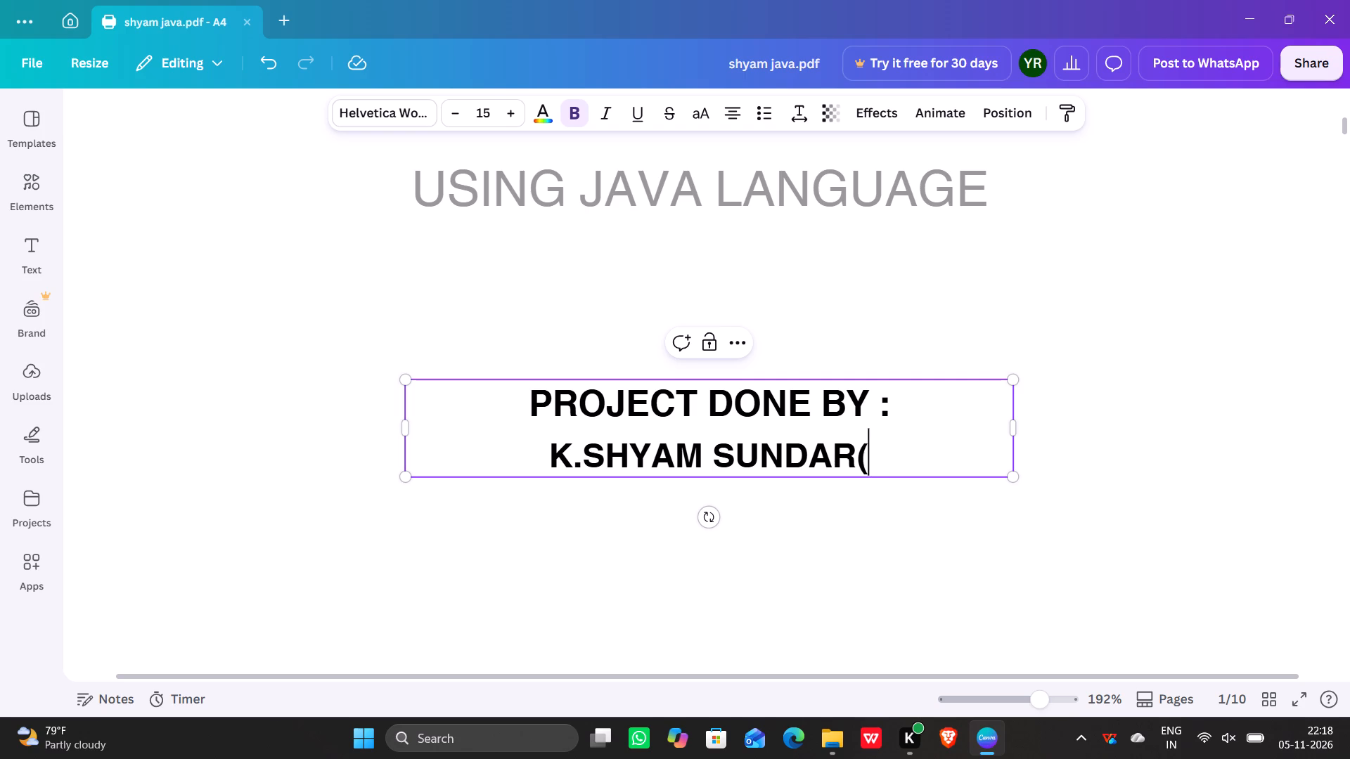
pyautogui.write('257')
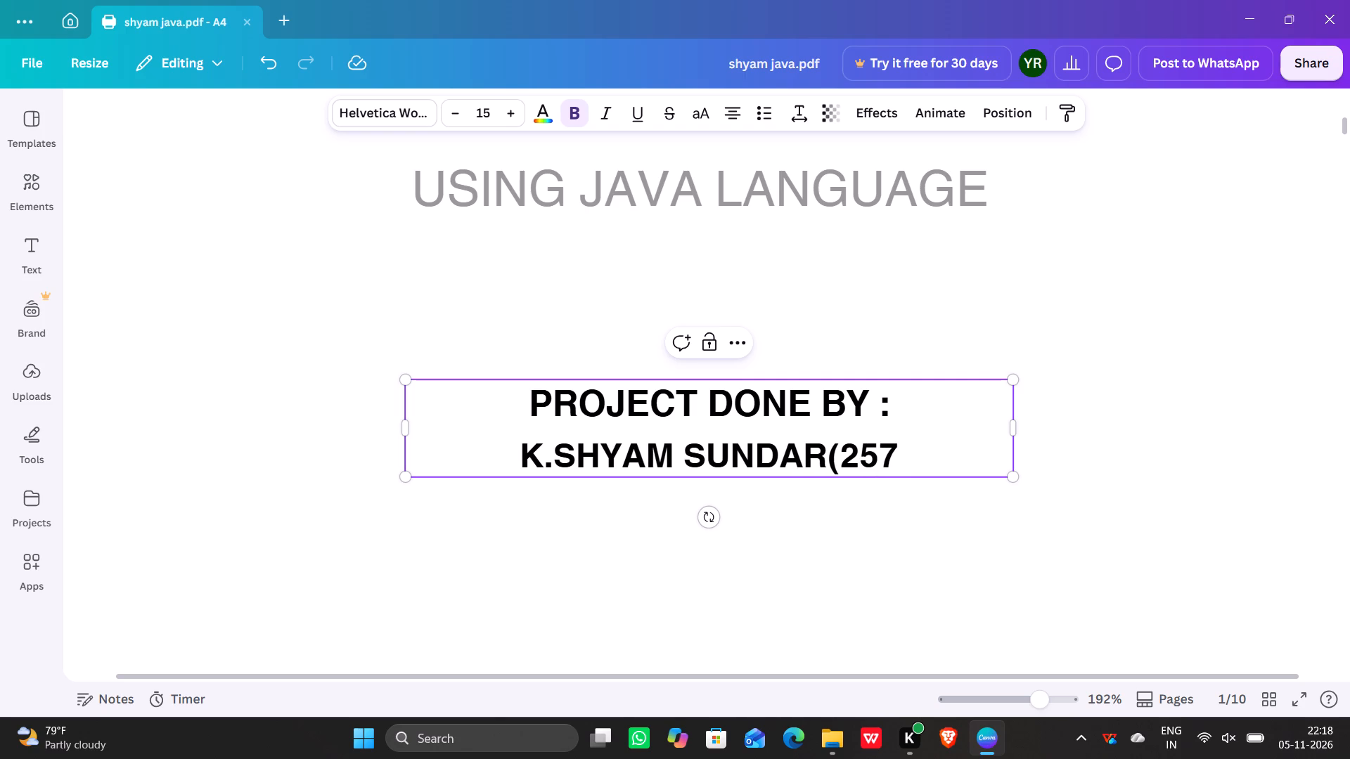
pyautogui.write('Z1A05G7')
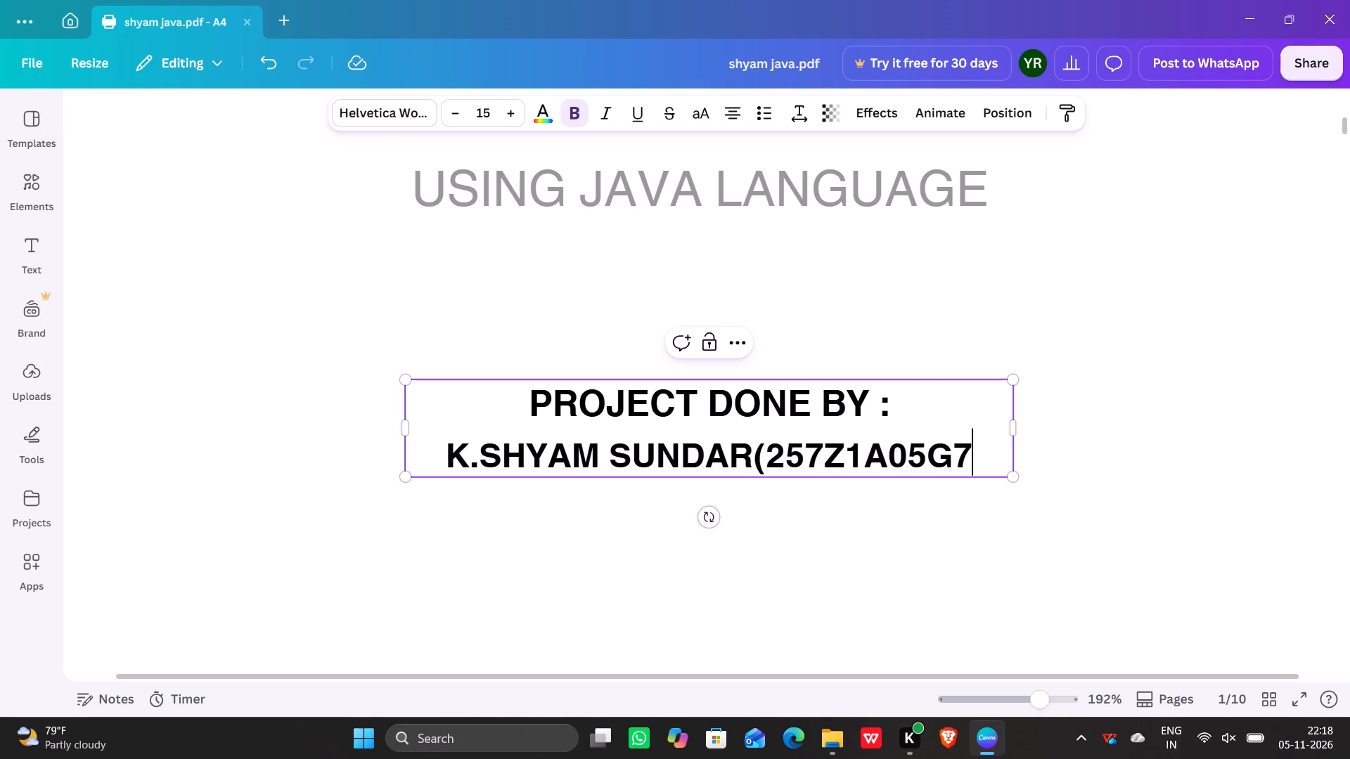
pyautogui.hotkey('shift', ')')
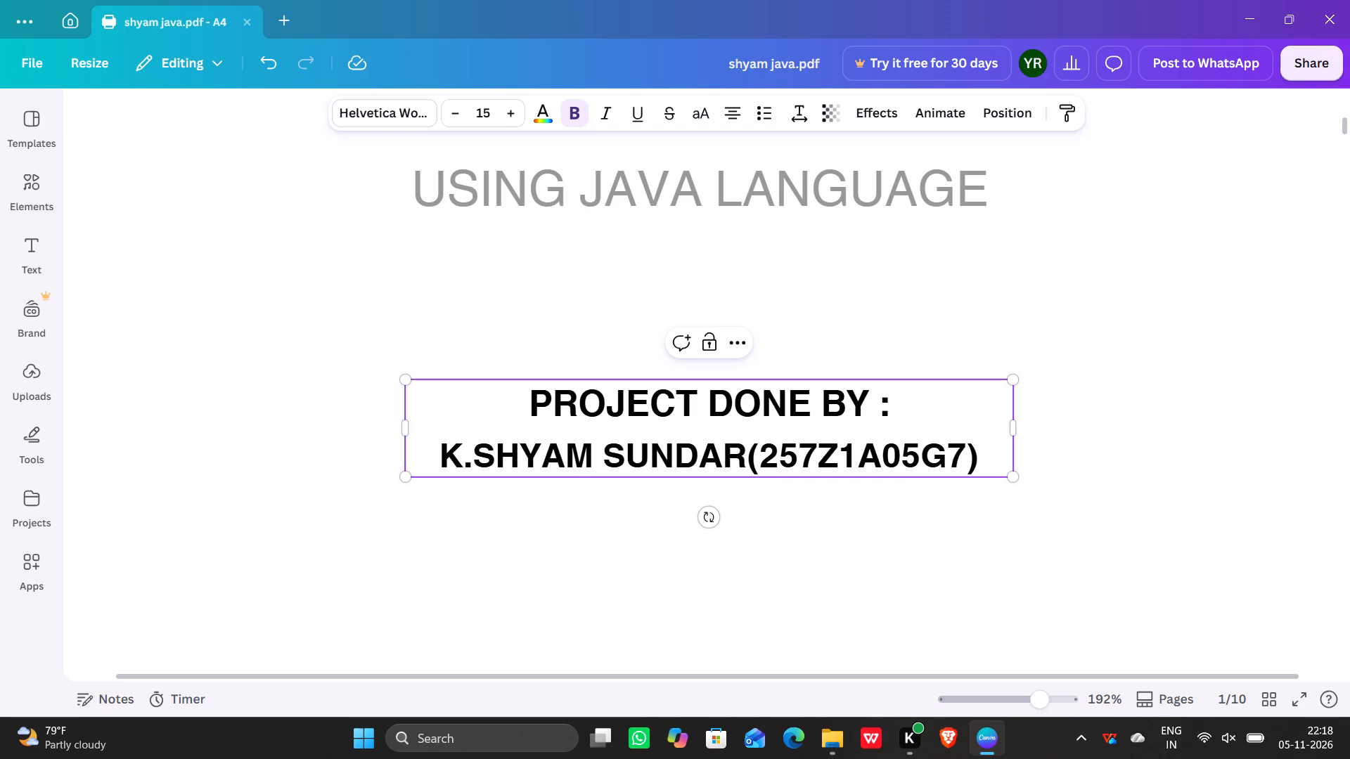
# Add a new line reading "PROJECT SUMITTED TO:" below the student's name and roll number.
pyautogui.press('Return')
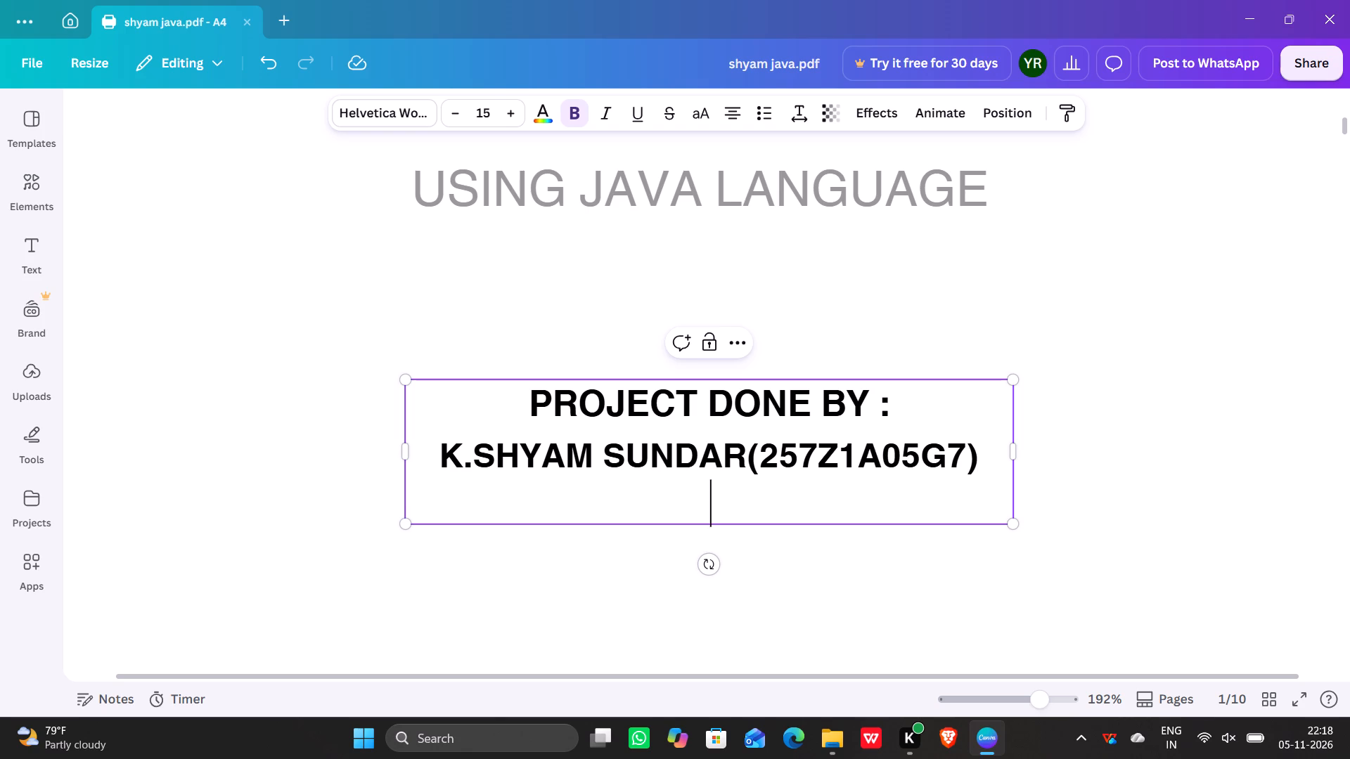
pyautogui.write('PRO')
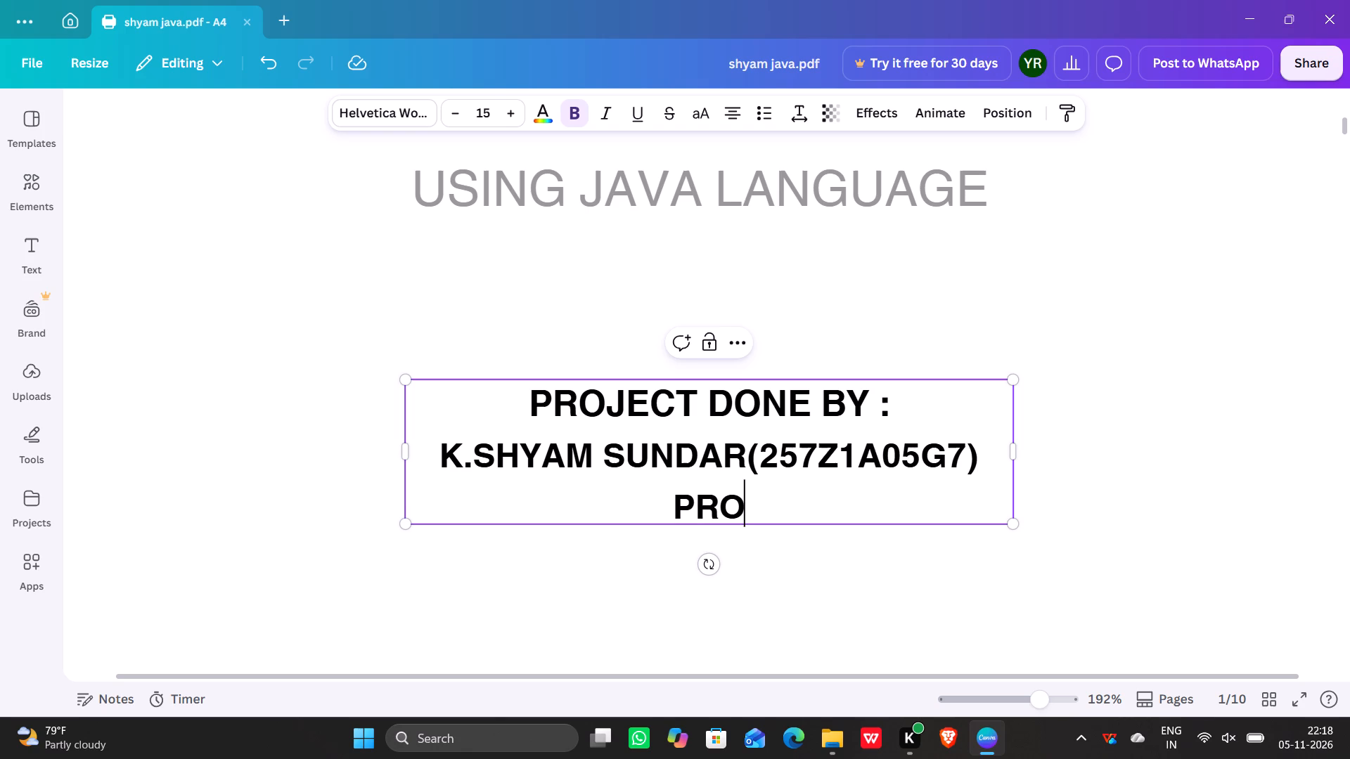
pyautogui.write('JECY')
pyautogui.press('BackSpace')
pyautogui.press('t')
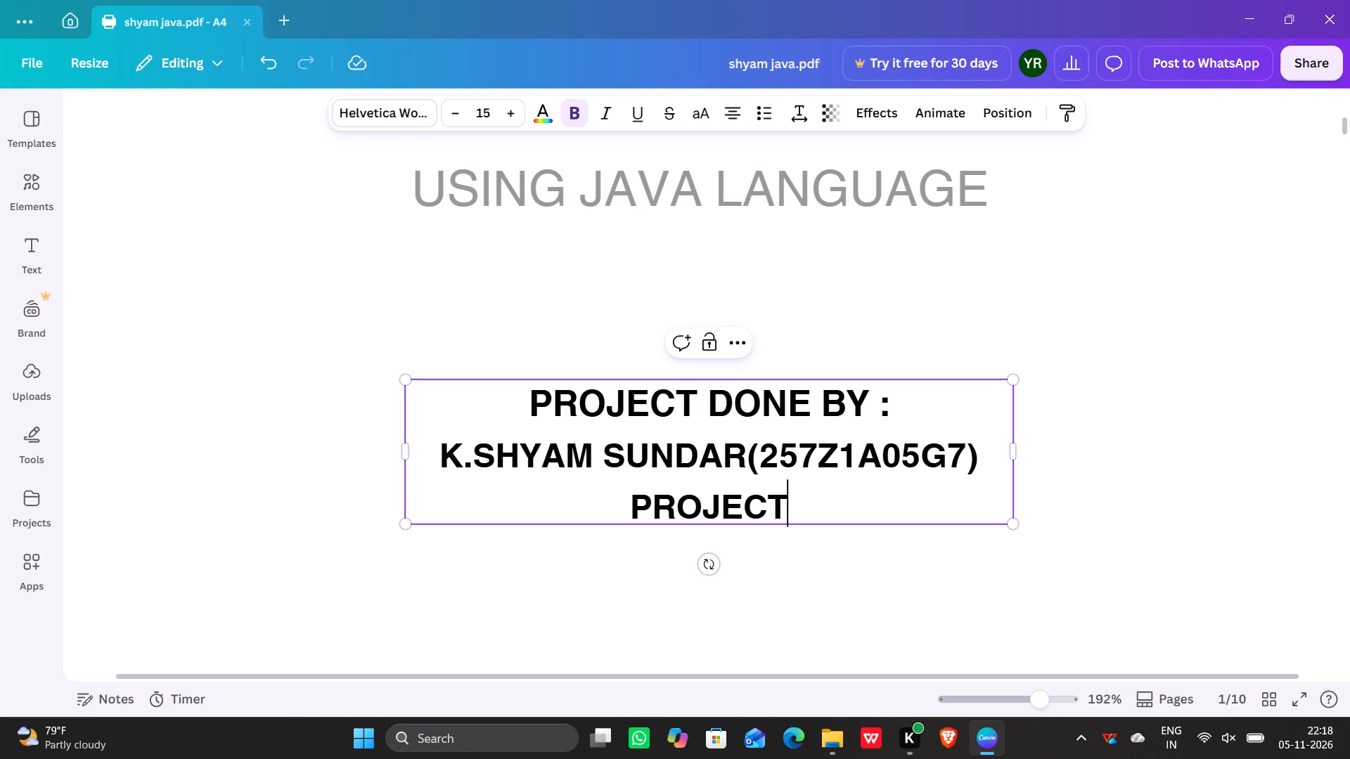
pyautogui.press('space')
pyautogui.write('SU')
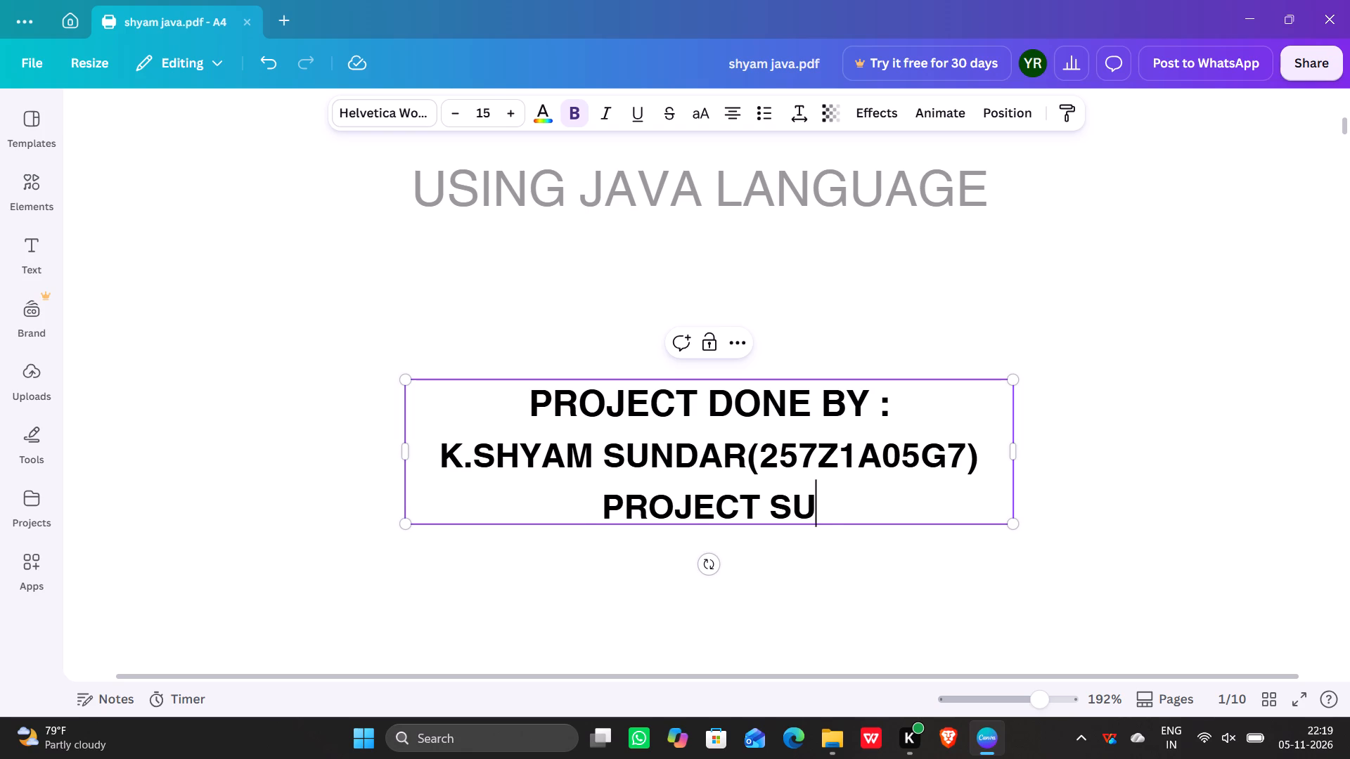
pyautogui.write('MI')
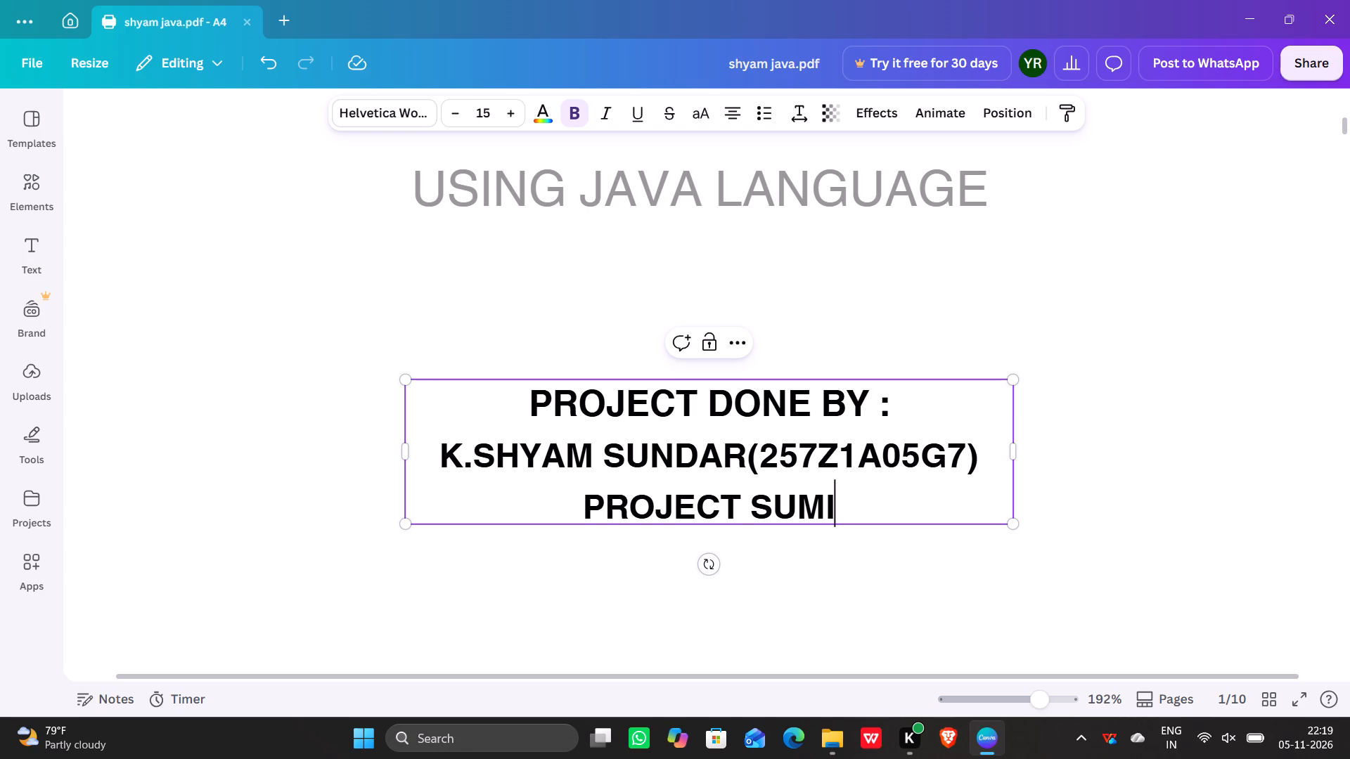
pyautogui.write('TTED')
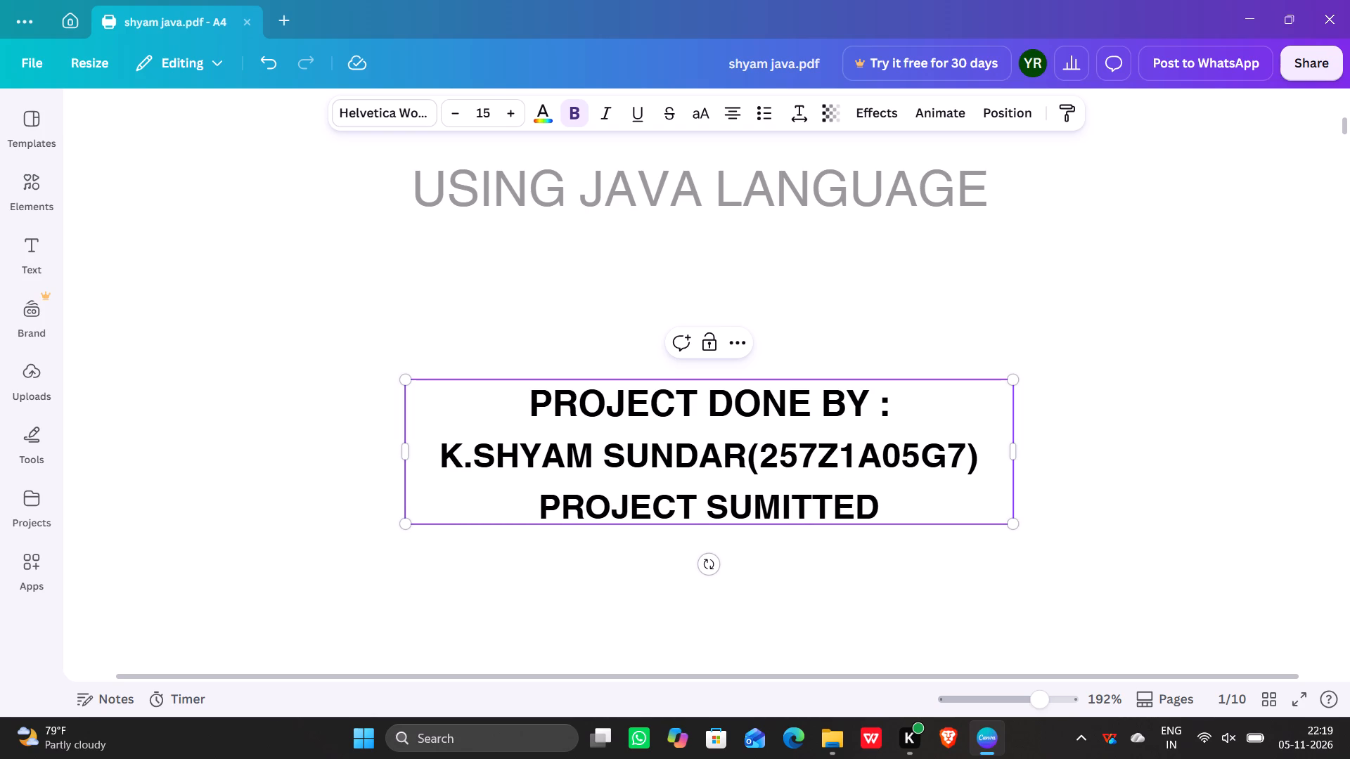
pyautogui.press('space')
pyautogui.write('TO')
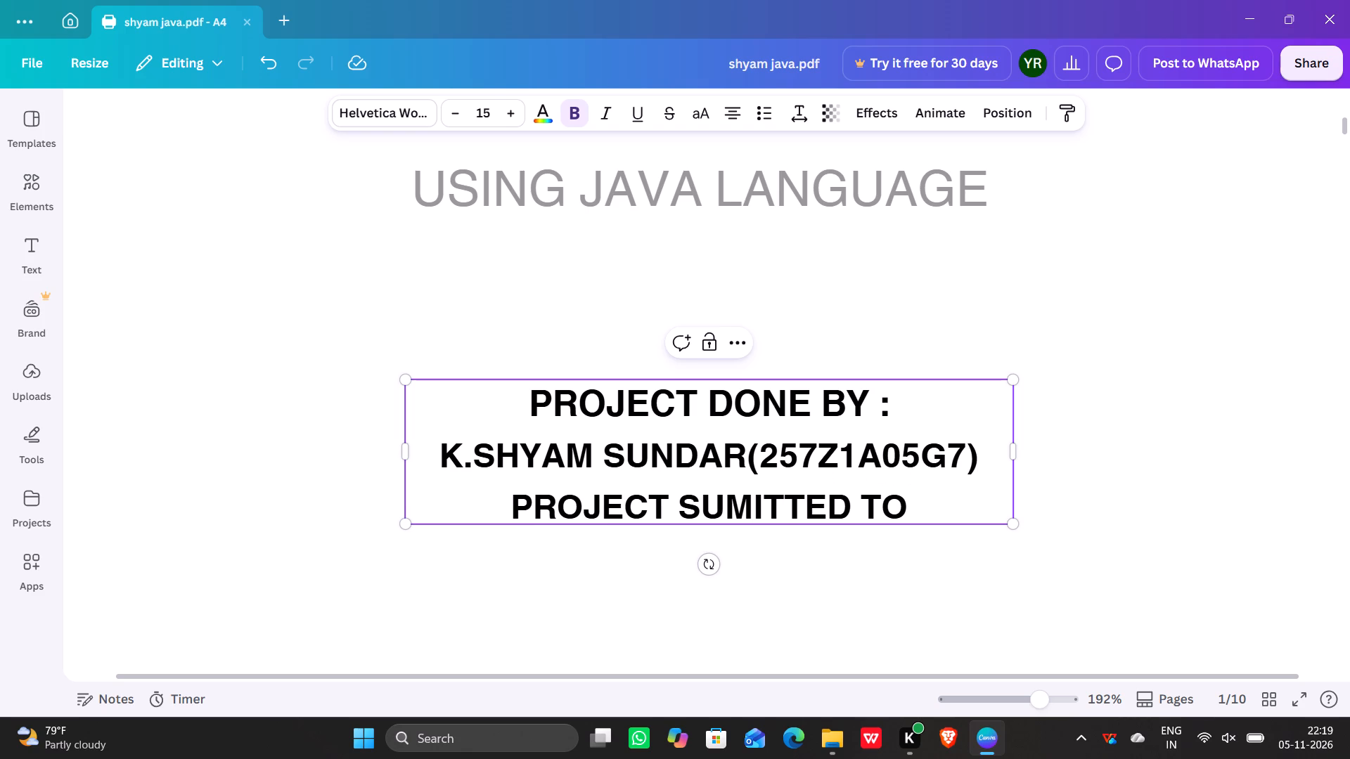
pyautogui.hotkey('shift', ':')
# Enter the teacher's initial and name in capitals on a new line below PROJECT SUMITTED TO:.
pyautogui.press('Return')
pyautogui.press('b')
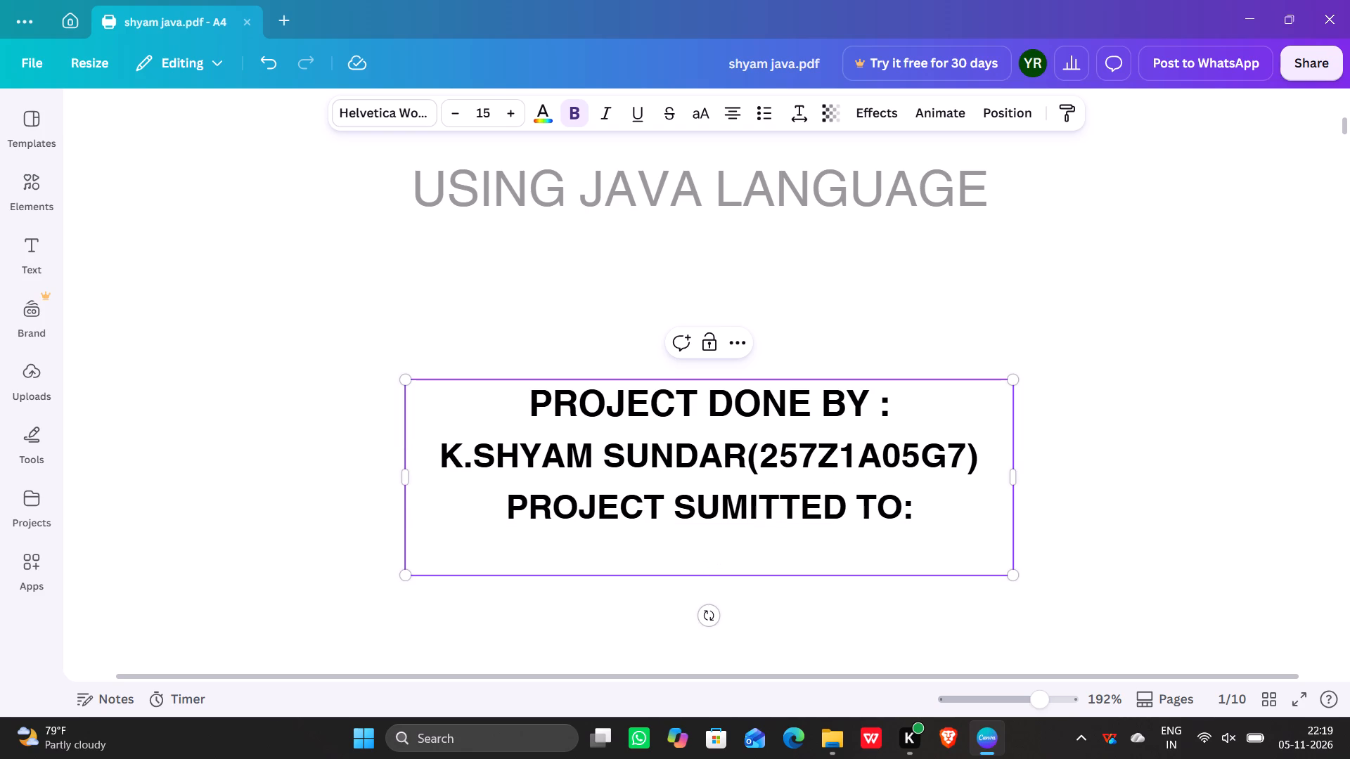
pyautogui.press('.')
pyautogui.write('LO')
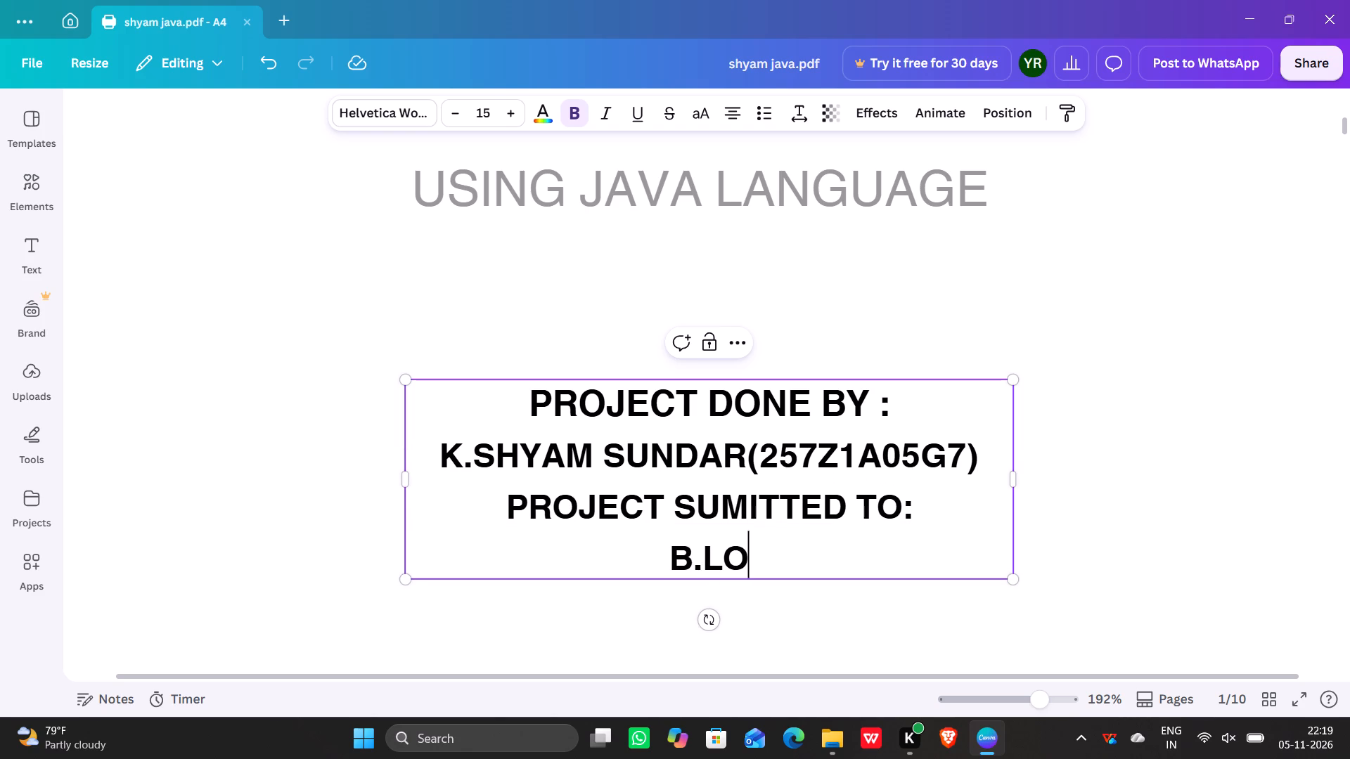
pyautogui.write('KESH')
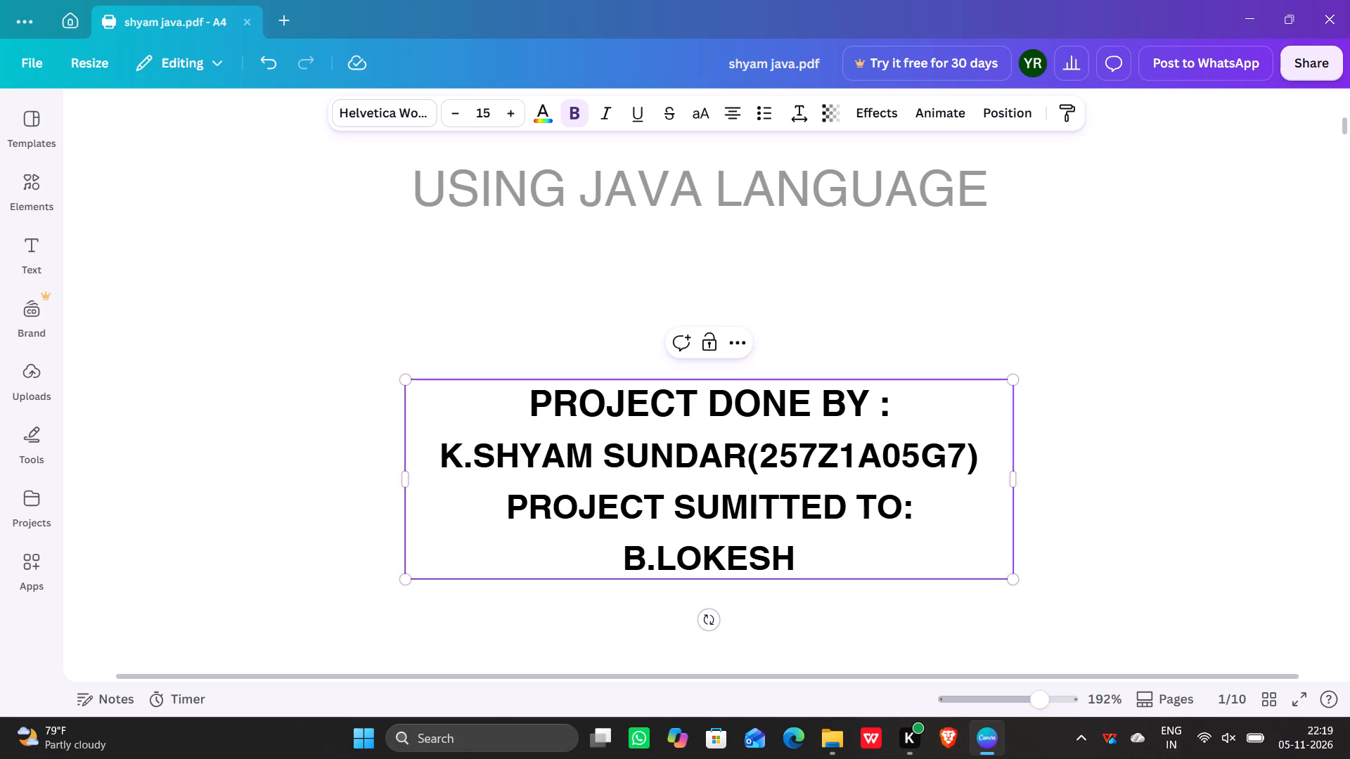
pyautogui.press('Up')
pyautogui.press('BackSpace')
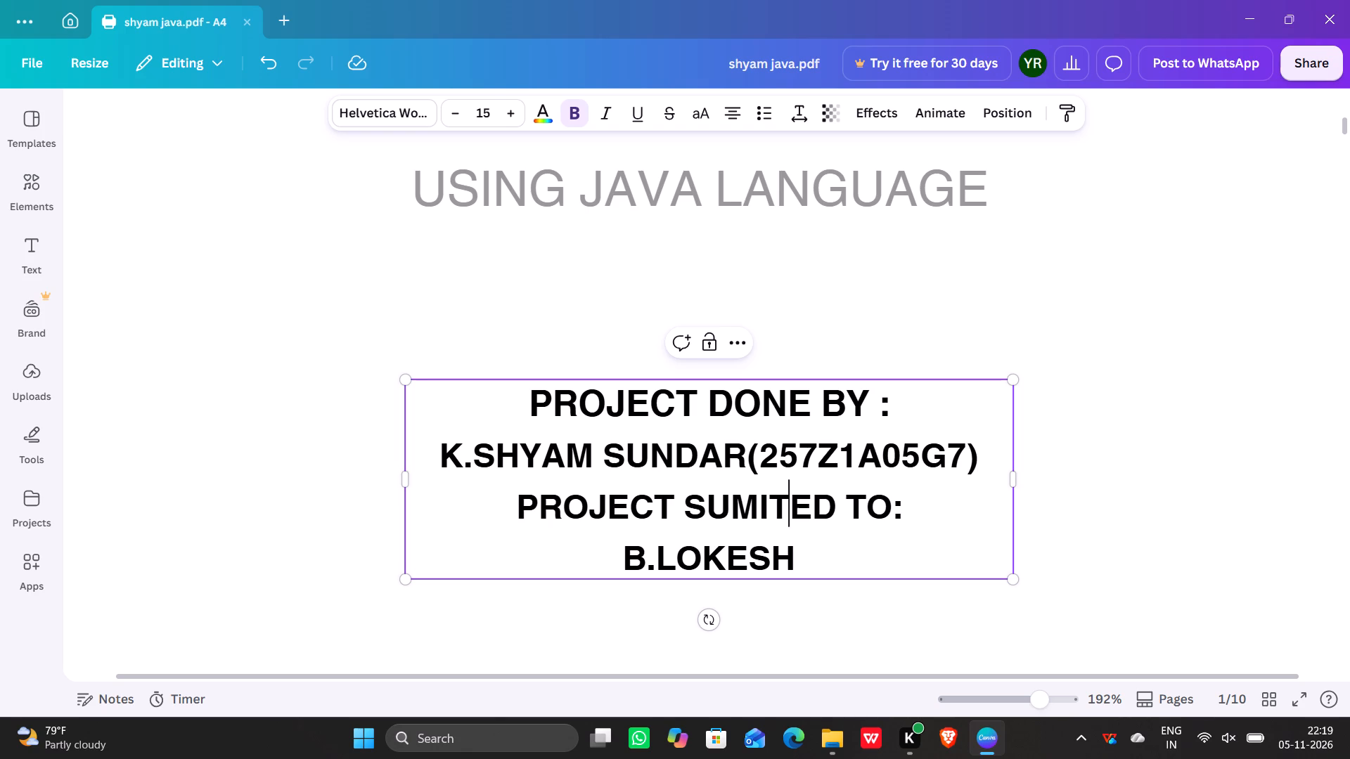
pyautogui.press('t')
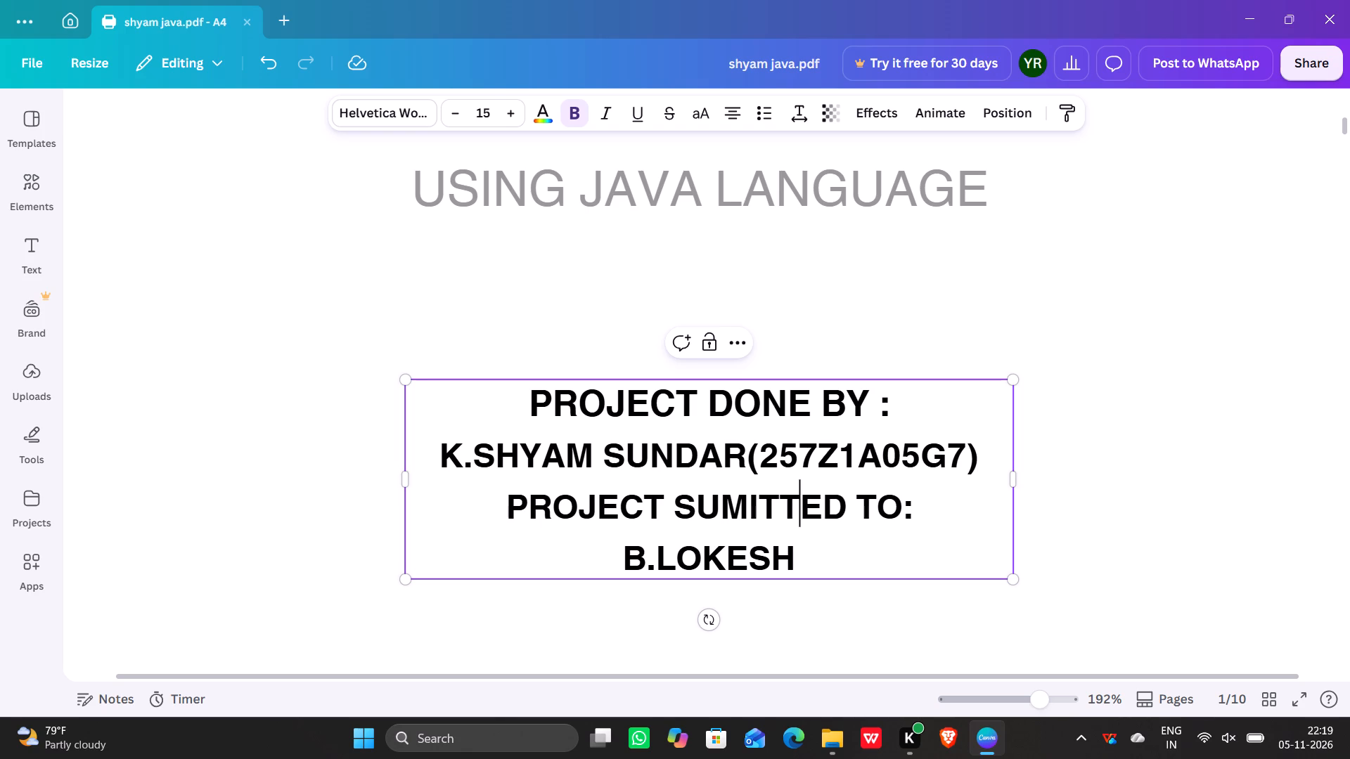
# Append "SIR" after the teacher's name and finish editing the cover page's text block.
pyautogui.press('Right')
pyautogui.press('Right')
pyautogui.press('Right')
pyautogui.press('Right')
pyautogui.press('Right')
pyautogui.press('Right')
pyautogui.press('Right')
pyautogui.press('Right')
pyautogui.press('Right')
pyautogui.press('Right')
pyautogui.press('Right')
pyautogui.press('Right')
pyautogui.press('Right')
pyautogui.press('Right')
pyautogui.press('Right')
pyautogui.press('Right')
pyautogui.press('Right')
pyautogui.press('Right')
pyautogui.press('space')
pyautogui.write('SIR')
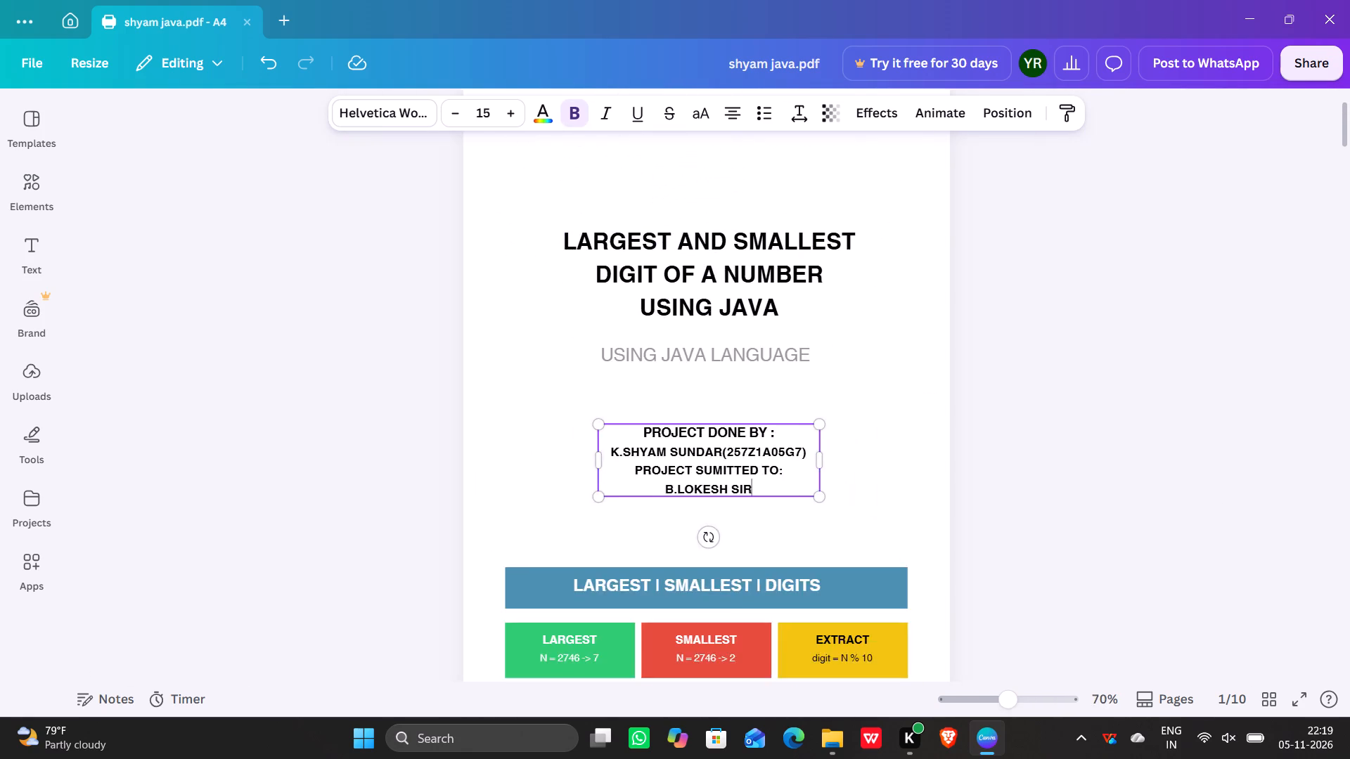
pyautogui.scroll(-4, 1008, 450)
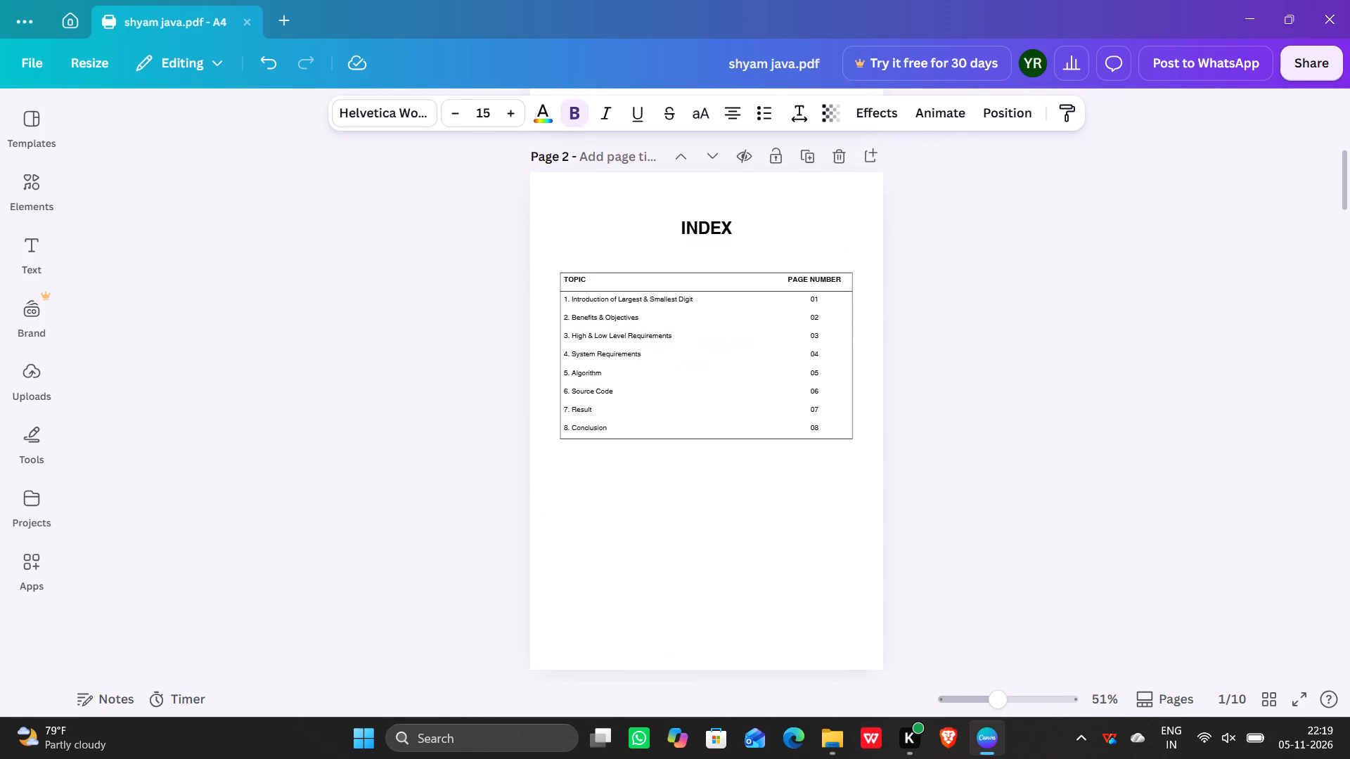
pyautogui.scroll(3, 1008, 450)
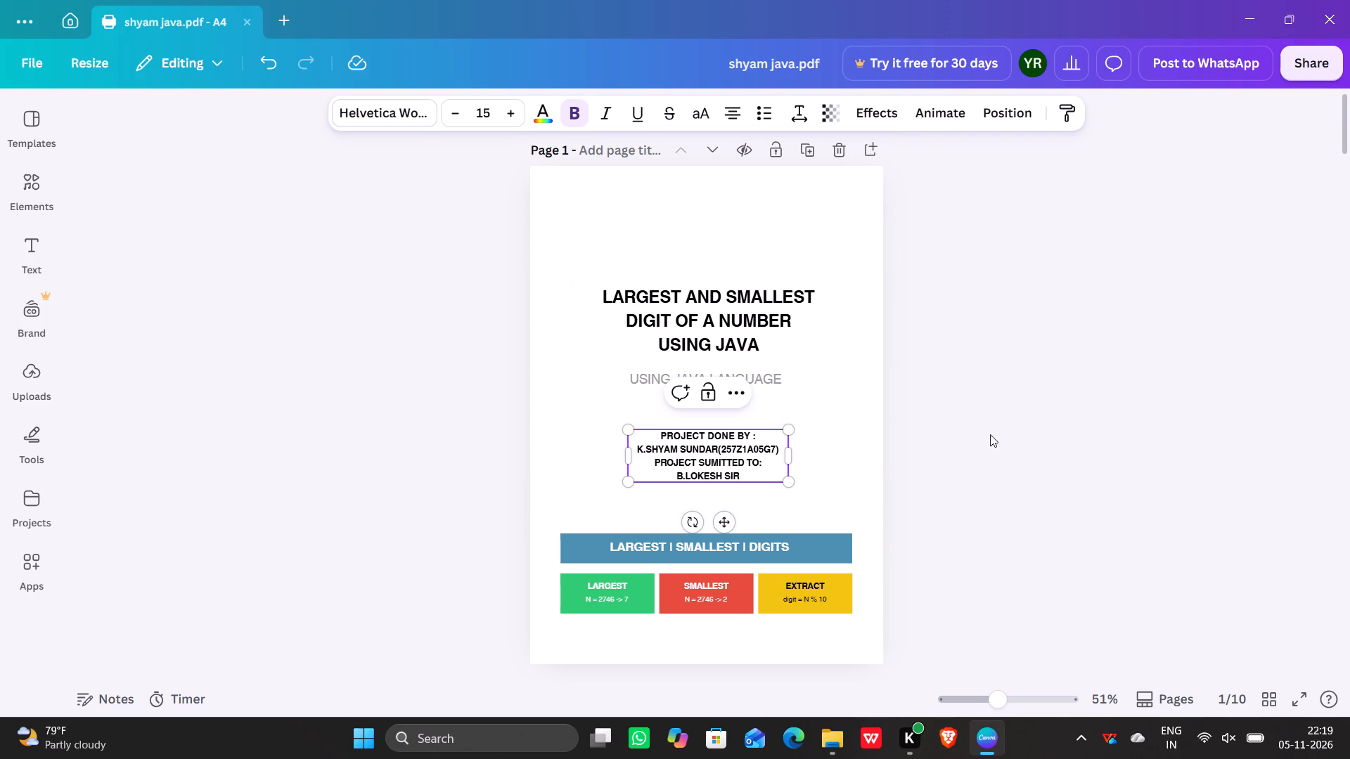
pyautogui.click(931, 439)
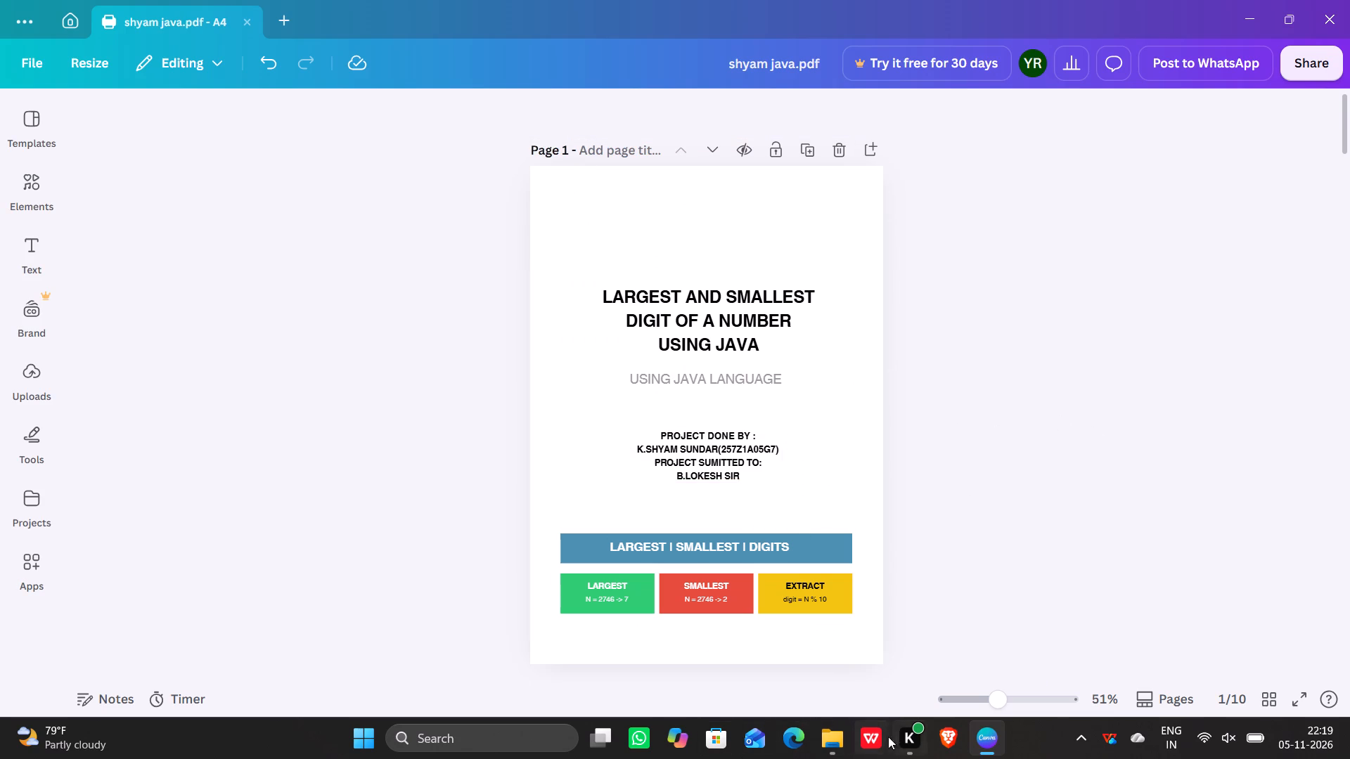
pyautogui.click(842, 739)
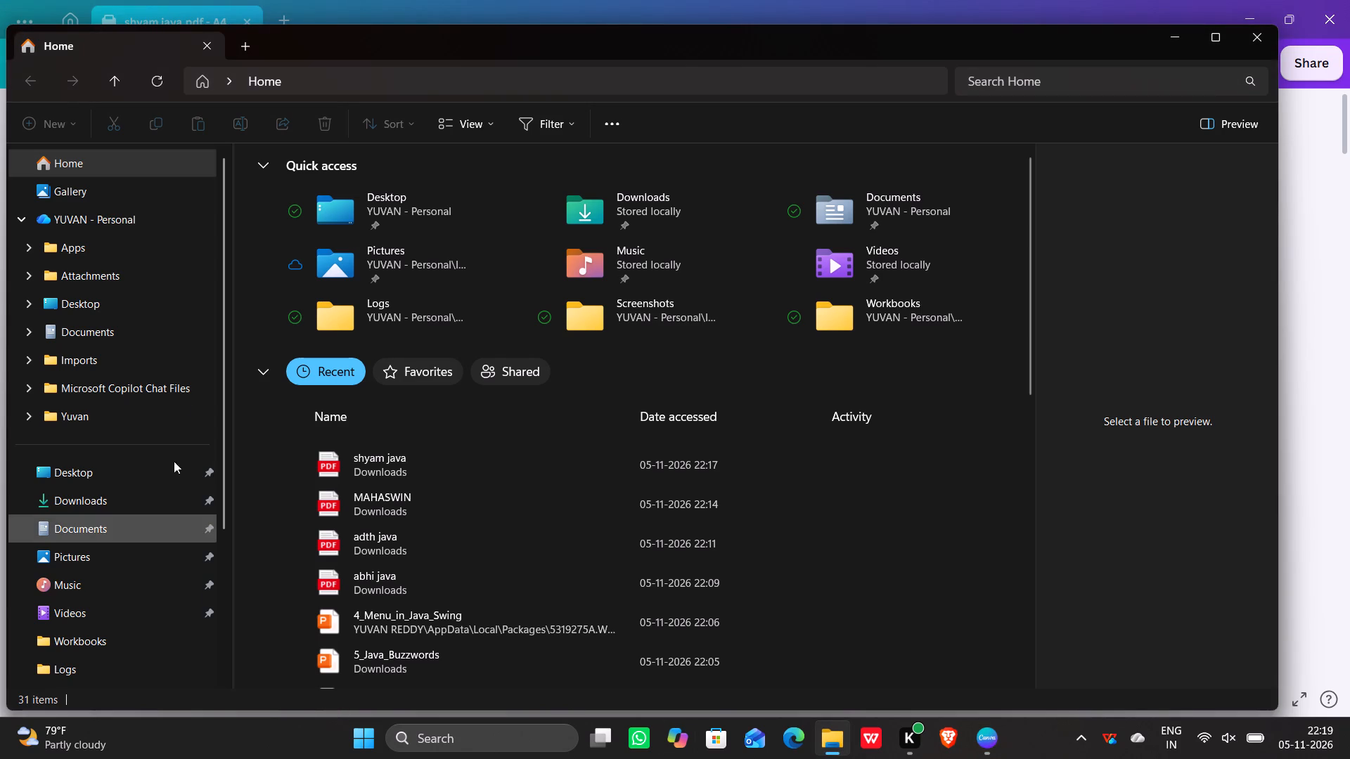
pyautogui.click(141, 496)
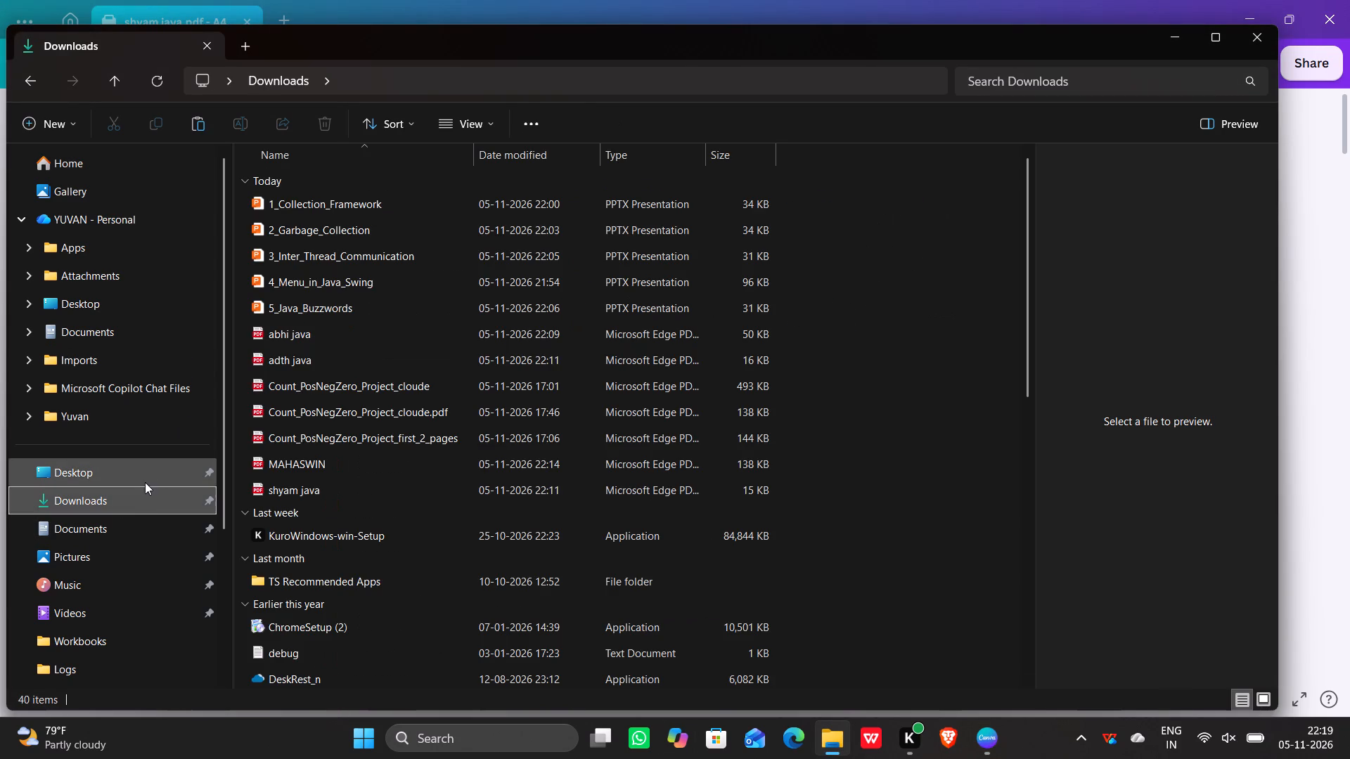
pyautogui.moveTo(145, 481); pyautogui.dragTo(136, 530)
pyautogui.click(136, 530)
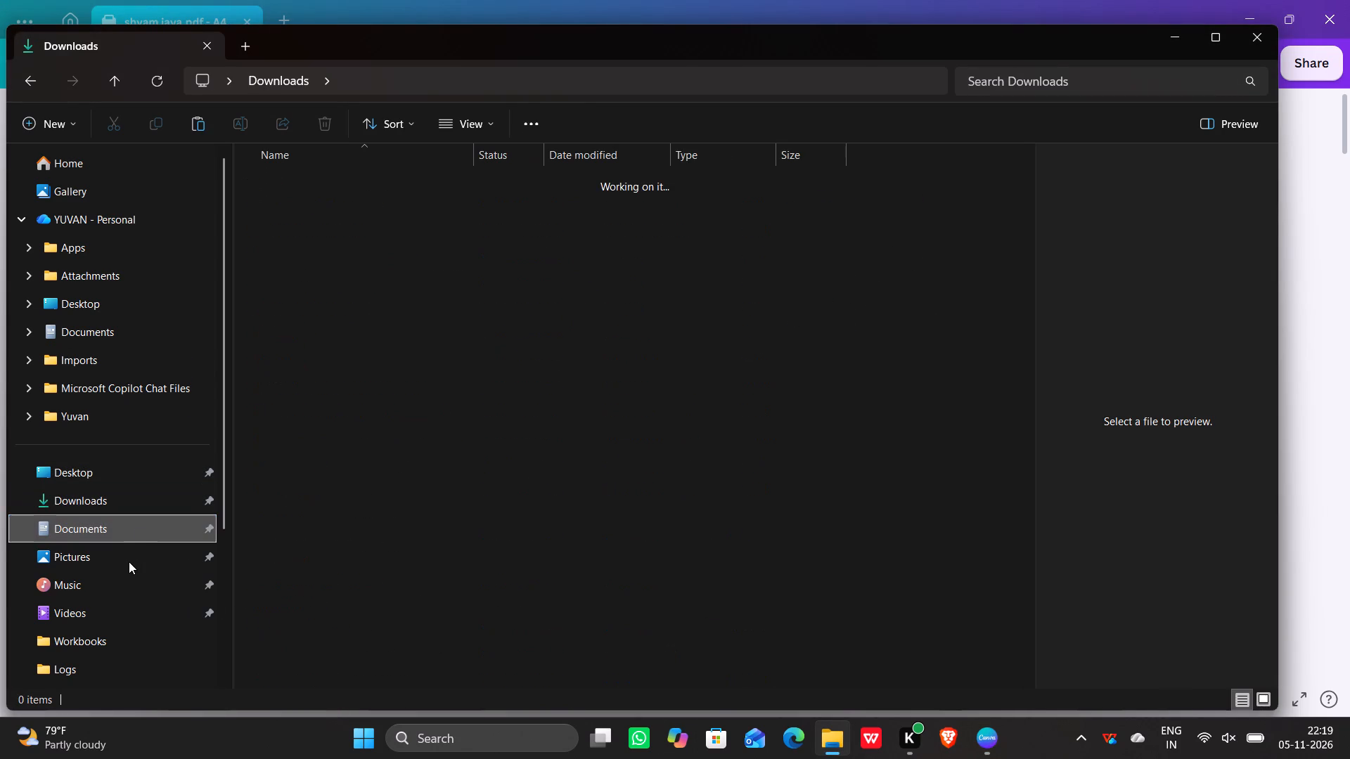
pyautogui.click(129, 562)
pyautogui.click(373, 212)
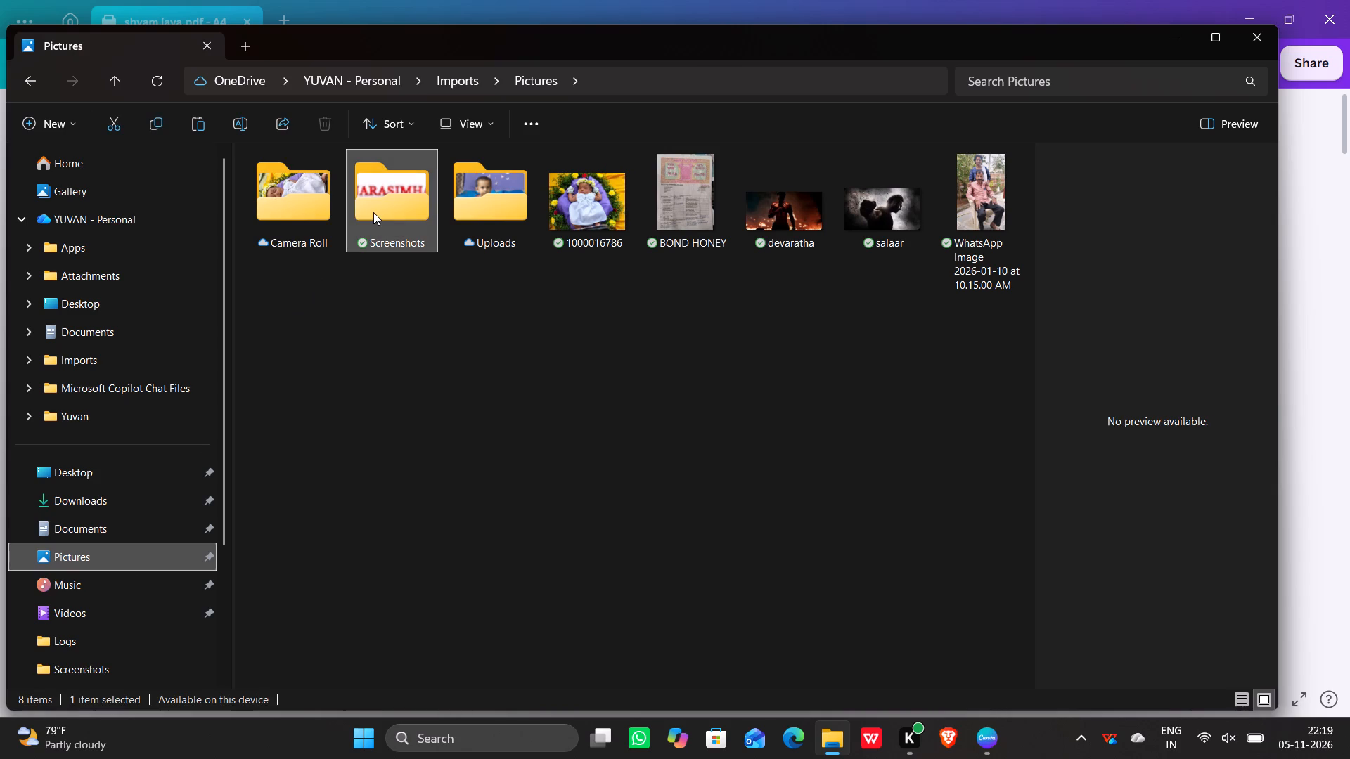
pyautogui.doubleClick(373, 212)
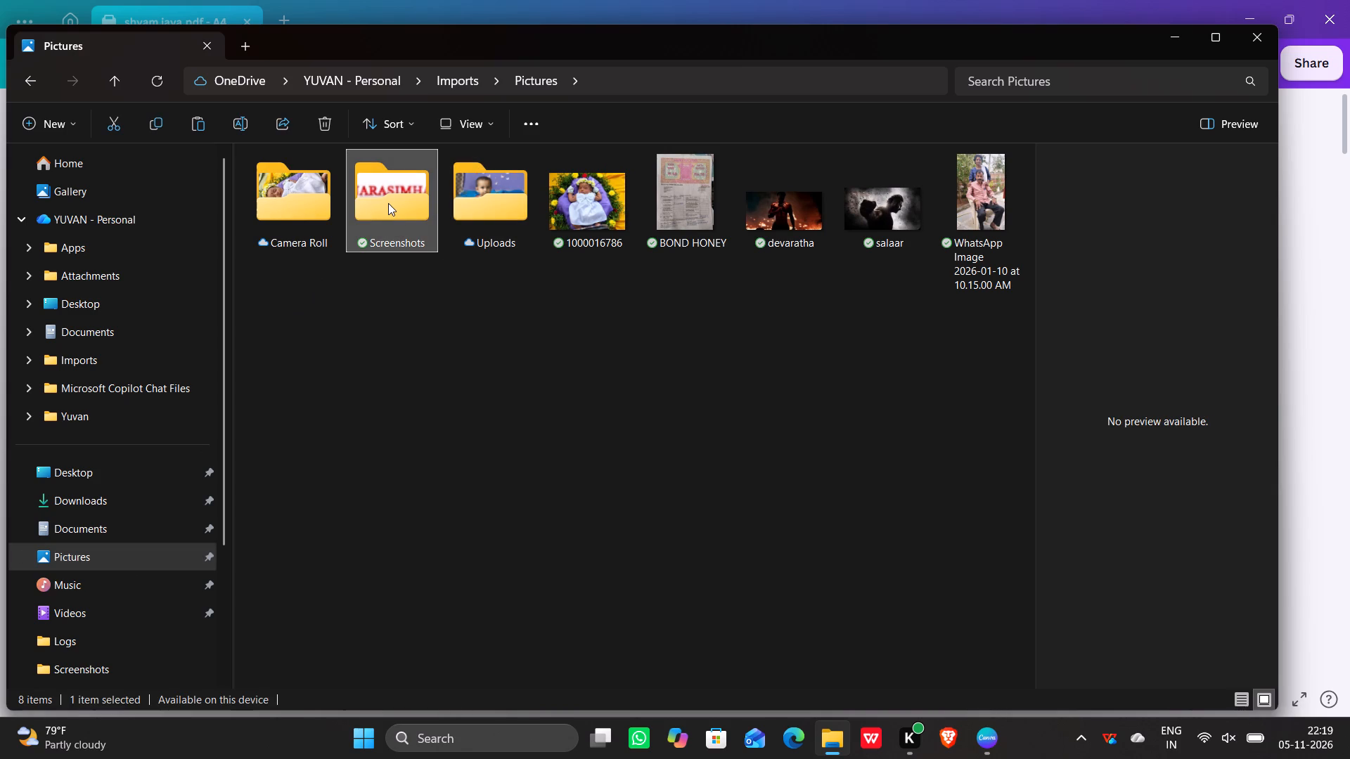
pyautogui.doubleClick(388, 203)
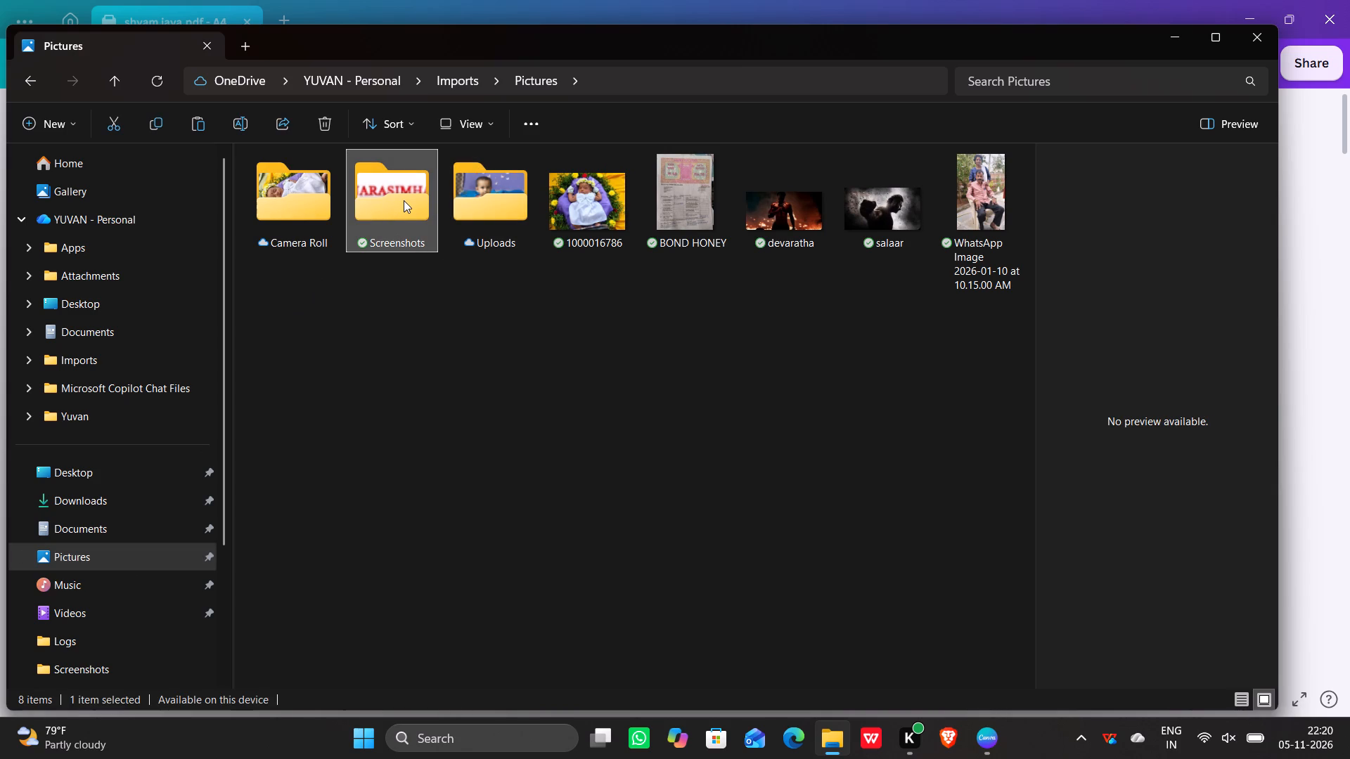
pyautogui.doubleClick(404, 200)
pyautogui.rightClick(369, 206)
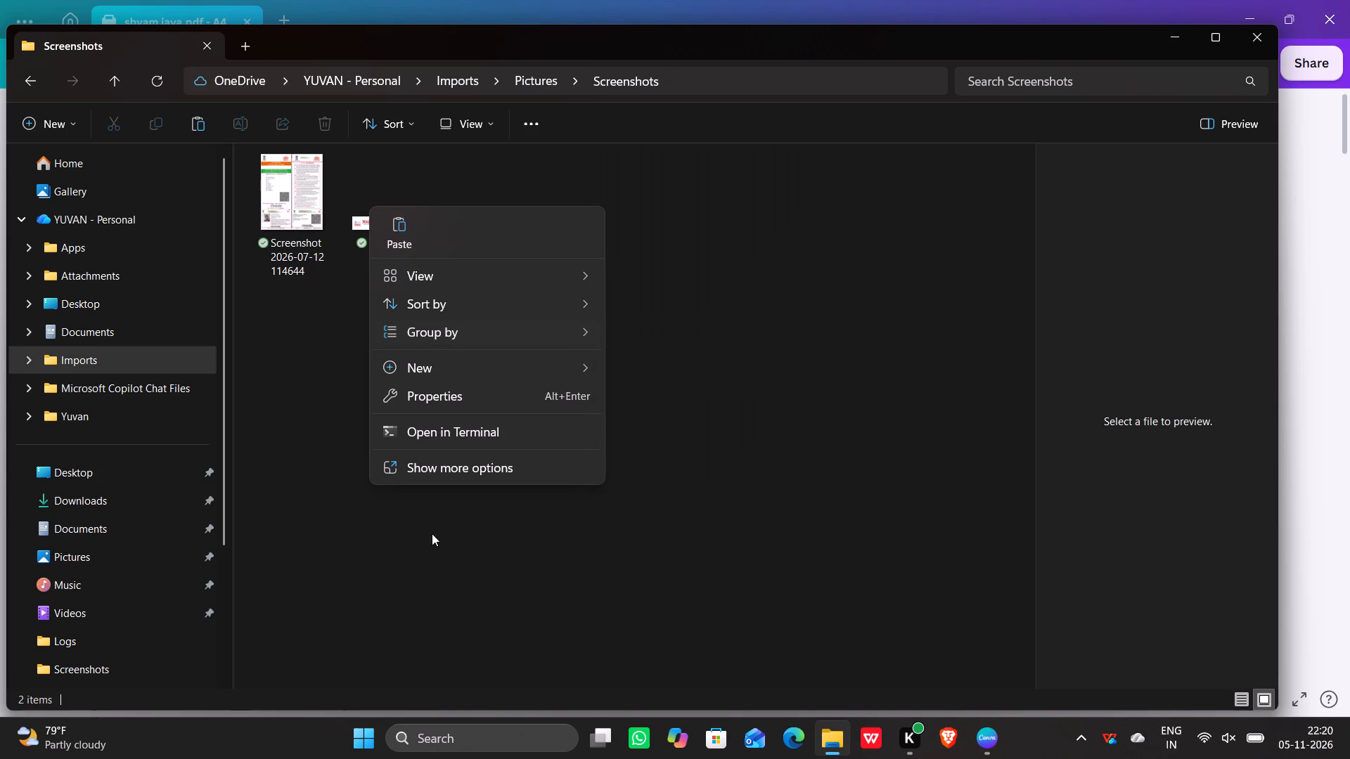
pyautogui.click(385, 180)
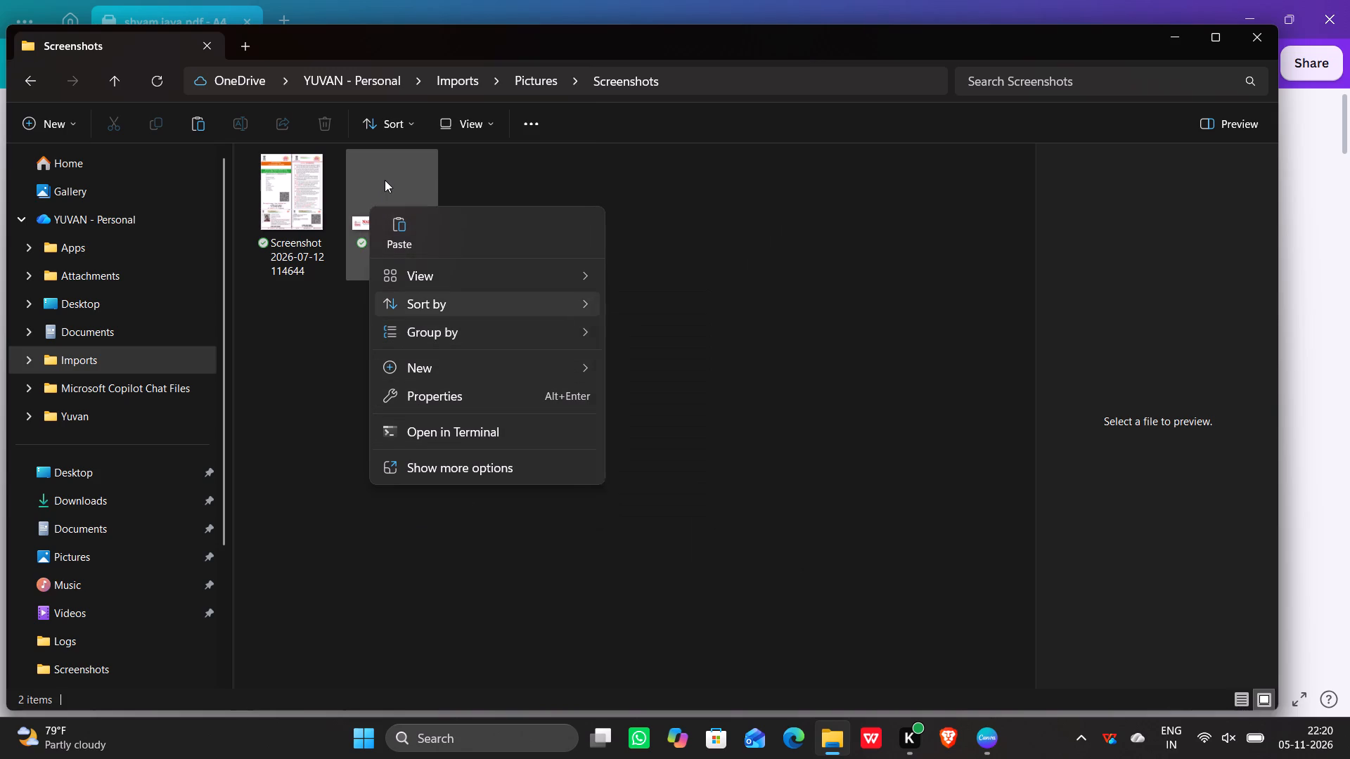
pyautogui.rightClick(382, 207)
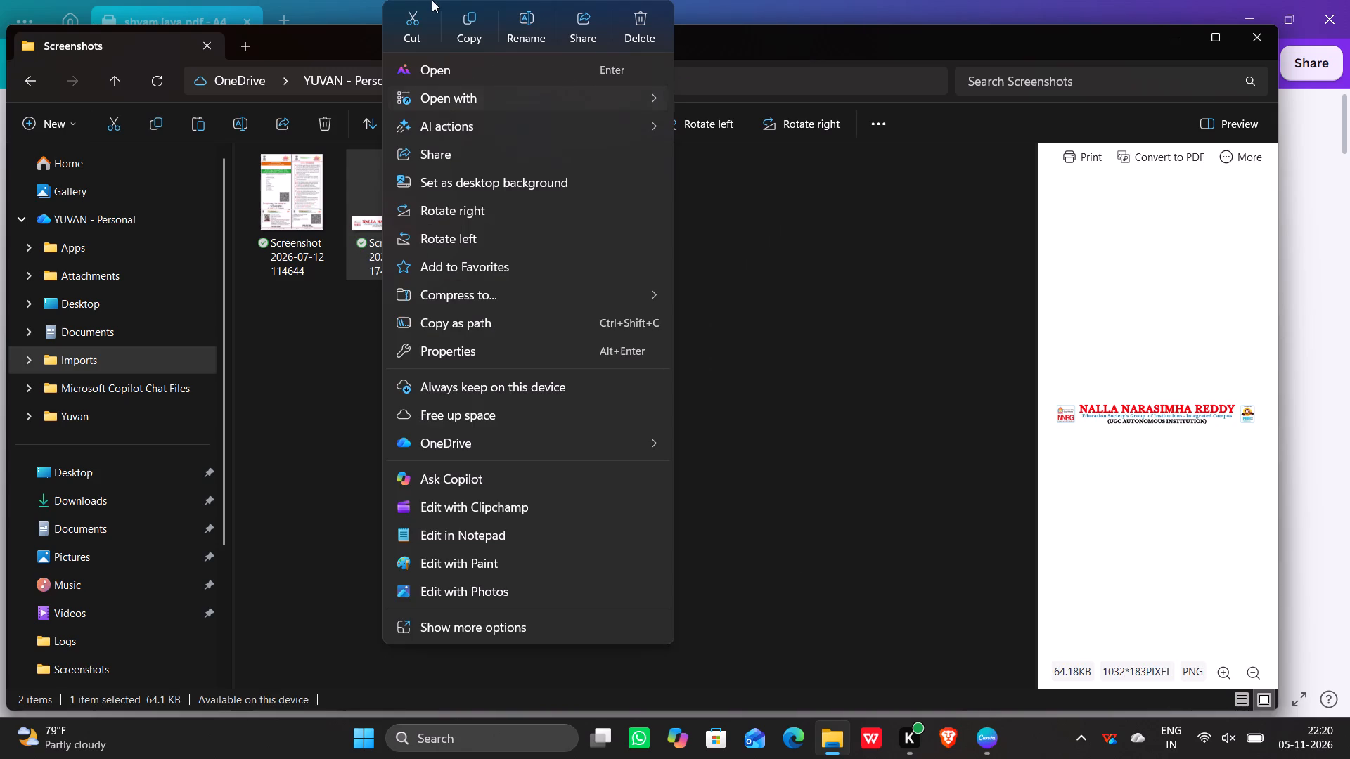
pyautogui.click(482, 31)
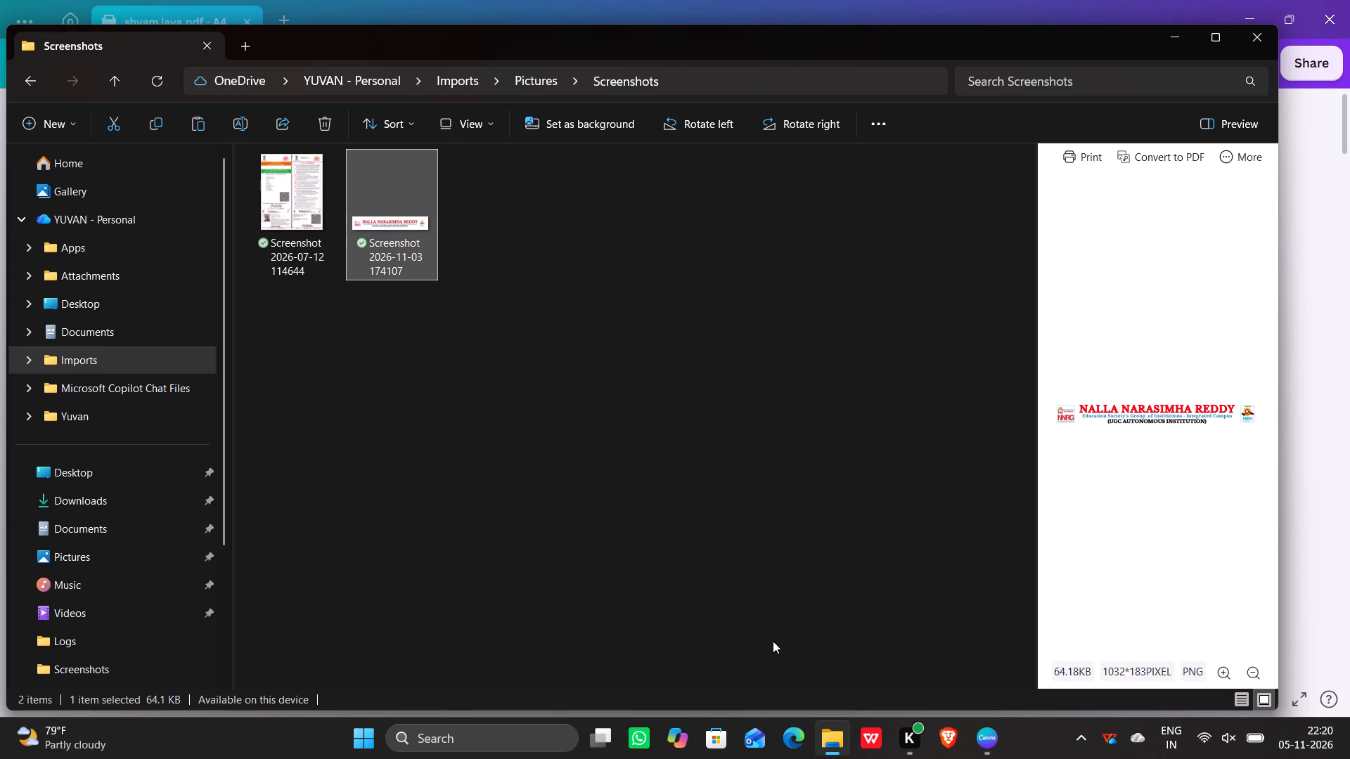
# Switch back to Canva, paste the college header image onto page 1 and place it above the project title.
pyautogui.click(988, 747)
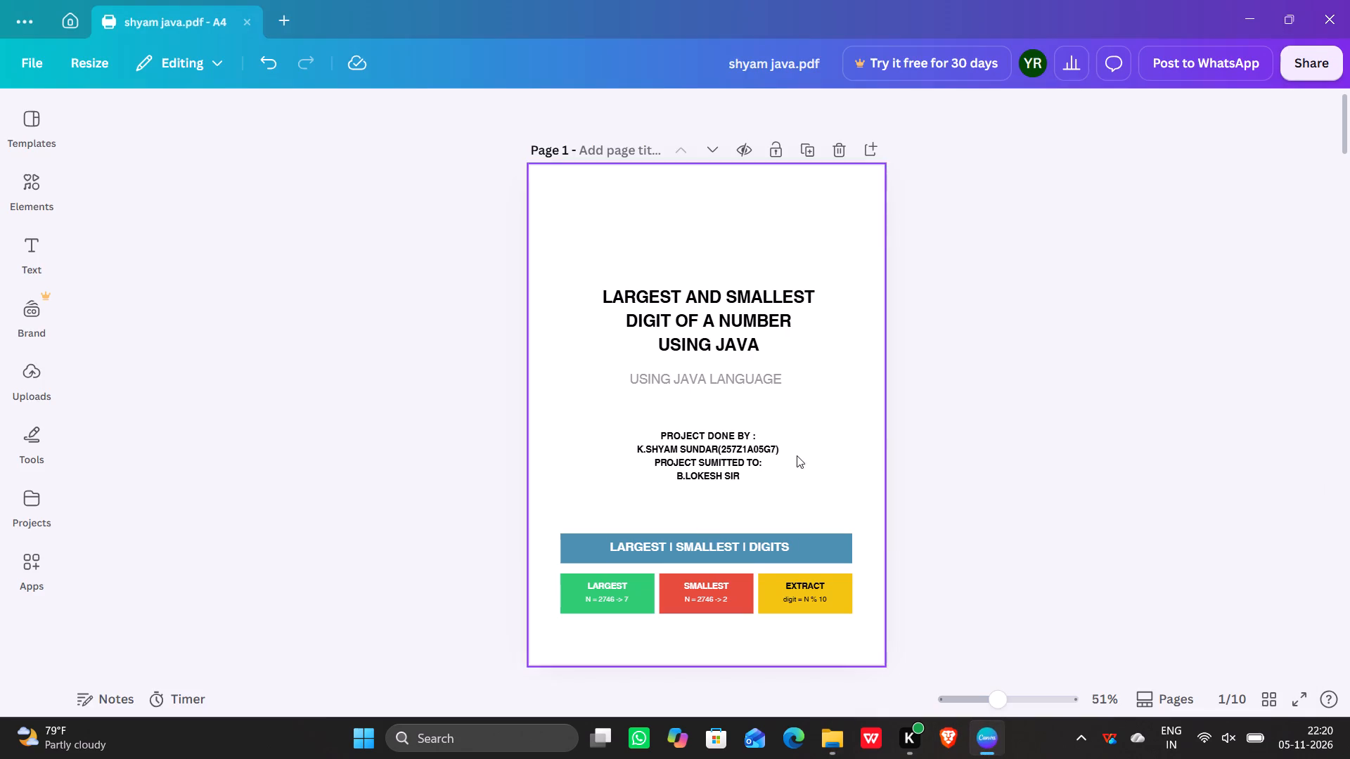
pyautogui.click(697, 207)
pyautogui.doubleClick(697, 207)
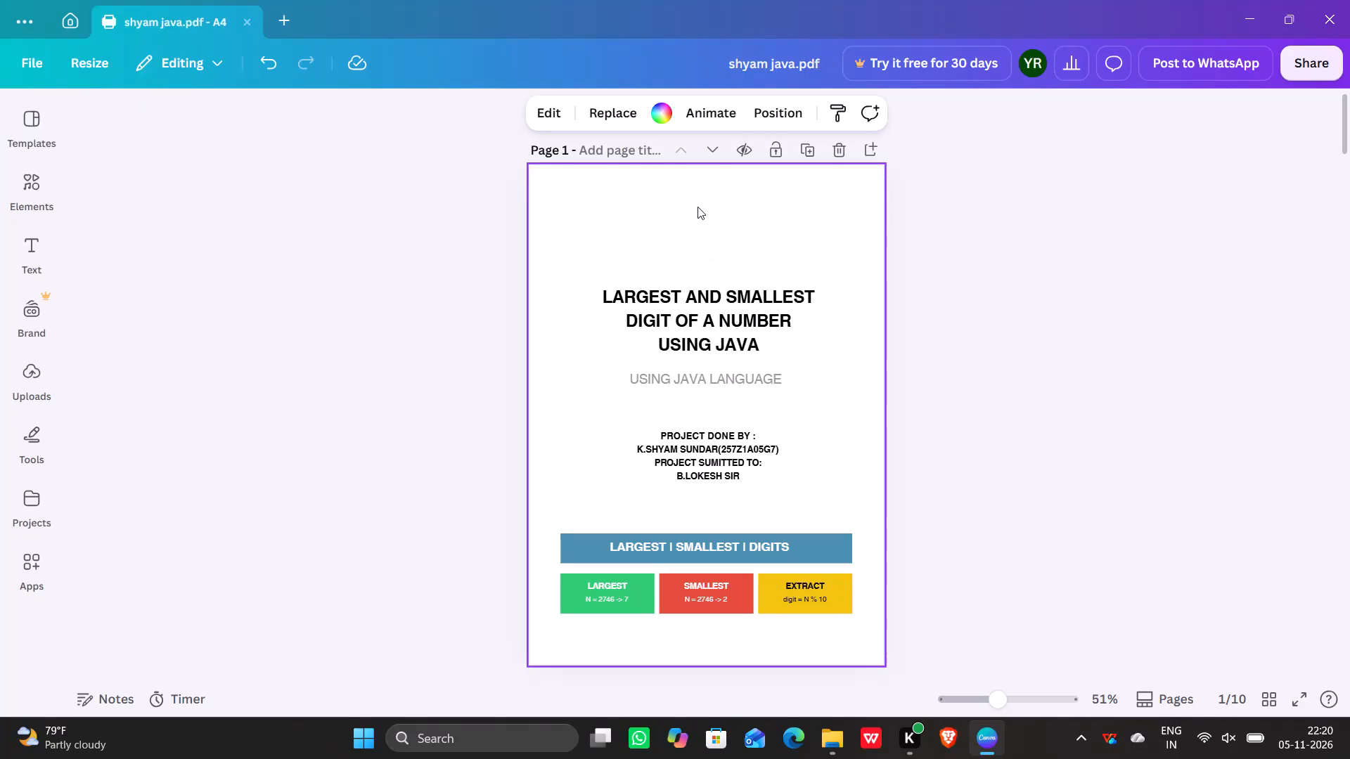
pyautogui.hotkey('ctrl', 'v')
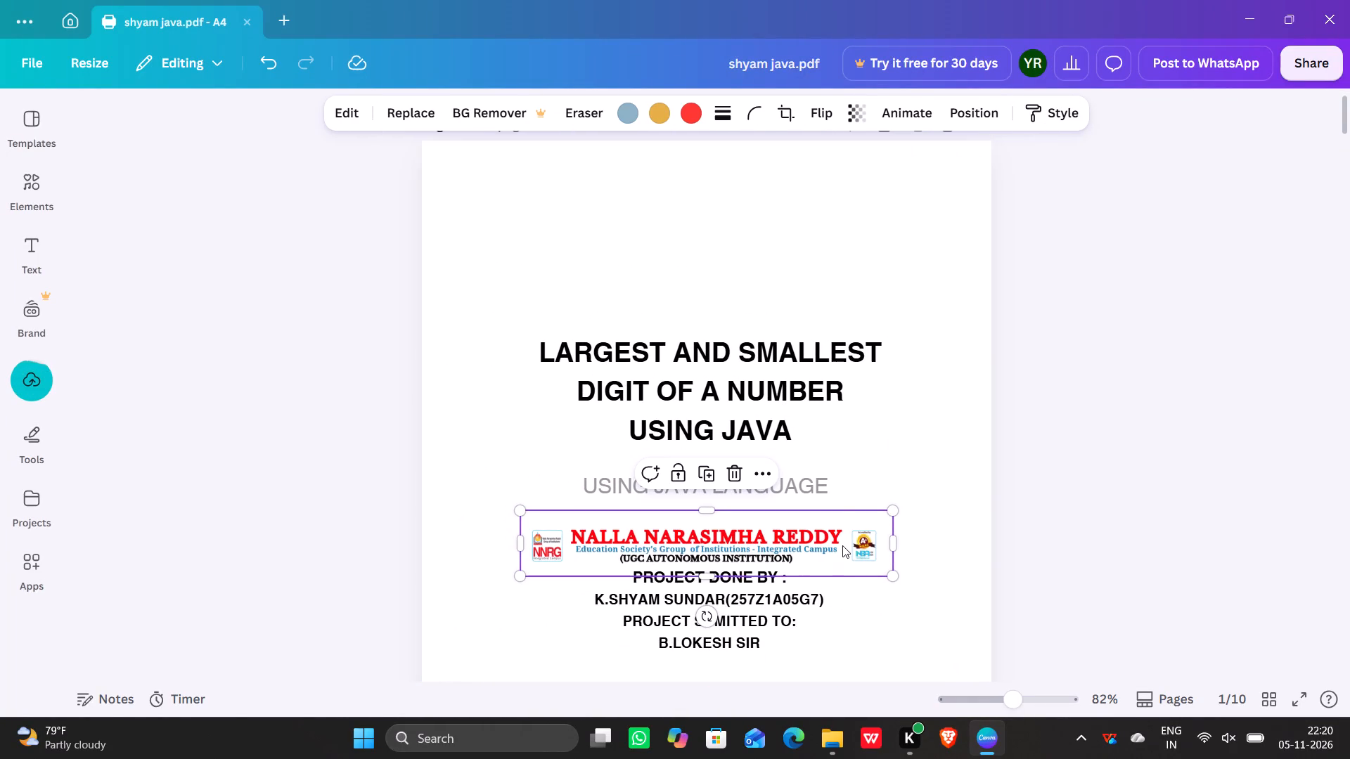
pyautogui.moveTo(842, 545); pyautogui.dragTo(832, 174)
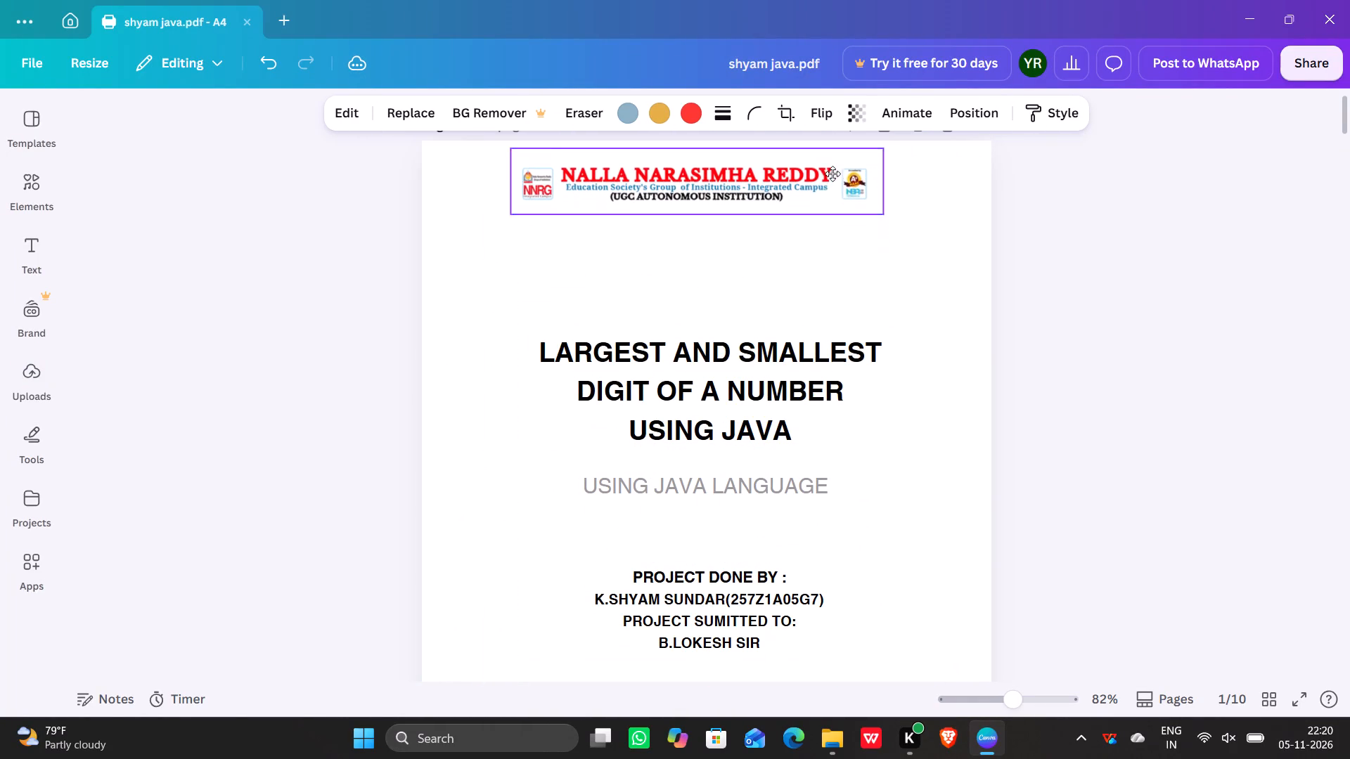
pyautogui.moveTo(832, 174); pyautogui.dragTo(839, 202)
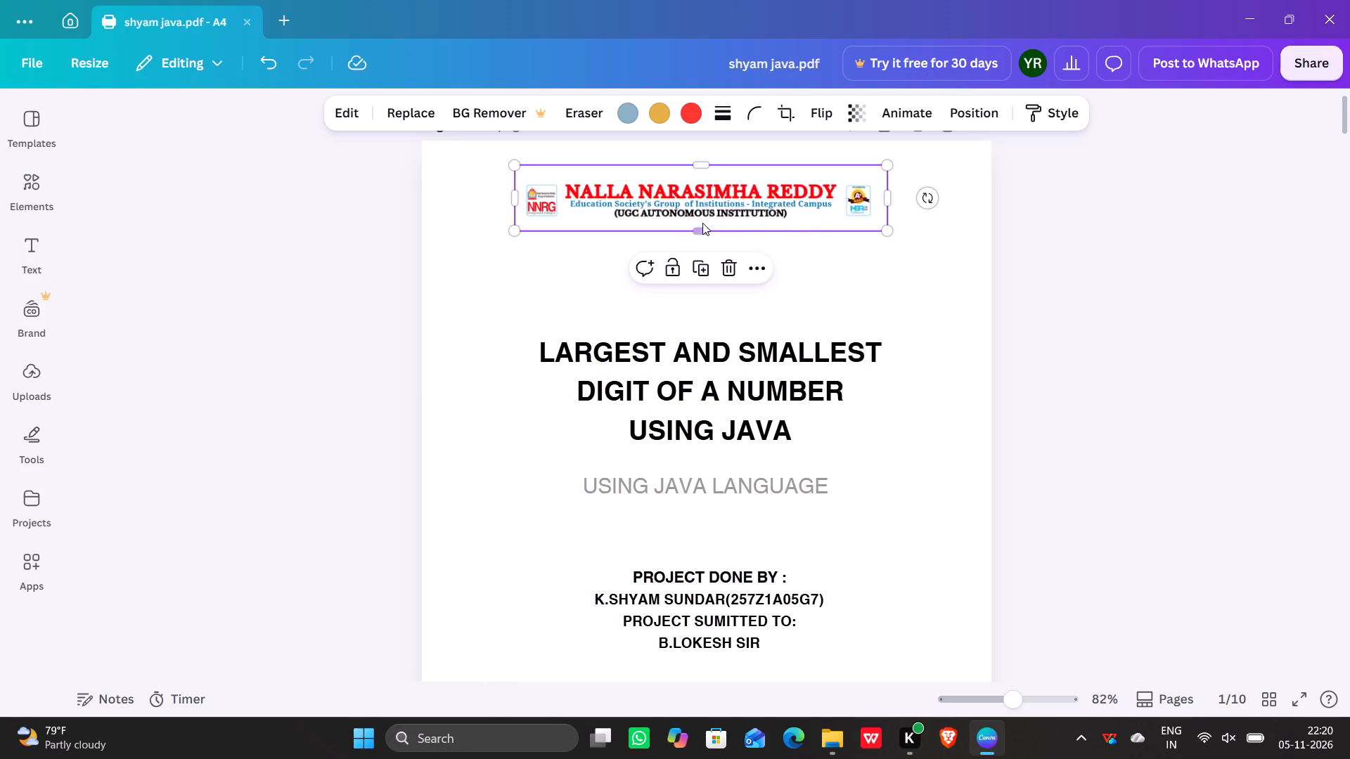
# Enlarge the college header to about 3.2 high and widen its frame on both sides to include both logos.
pyautogui.moveTo(702, 227); pyautogui.dragTo(701, 241)
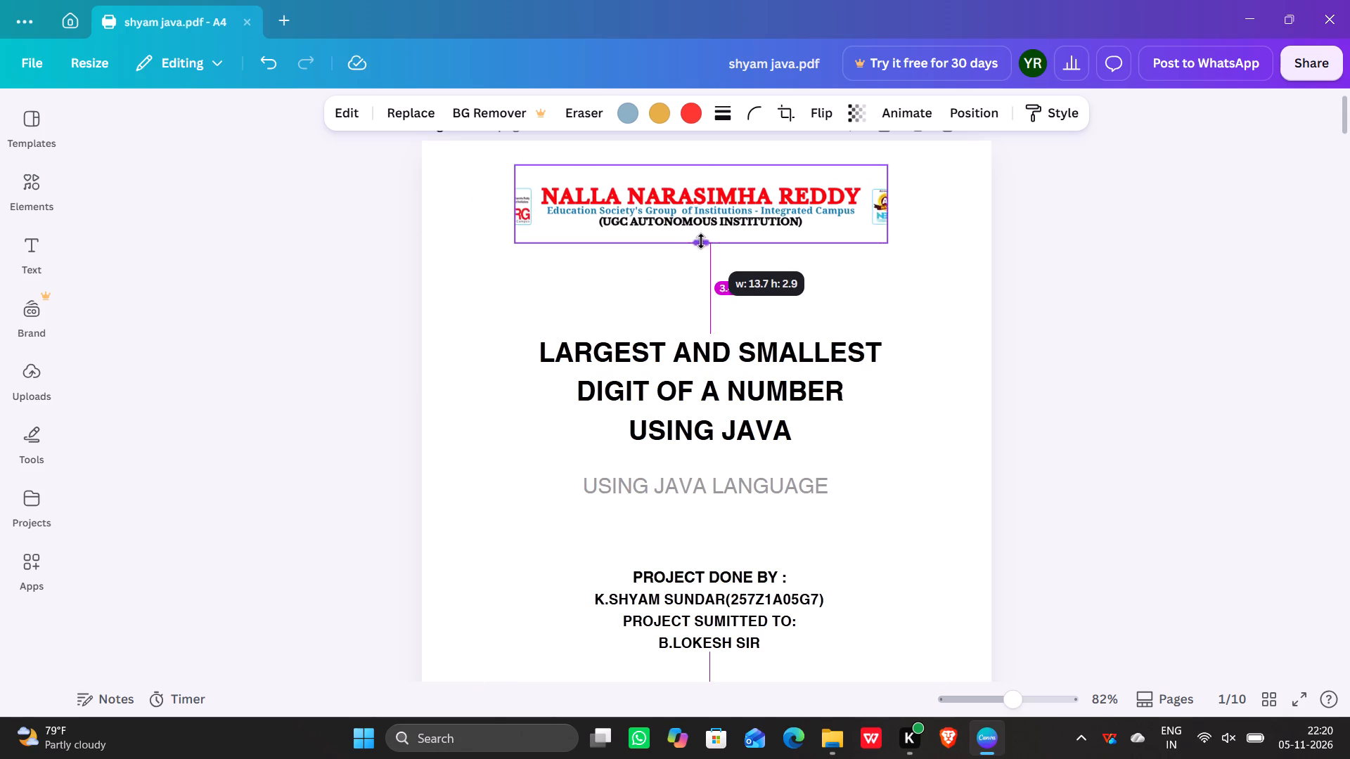
pyautogui.moveTo(701, 241); pyautogui.dragTo(701, 249)
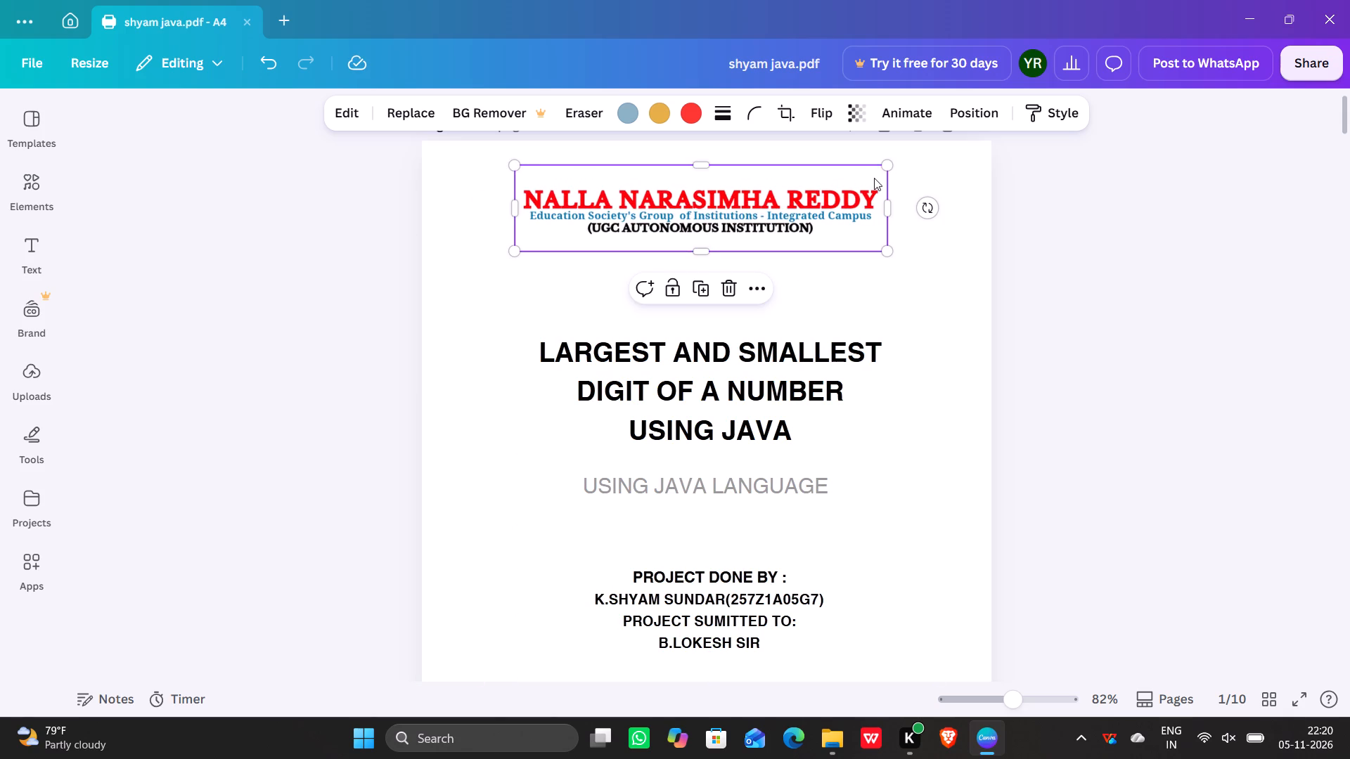
pyautogui.moveTo(891, 207); pyautogui.dragTo(917, 207)
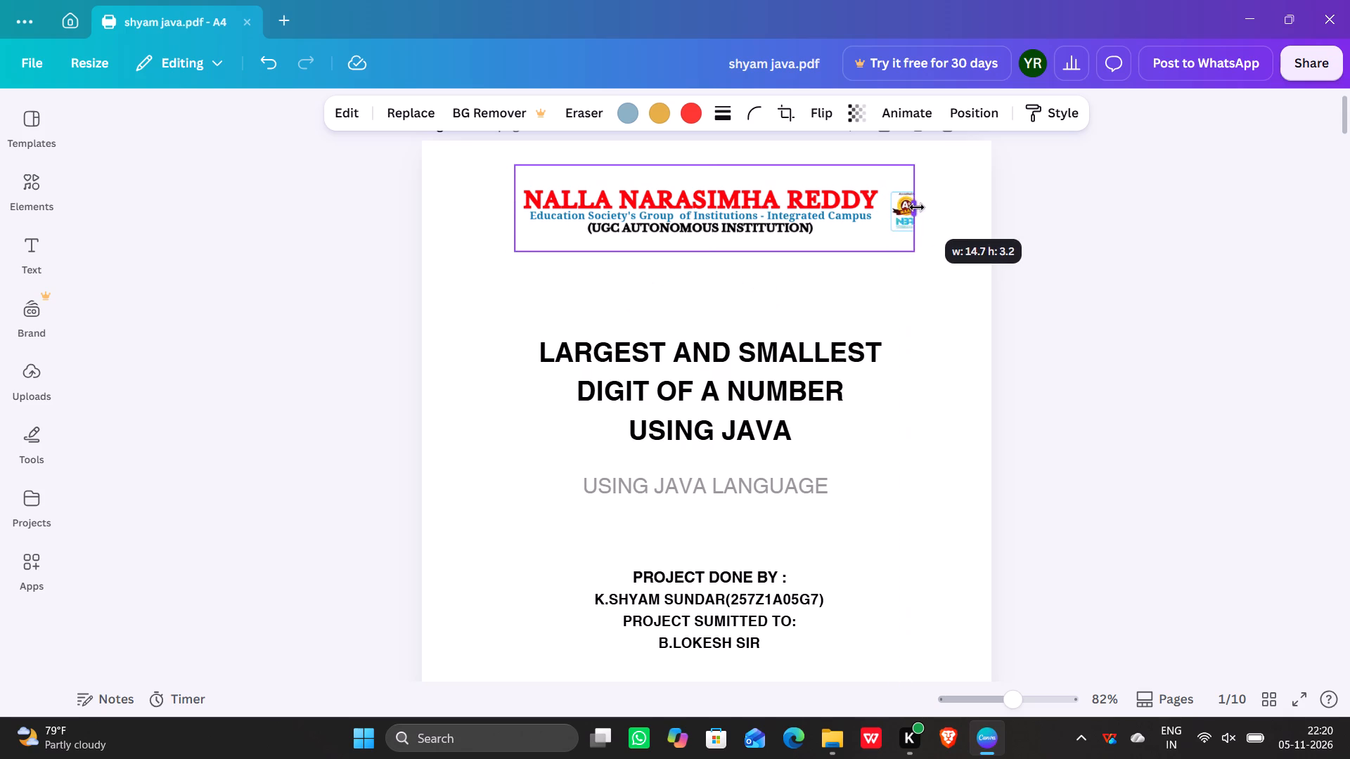
pyautogui.moveTo(917, 207); pyautogui.dragTo(942, 208)
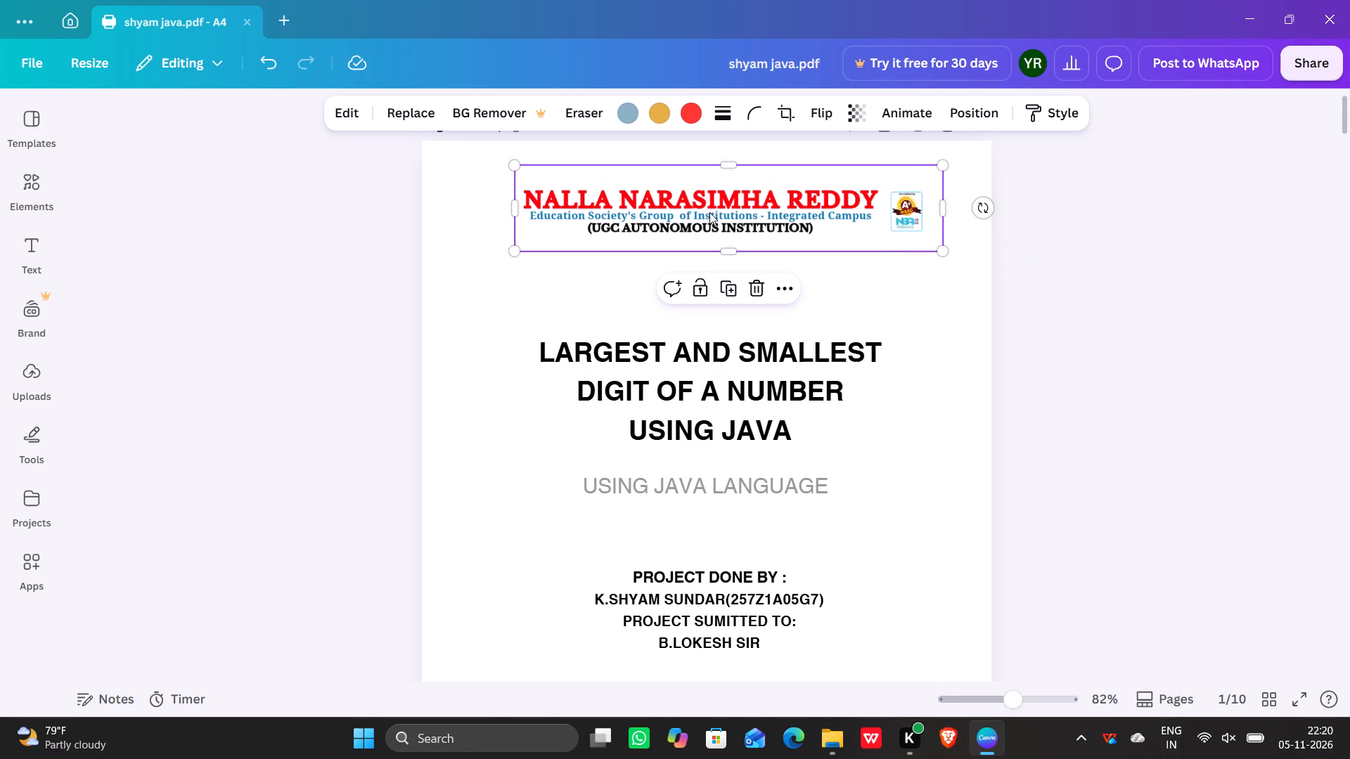
pyautogui.moveTo(513, 207); pyautogui.dragTo(485, 209)
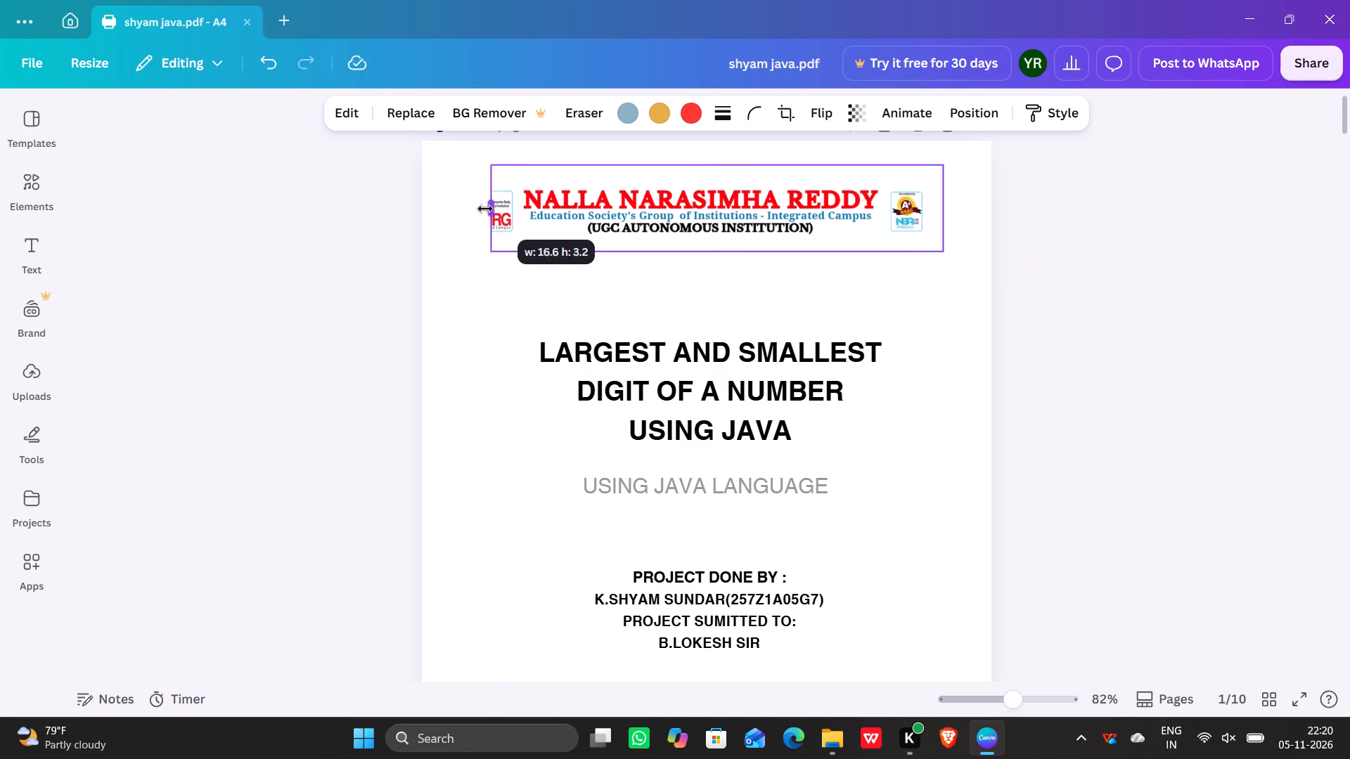
pyautogui.moveTo(485, 209); pyautogui.dragTo(472, 209)
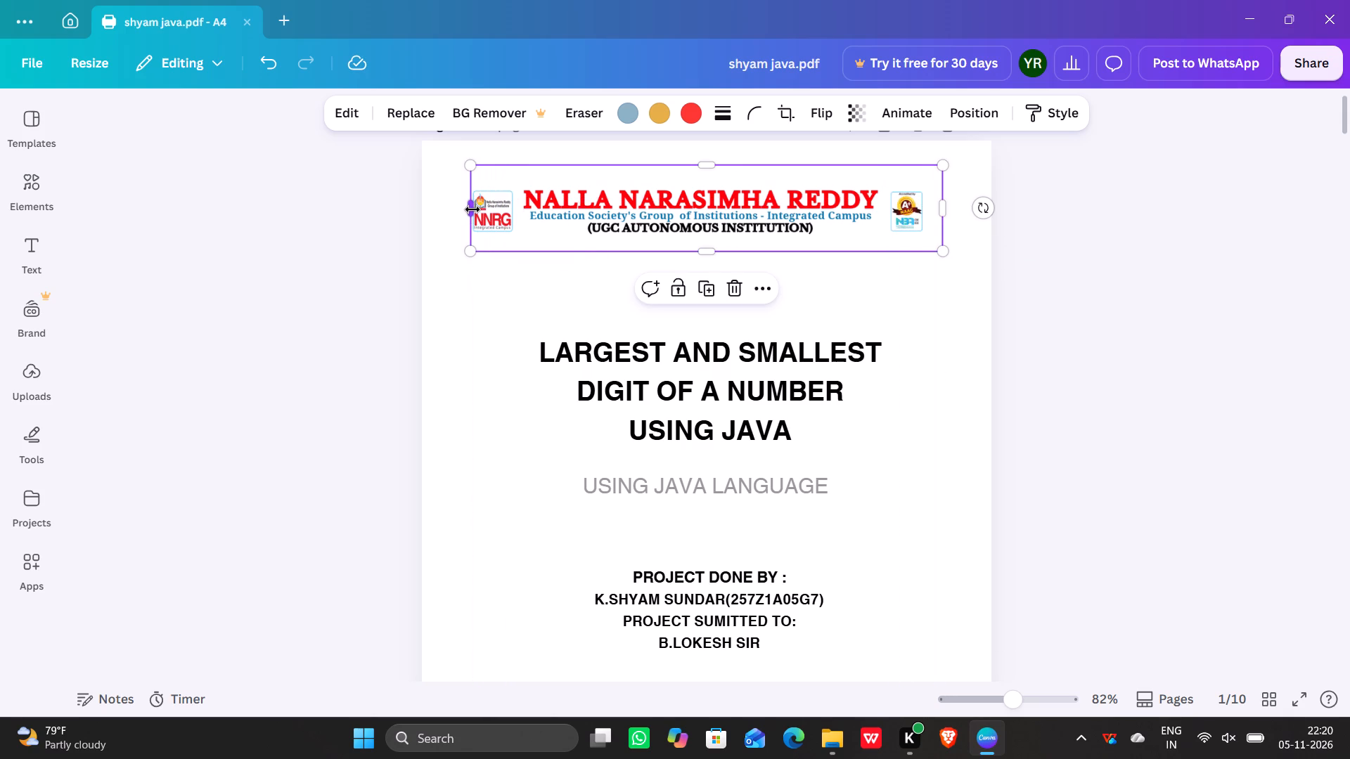
pyautogui.click(521, 368)
# Centre the college header over the project title and move it slightly down the cover page.
pyautogui.click(685, 205)
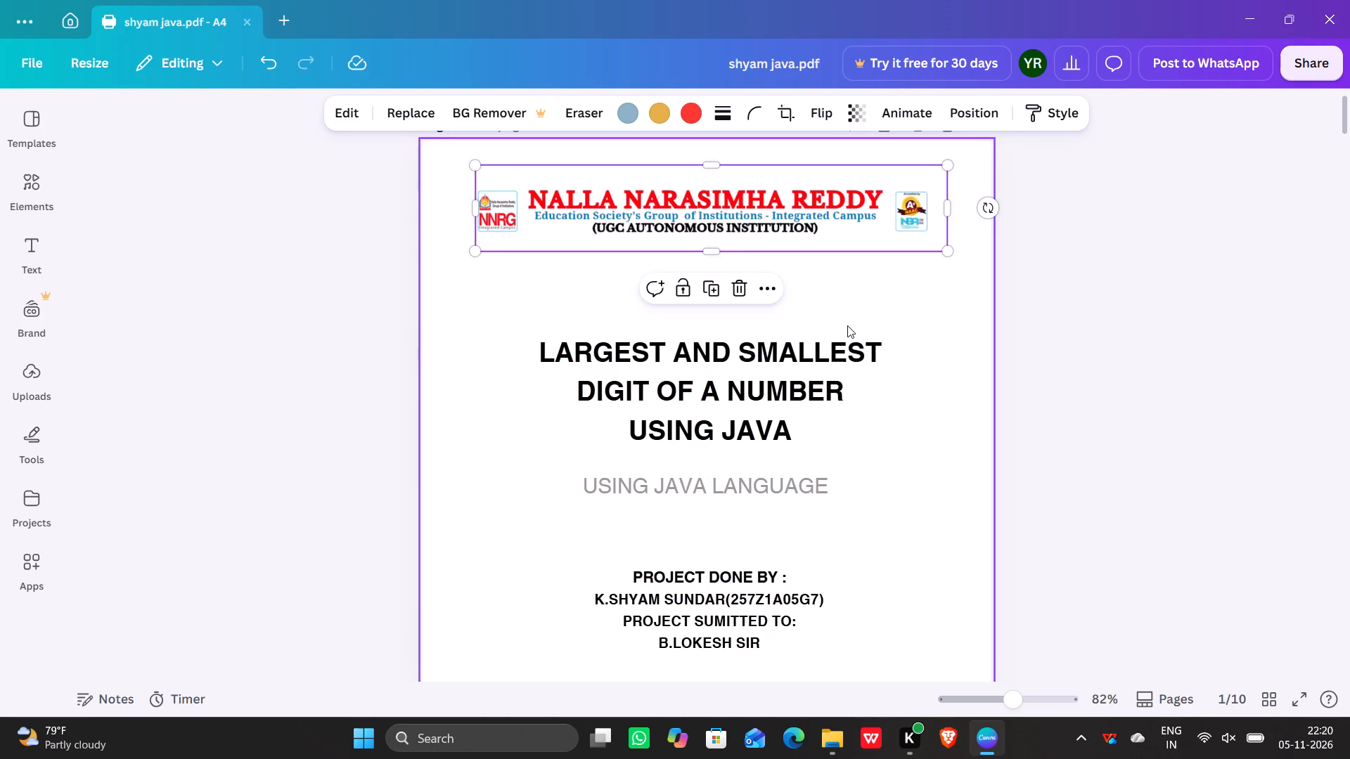
pyautogui.click(911, 342)
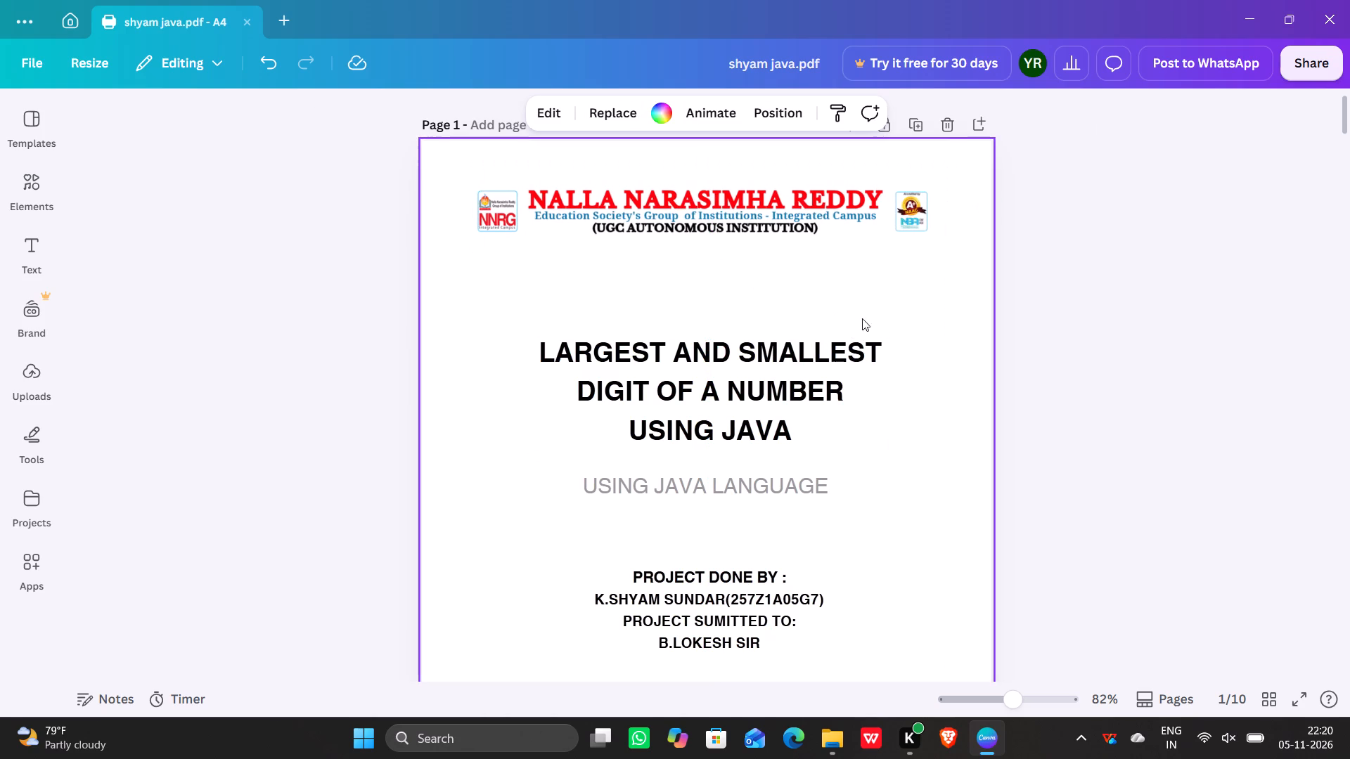
pyautogui.moveTo(733, 233); pyautogui.dragTo(733, 242)
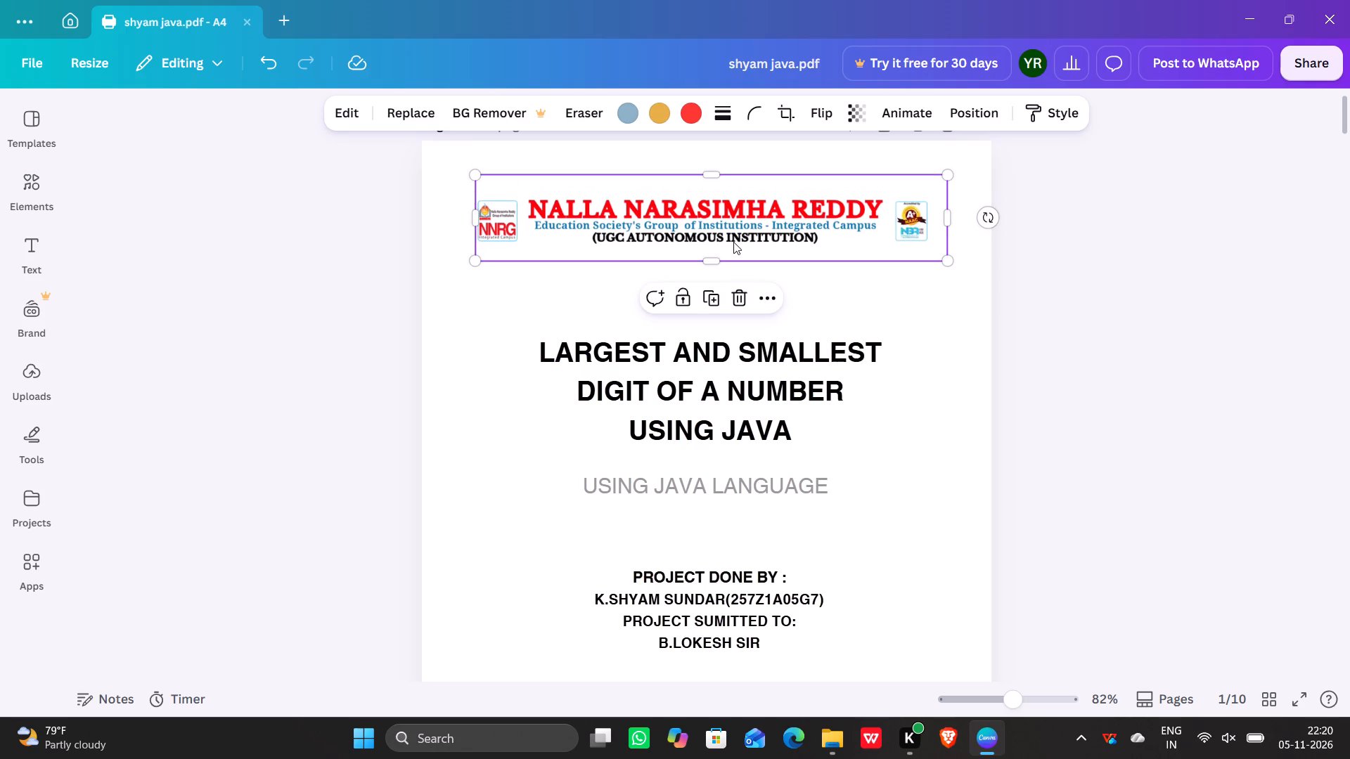
pyautogui.click(874, 371)
pyautogui.click(924, 476)
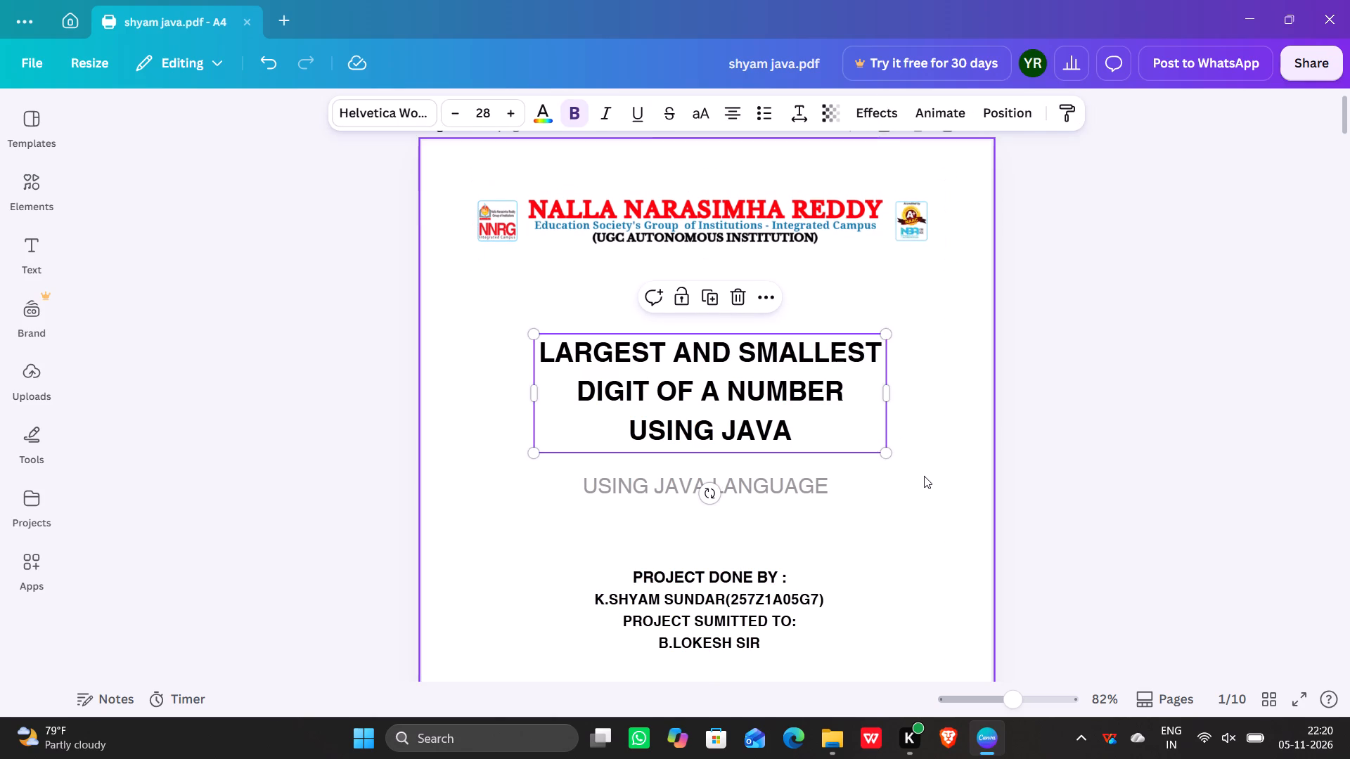
# Review the finished cover page and the index, introduction and benefits pages of the project document.
pyautogui.press('Down')
pyautogui.press('Down')
pyautogui.press('Down')
pyautogui.scroll(-2, 924, 476)
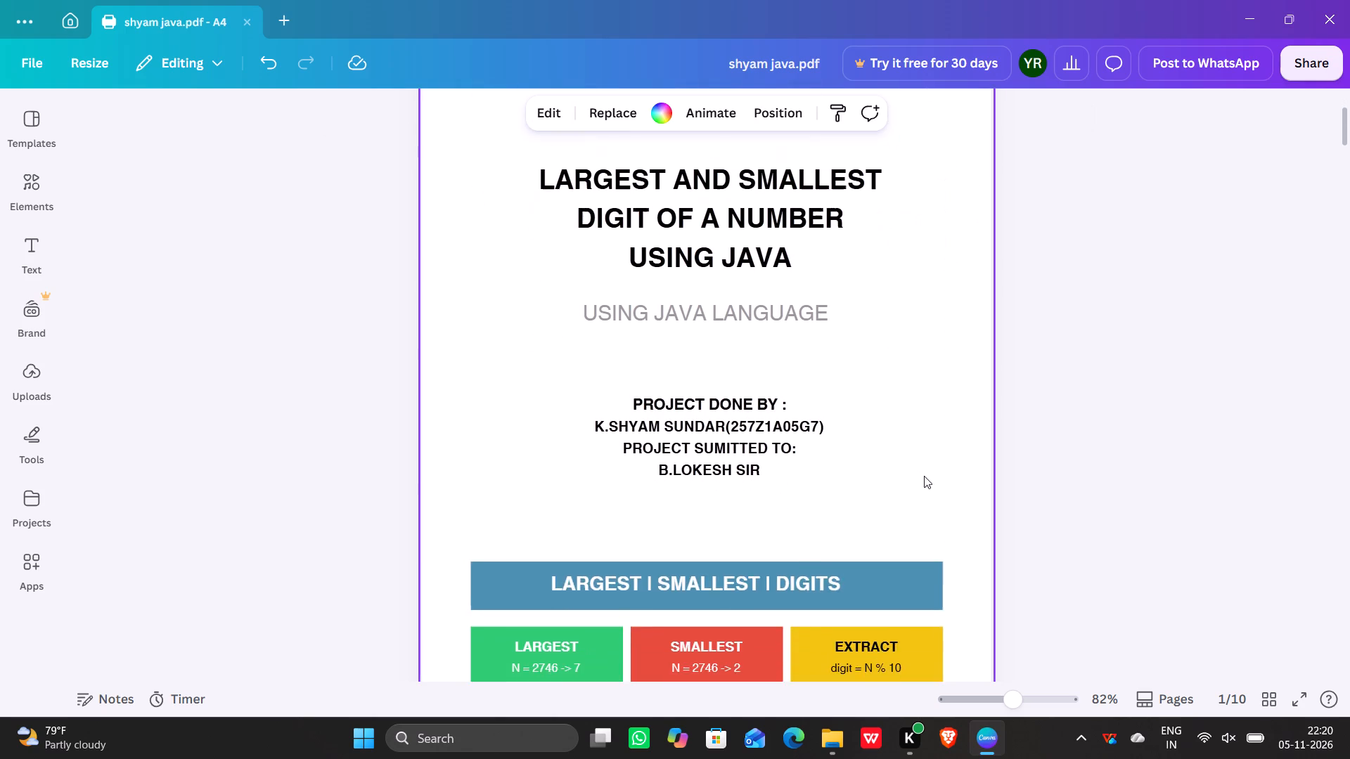
pyautogui.scroll(-6, 924, 476)
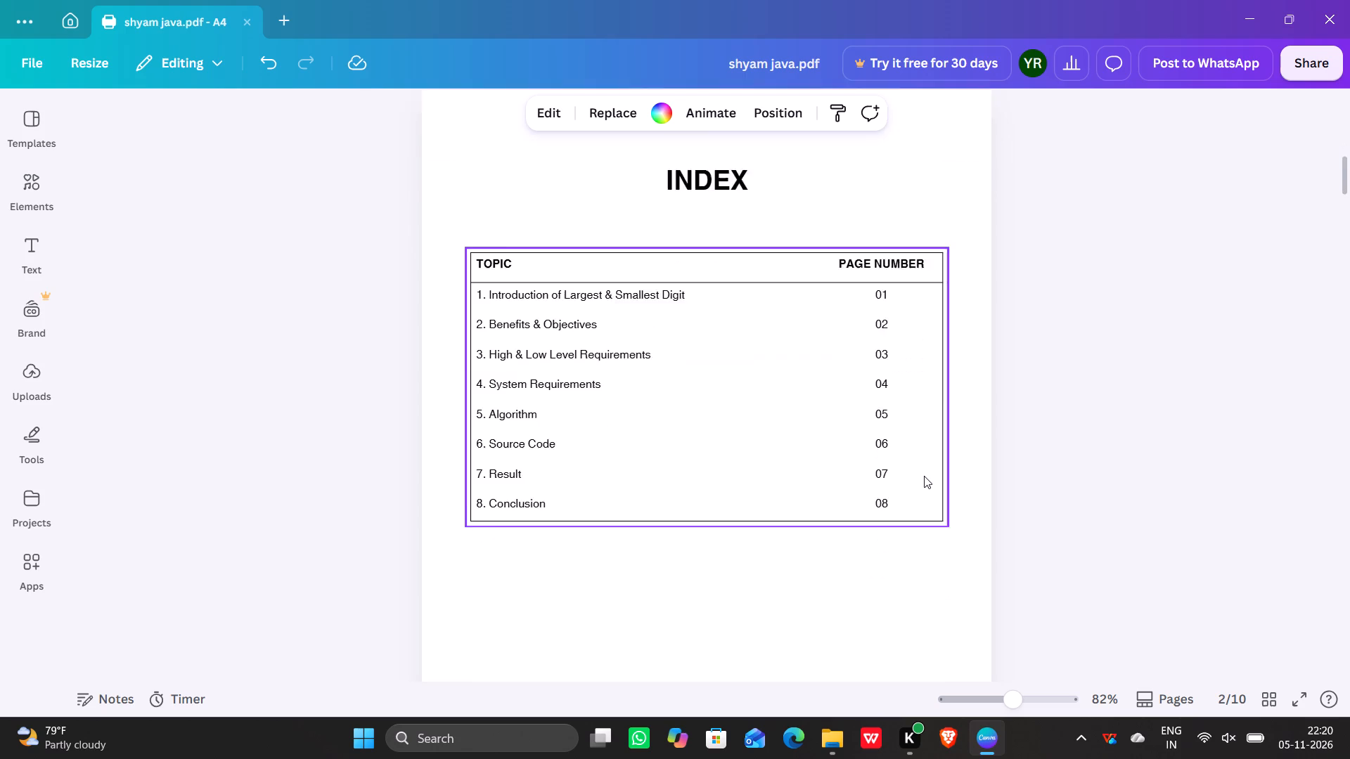
pyautogui.scroll(-4, 924, 476)
pyautogui.scroll(4, 924, 476)
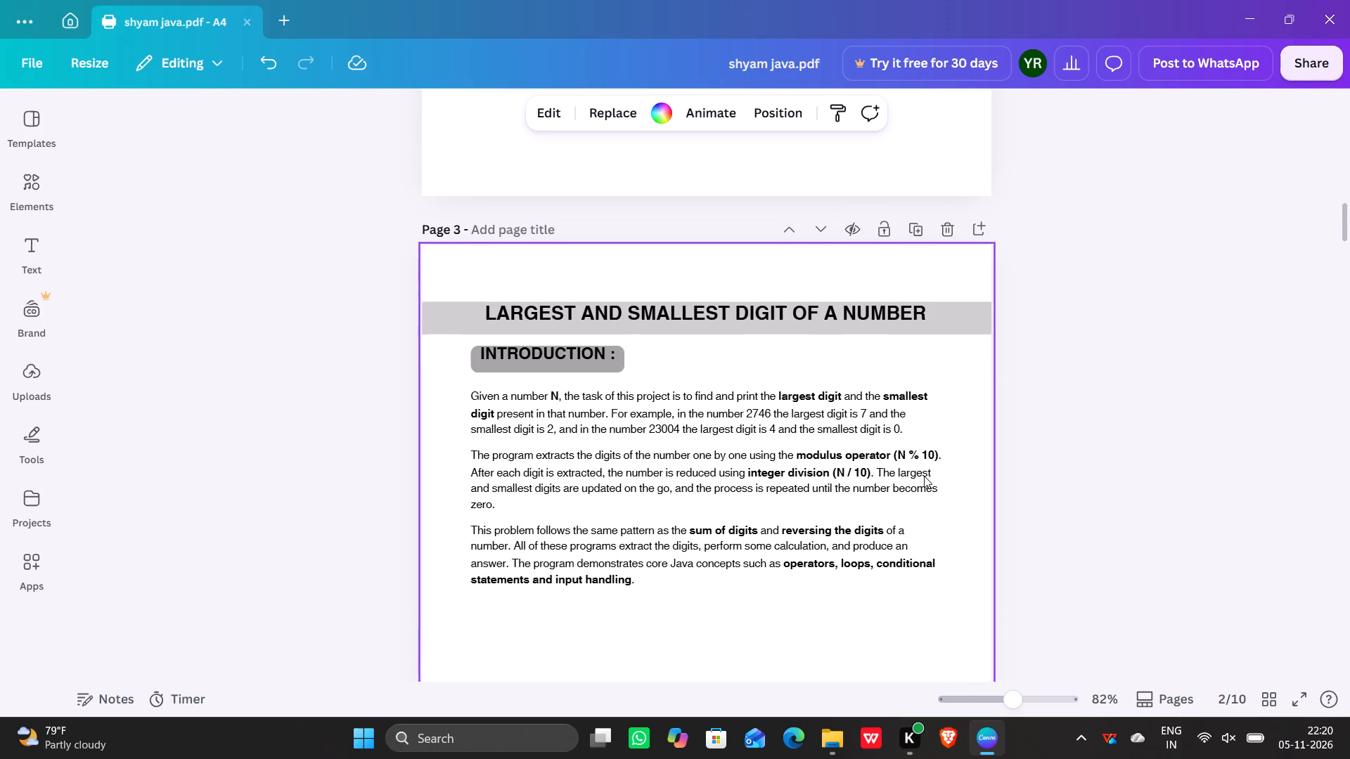
pyautogui.scroll(7, 923, 485)
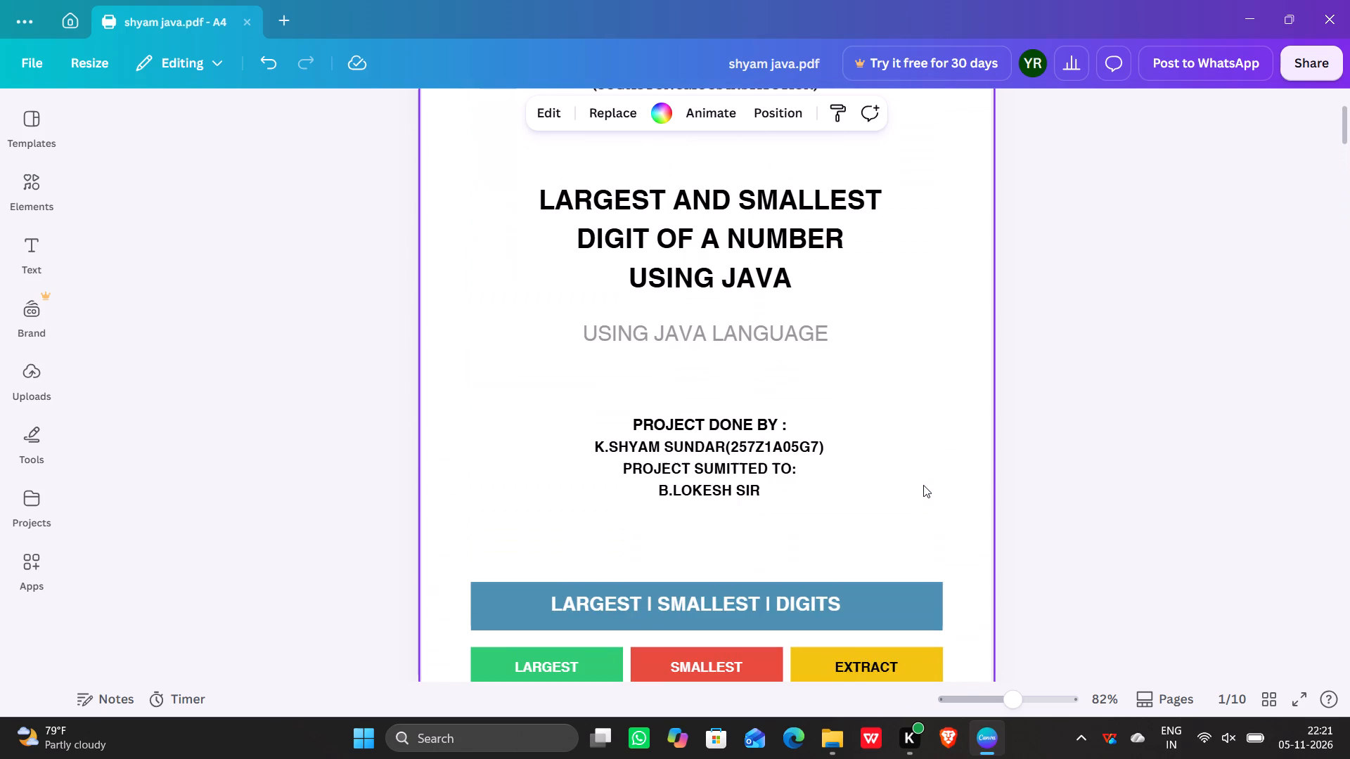
pyautogui.scroll(2, 923, 485)
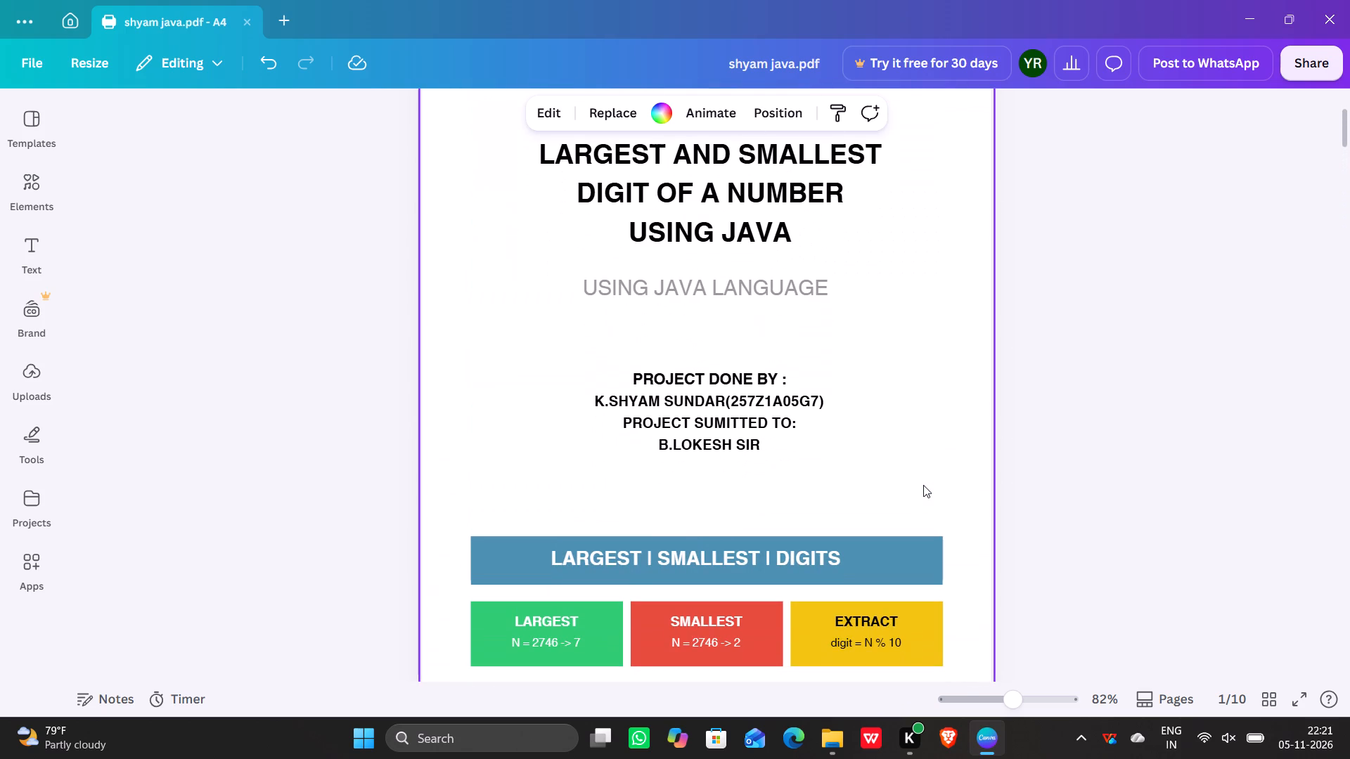
pyautogui.scroll(3, 923, 485)
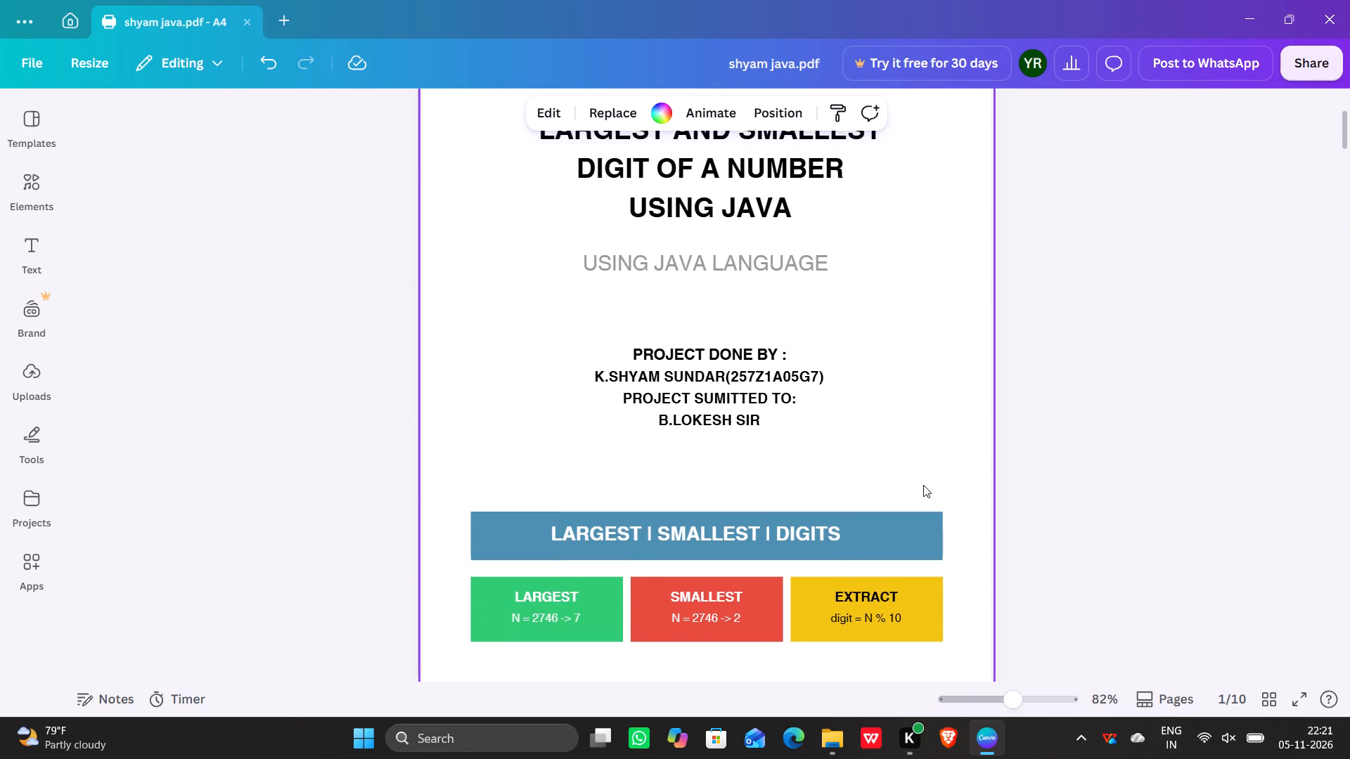
pyautogui.scroll(1, 923, 485)
pyautogui.scroll(-6, 923, 485)
pyautogui.scroll(-1, 1095, 282)
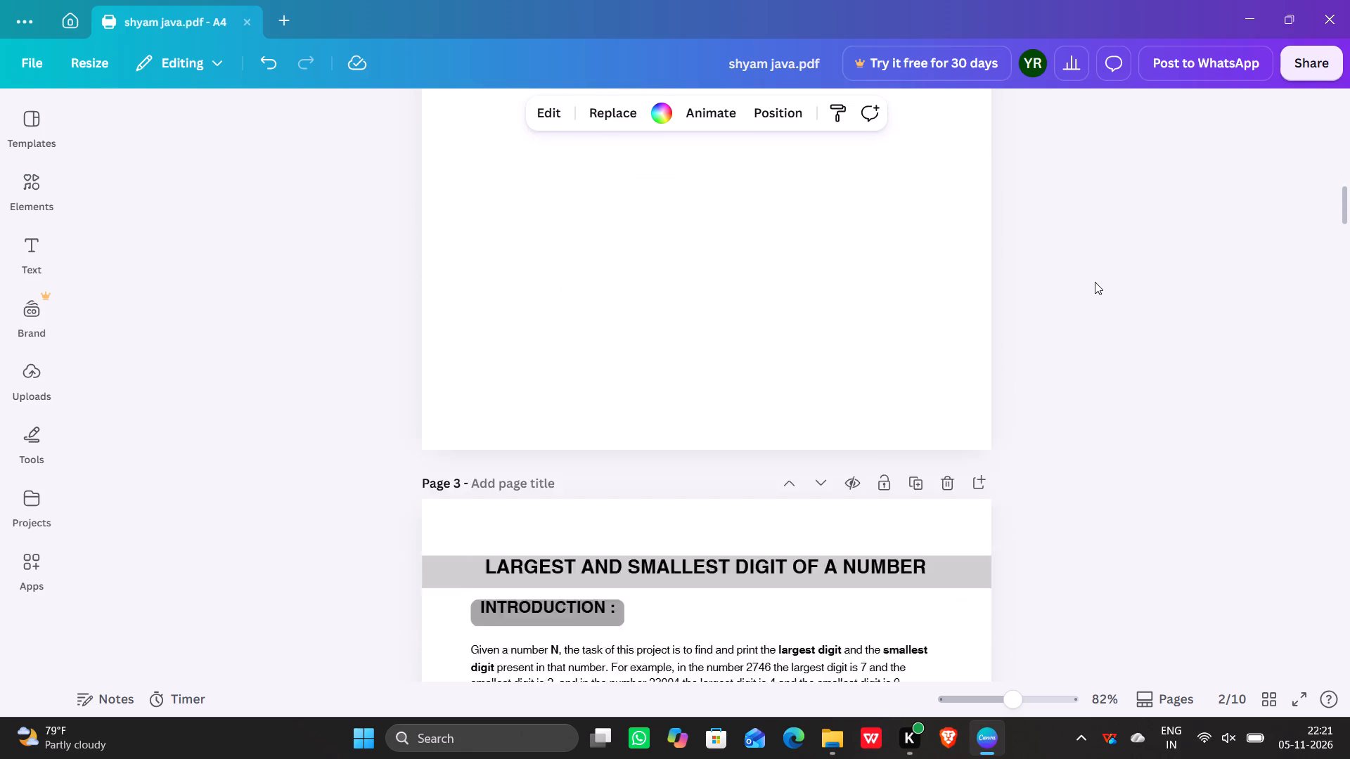
pyautogui.scroll(-4, 1095, 282)
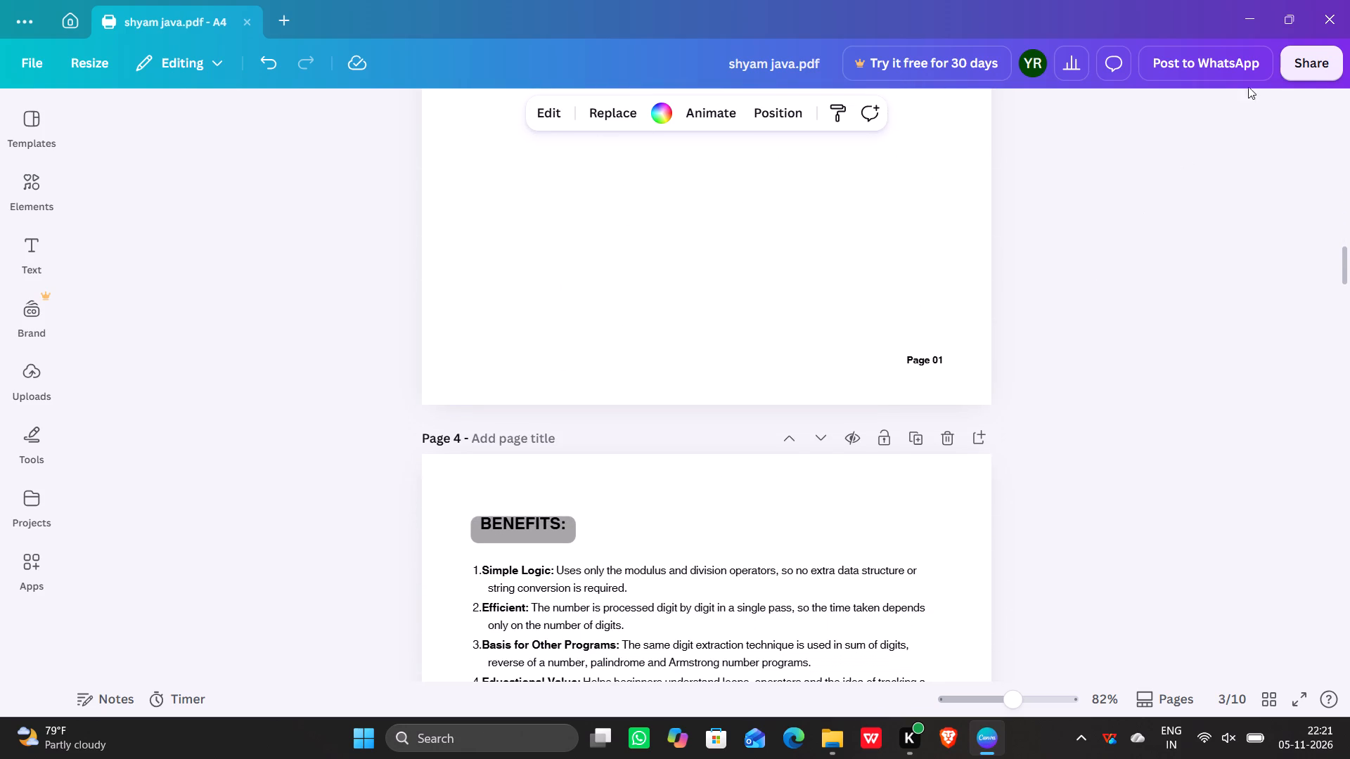
# Save the design and download all its pages as a digital-preset PDF named shyam java.pdf in the Downloads folder.
pyautogui.hotkey('ctrl', 's')
pyautogui.click(1323, 70)
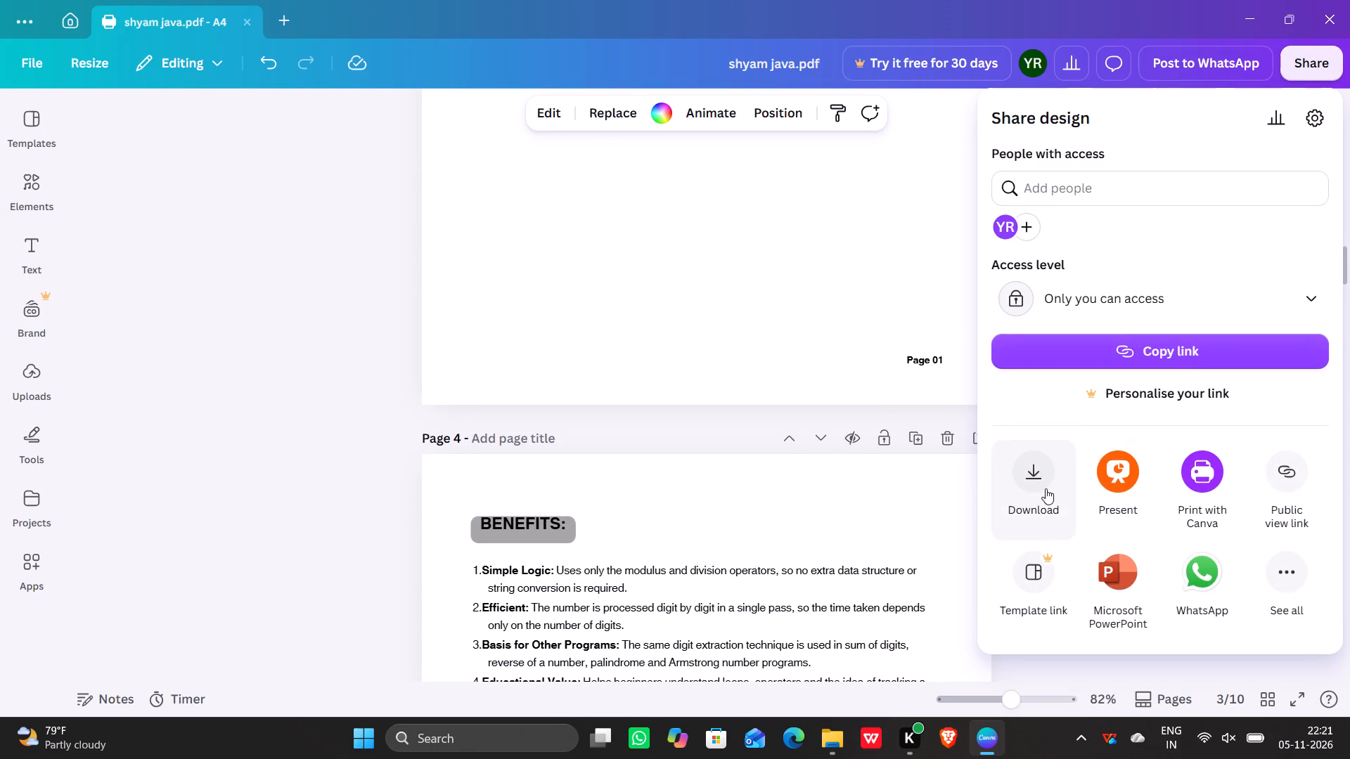
pyautogui.click(1046, 488)
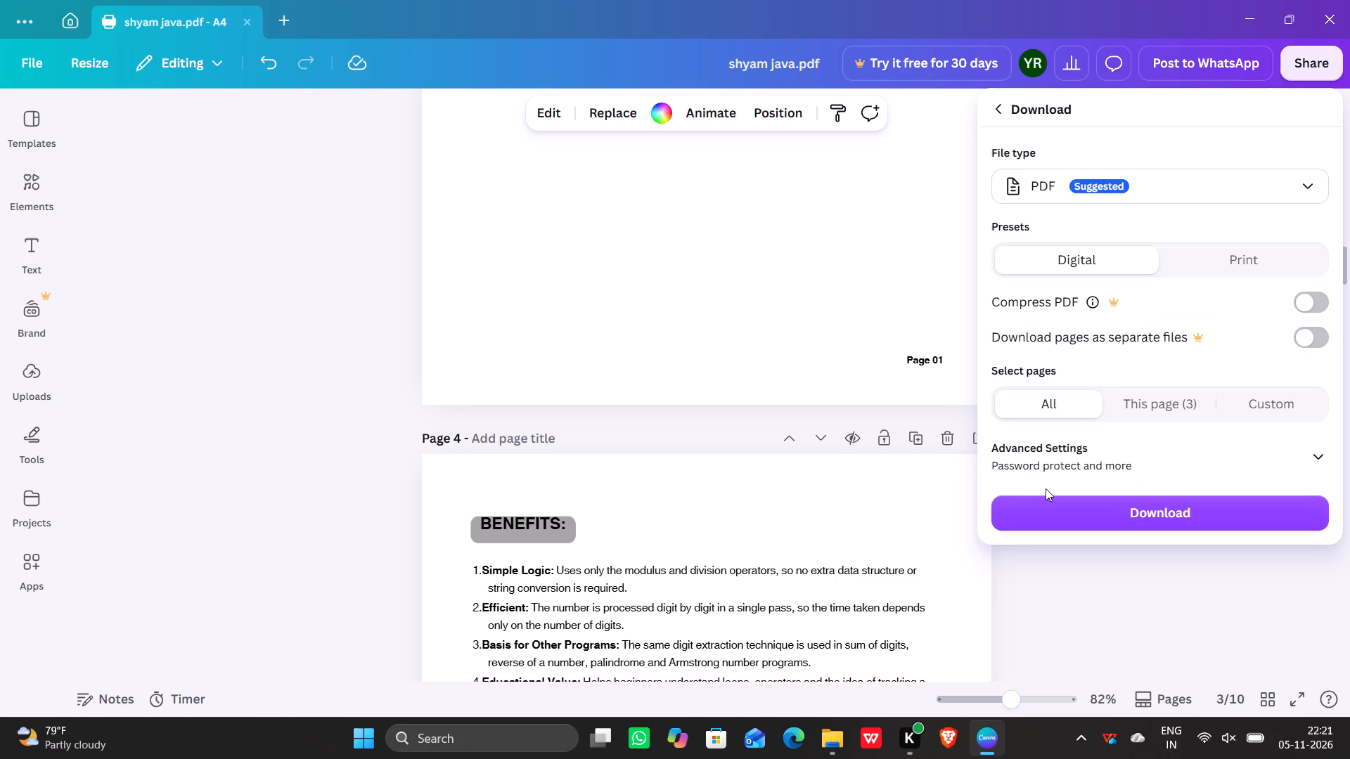
pyautogui.click(1084, 505)
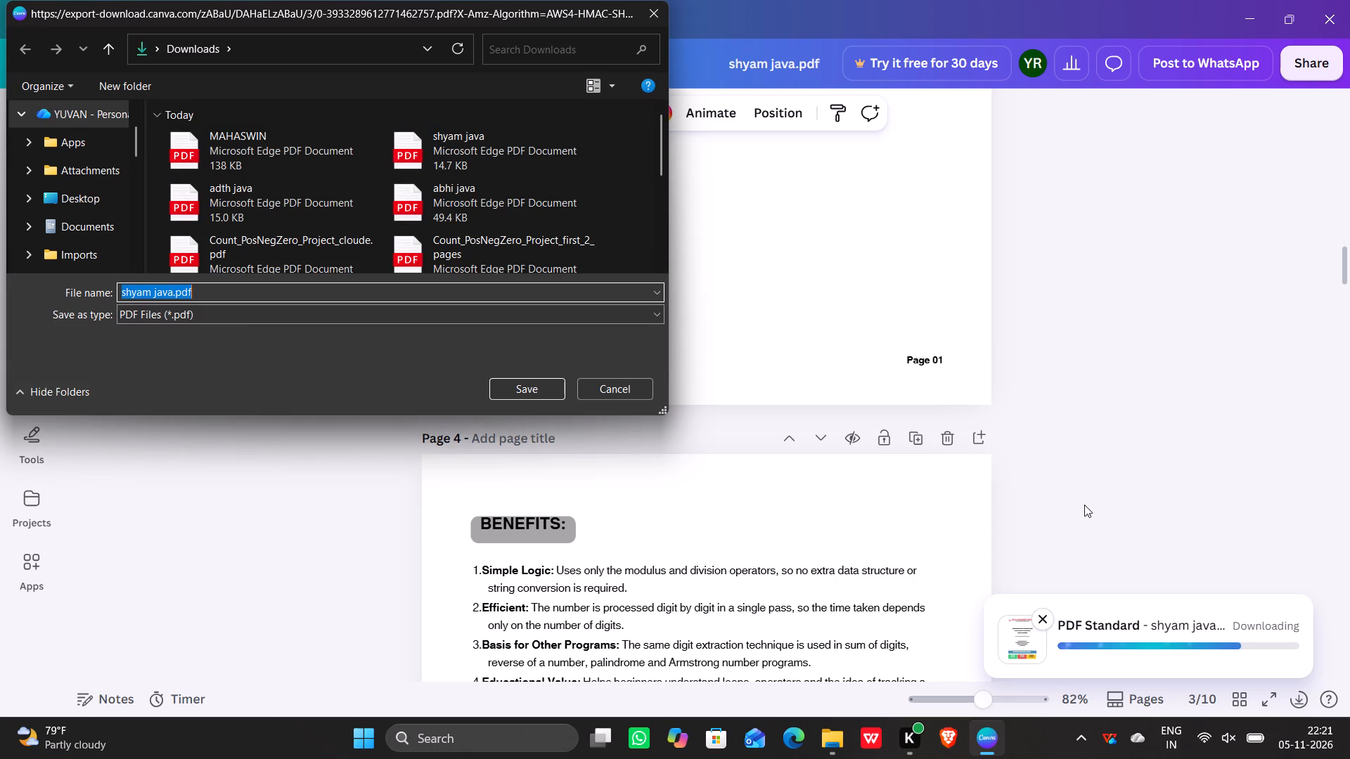
pyautogui.press('Return')
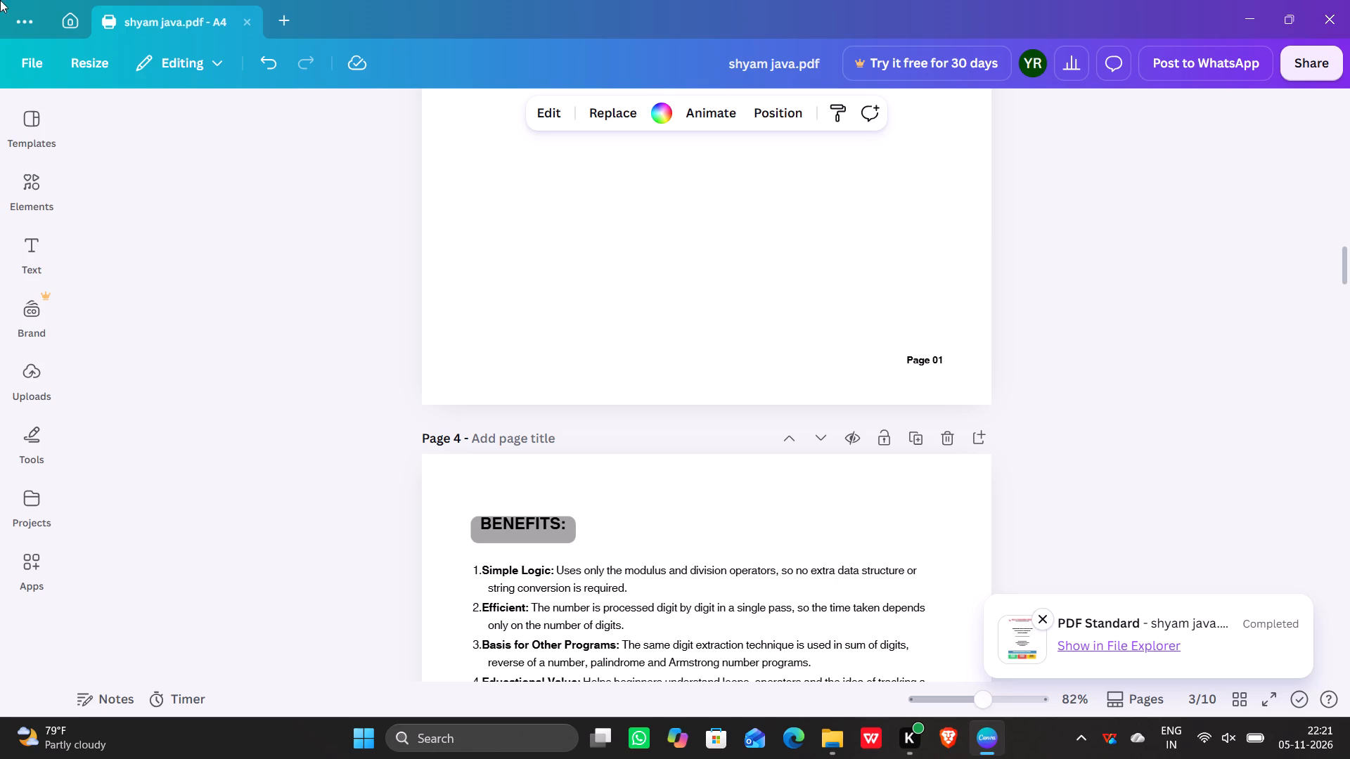
# Close the shyam java.pdf design and return to the projects overview.
pyautogui.moveTo(240, 39); pyautogui.dragTo(245, 28)
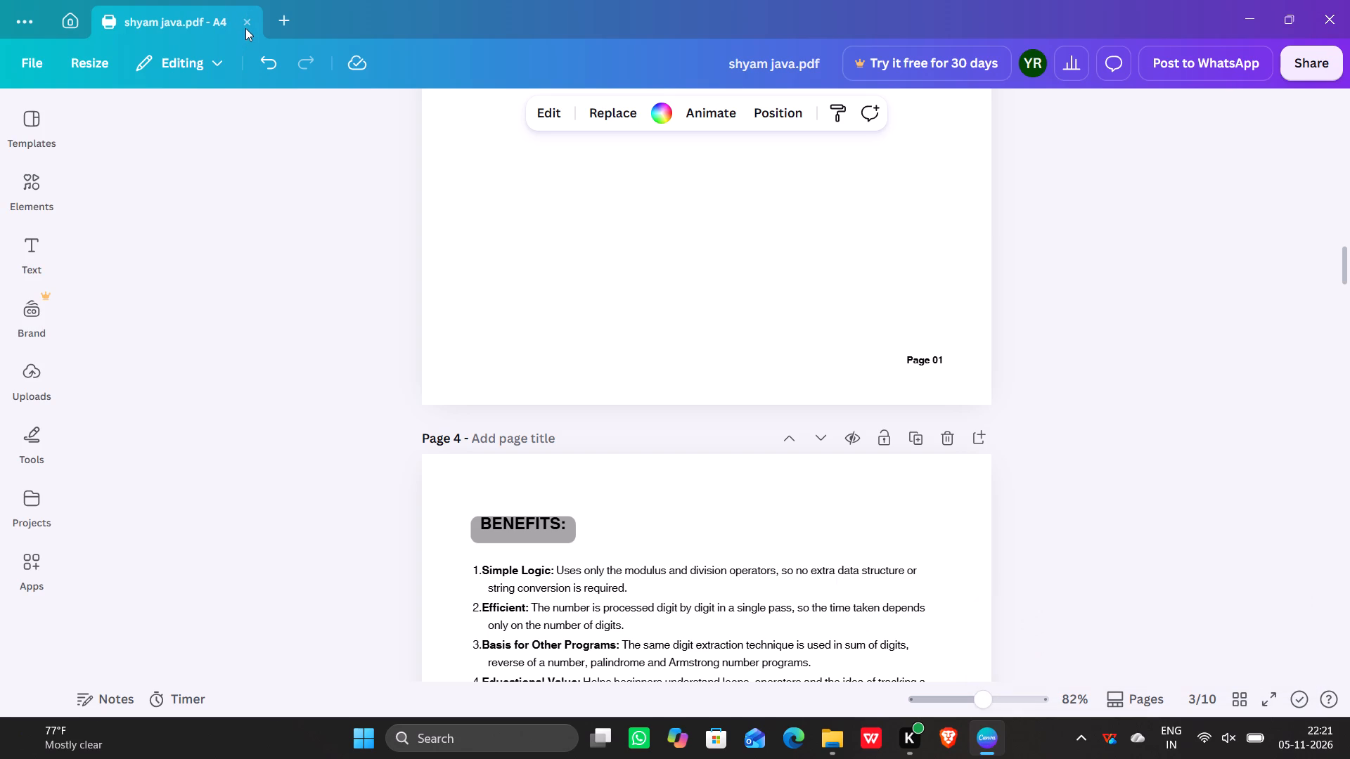
pyautogui.moveTo(245, 28); pyautogui.dragTo(247, 24)
pyautogui.click(247, 24)
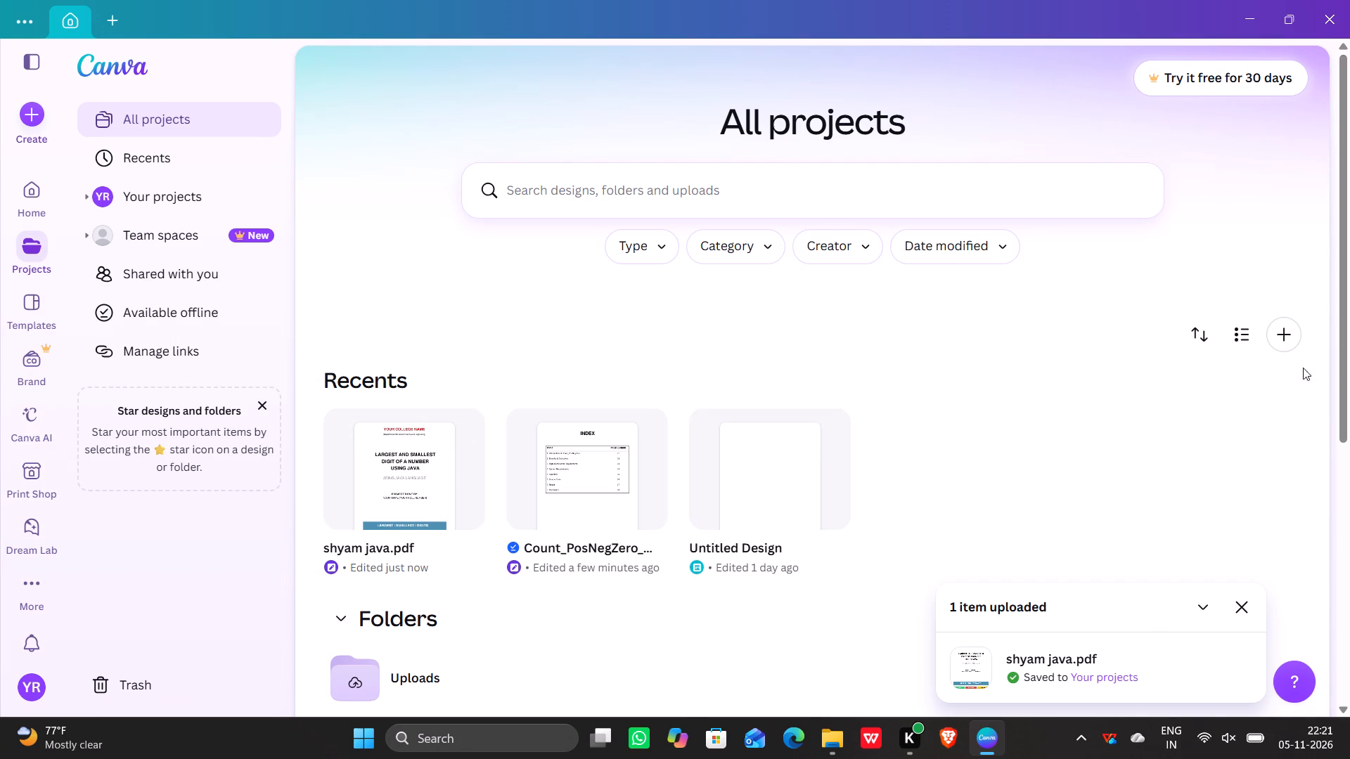
# Upload the adth java PDF from Downloads to the projects and open it as a design.
pyautogui.click(1289, 333)
pyautogui.click(1171, 538)
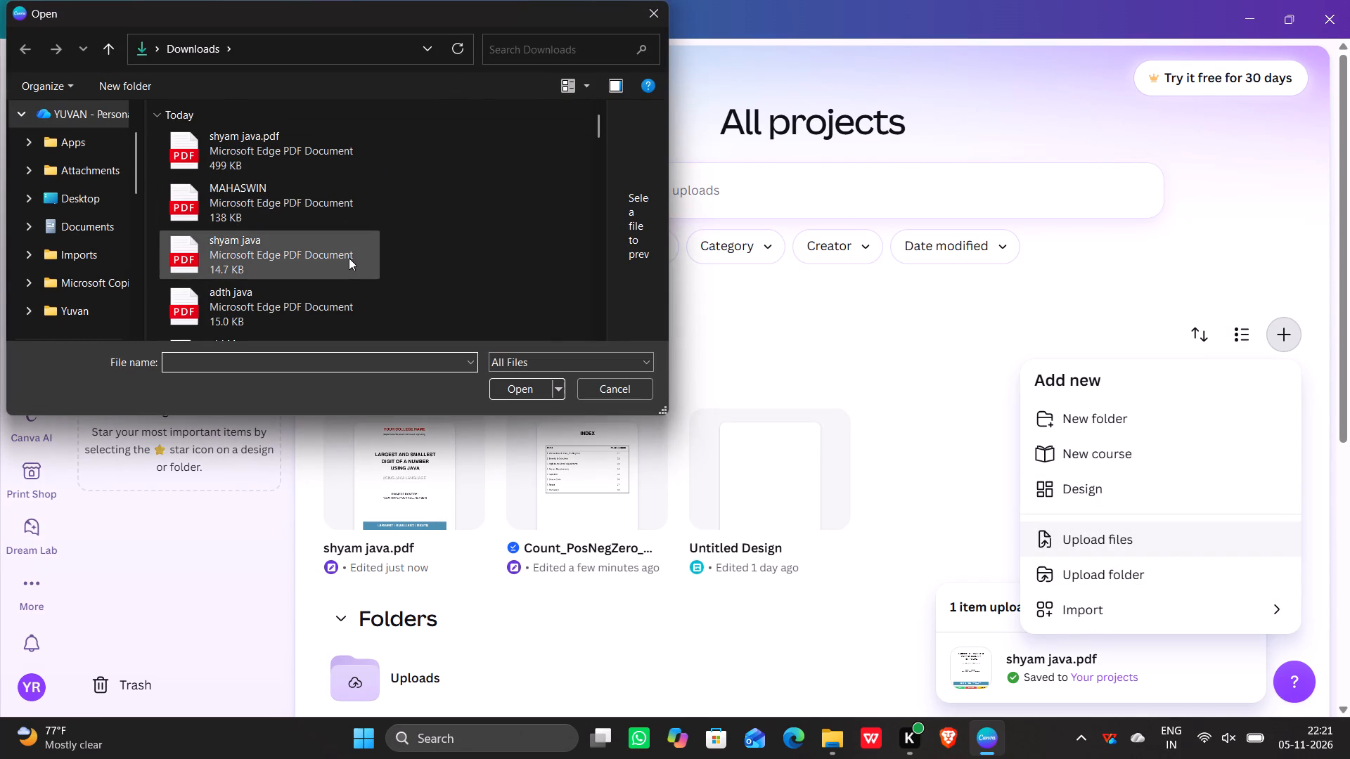
pyautogui.doubleClick(326, 305)
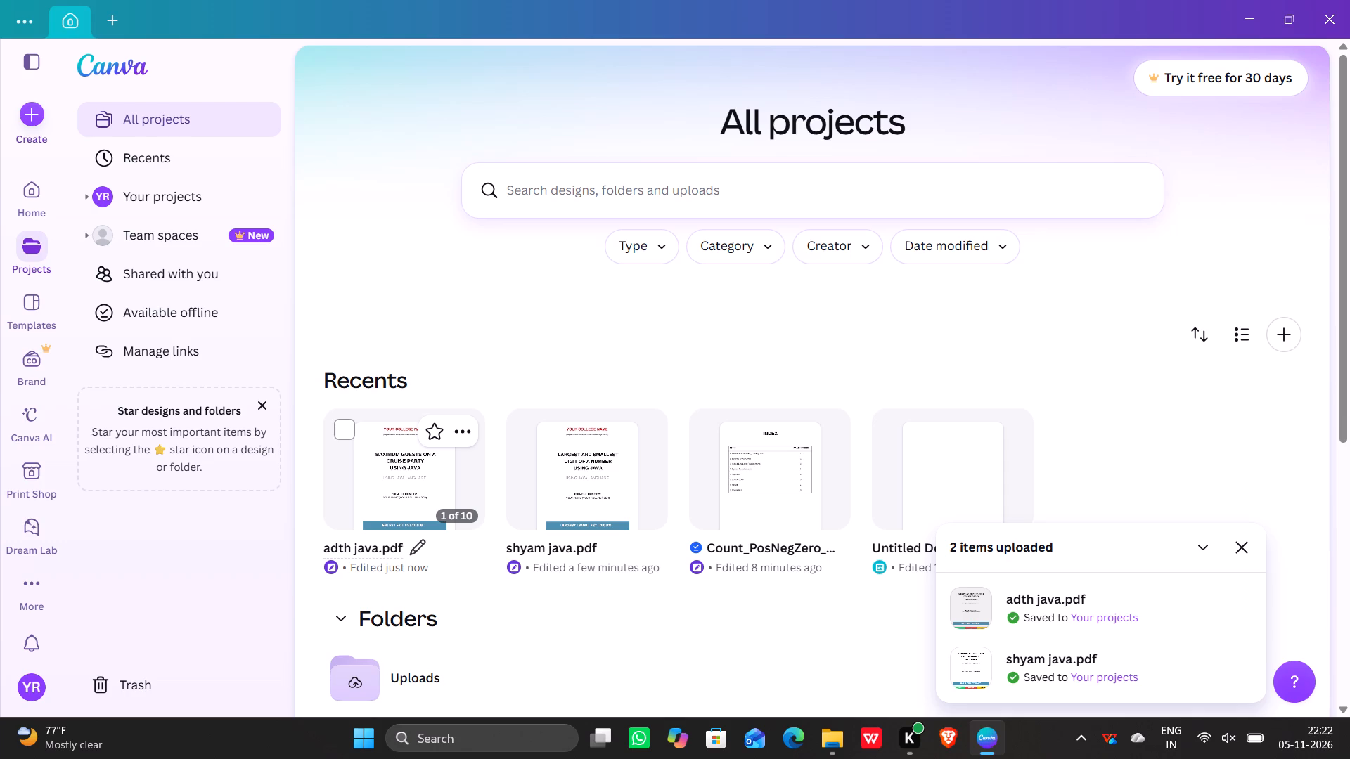
pyautogui.doubleClick(423, 526)
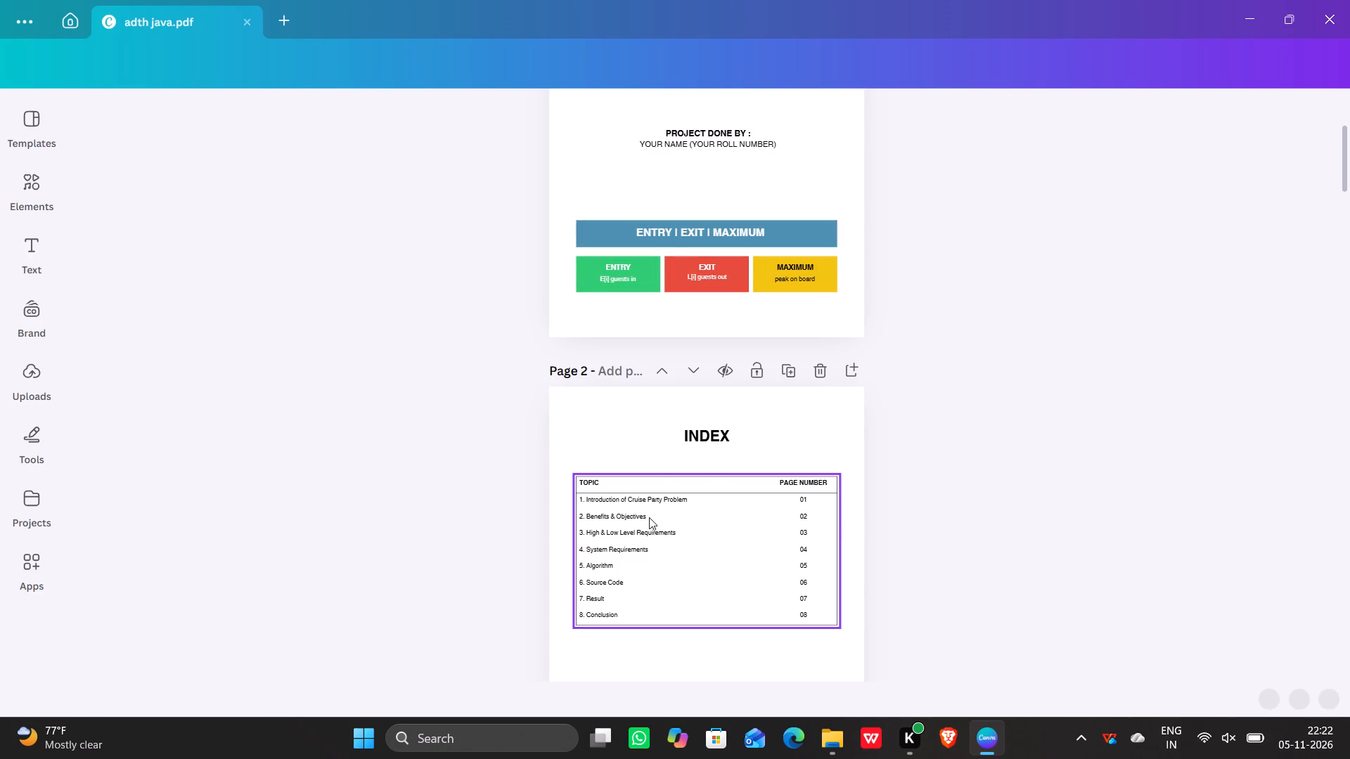
# Delete the YOUR COLLEGE NAME heading and the department line beneath it on the cover page.
pyautogui.scroll(6, 738, 298)
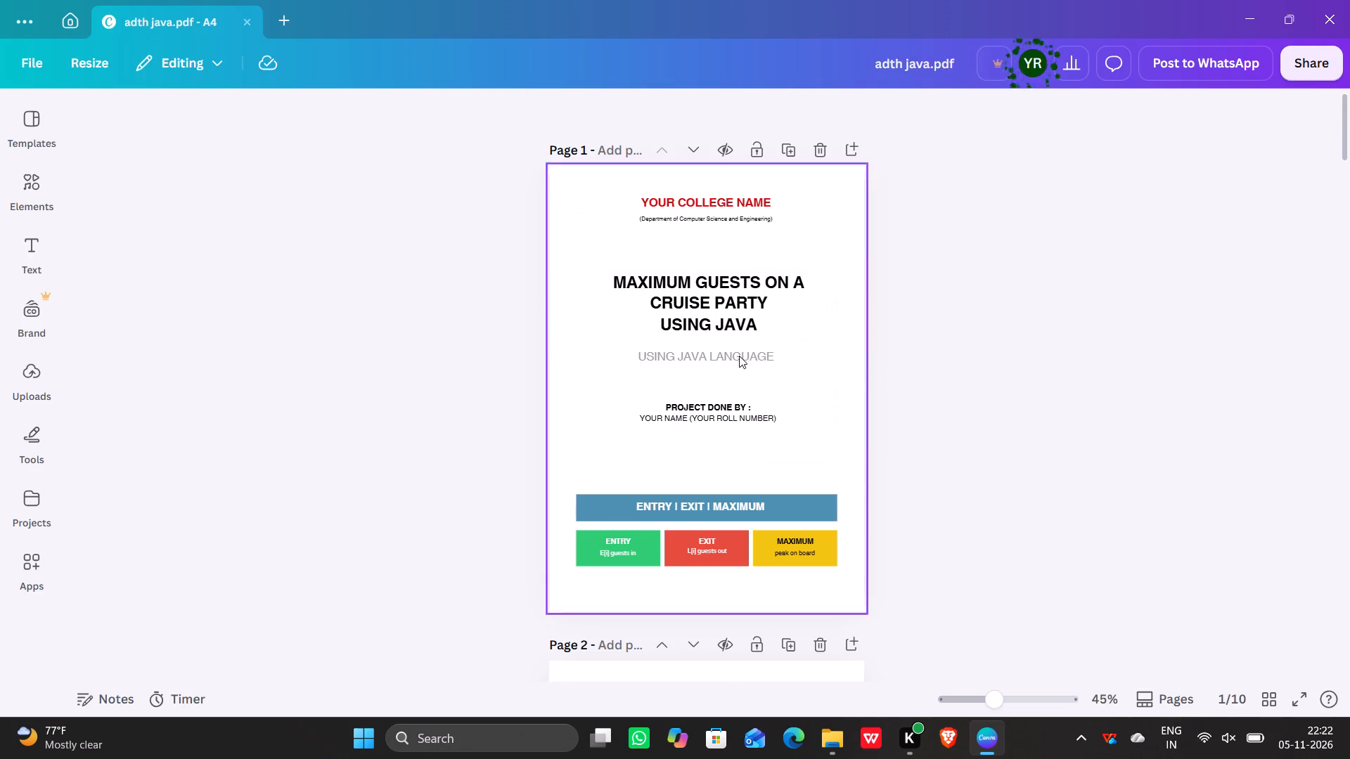
pyautogui.doubleClick(716, 209)
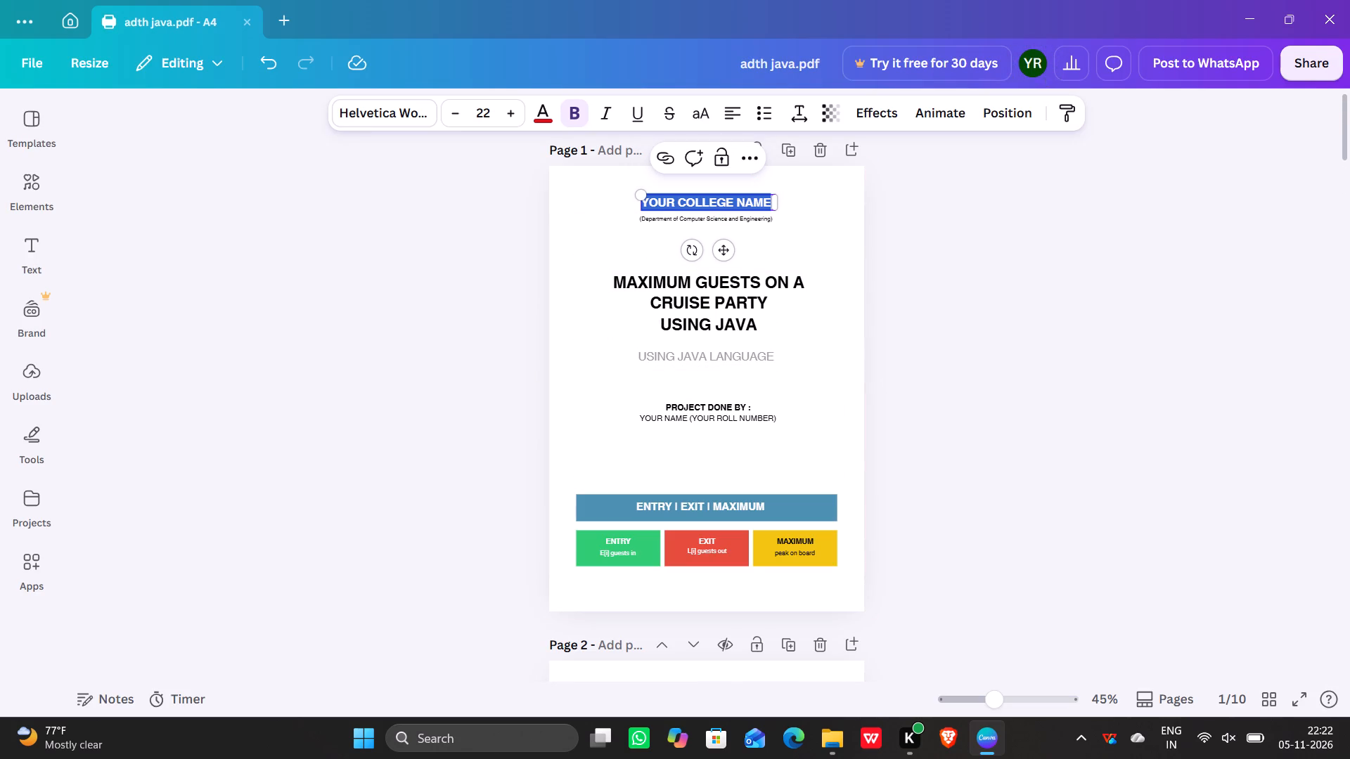
pyautogui.doubleClick(720, 208)
pyautogui.doubleClick(720, 208)
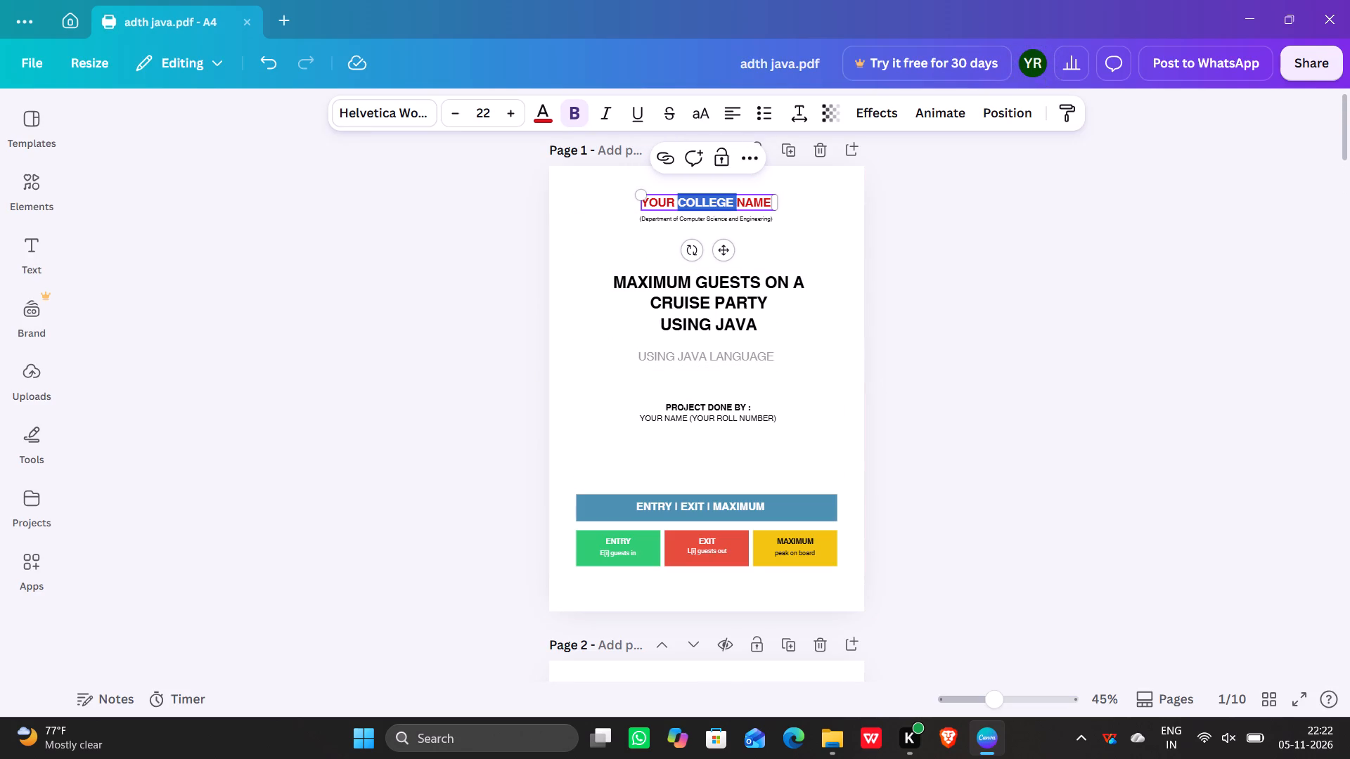
pyautogui.doubleClick(772, 206)
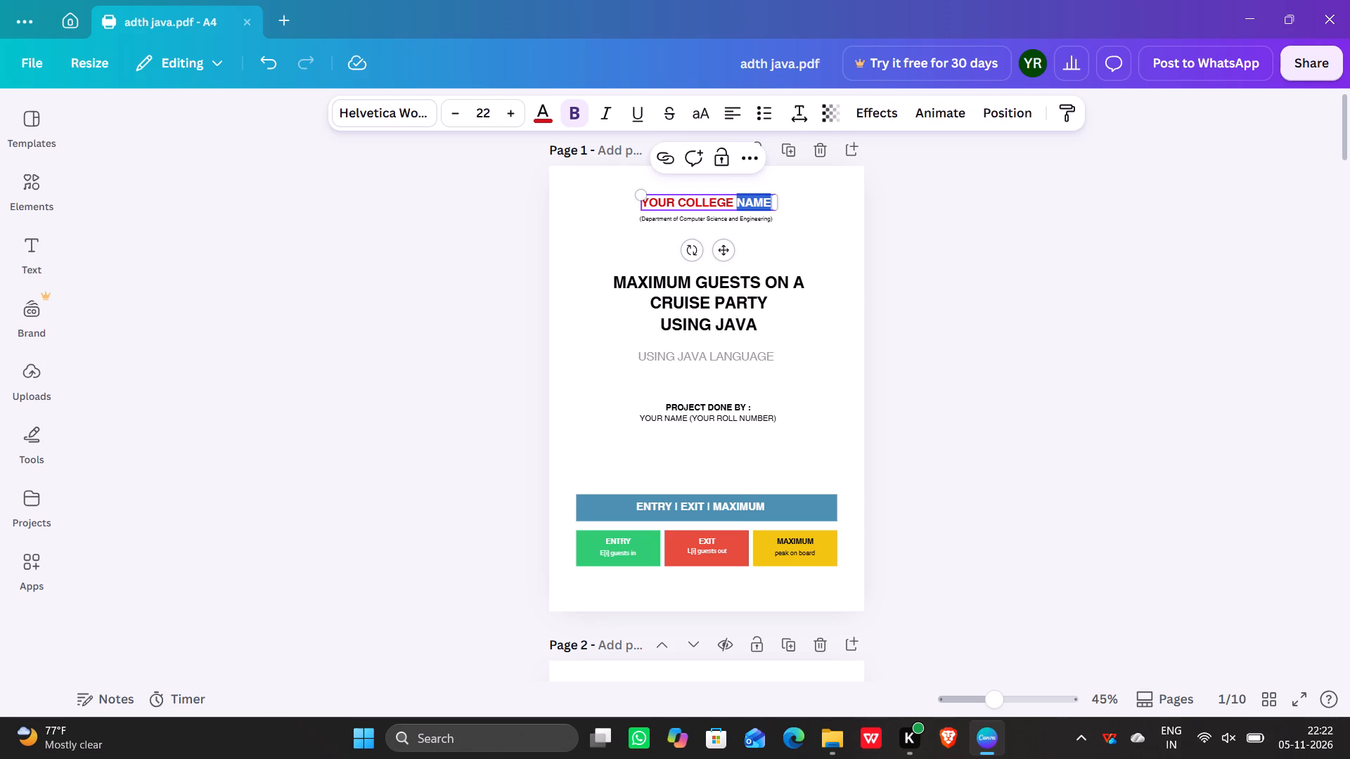
pyautogui.doubleClick(700, 204)
pyautogui.click(700, 204)
pyautogui.press('BackSpace')
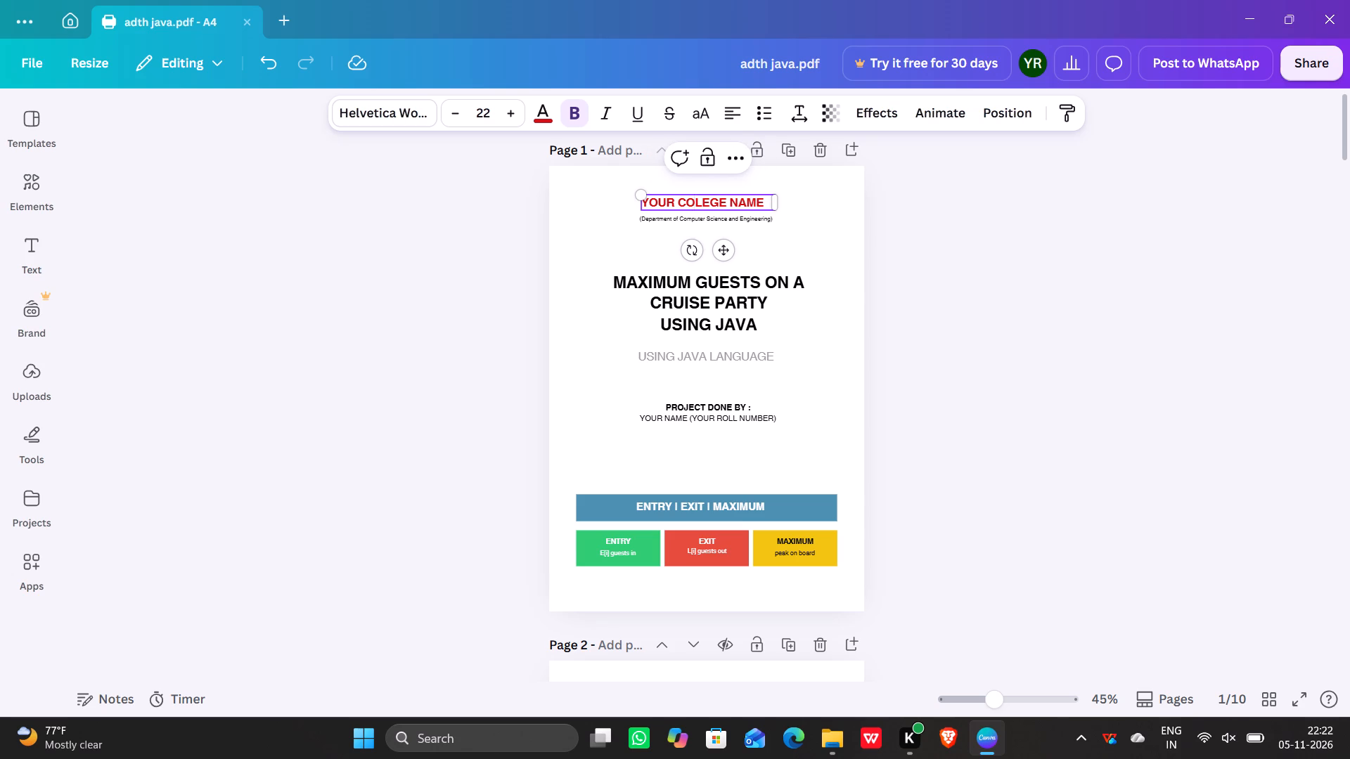
pyautogui.press('BackSpace')
pyautogui.press('BackSpace')
pyautogui.press('BackSpace')
pyautogui.press('BackSpace')
pyautogui.press('BackSpace')
pyautogui.press('BackSpace')
pyautogui.press('BackSpace')
pyautogui.press('BackSpace')
pyautogui.press('BackSpace')
pyautogui.press('BackSpace')
pyautogui.press('BackSpace')
pyautogui.press('BackSpace')
pyautogui.press('BackSpace')
pyautogui.press('BackSpace')
pyautogui.press('BackSpace')
pyautogui.press('BackSpace')
pyautogui.press('BackSpace')
pyautogui.press('BackSpace')
pyautogui.press('BackSpace')
pyautogui.press('BackSpace')
pyautogui.press('Right')
pyautogui.press('Right')
pyautogui.press('Right')
pyautogui.press('Right')
pyautogui.press('Right')
pyautogui.press('Right')
pyautogui.press('Right')
pyautogui.press('Right')
pyautogui.press('Right')
pyautogui.press('Right')
pyautogui.press('Right')
pyautogui.press('Right')
pyautogui.press('Right')
pyautogui.press('Right')
pyautogui.press('Right')
pyautogui.press('BackSpace')
pyautogui.press('BackSpace')
pyautogui.press('BackSpace')
pyautogui.press('BackSpace')
pyautogui.press('BackSpace')
pyautogui.press('BackSpace')
pyautogui.press('BackSpace')
pyautogui.press('BackSpace')
pyautogui.press('BackSpace')
pyautogui.press('BackSpace')
pyautogui.press('BackSpace')
pyautogui.press('BackSpace')
pyautogui.press('BackSpace')
pyautogui.press('BackSpace')
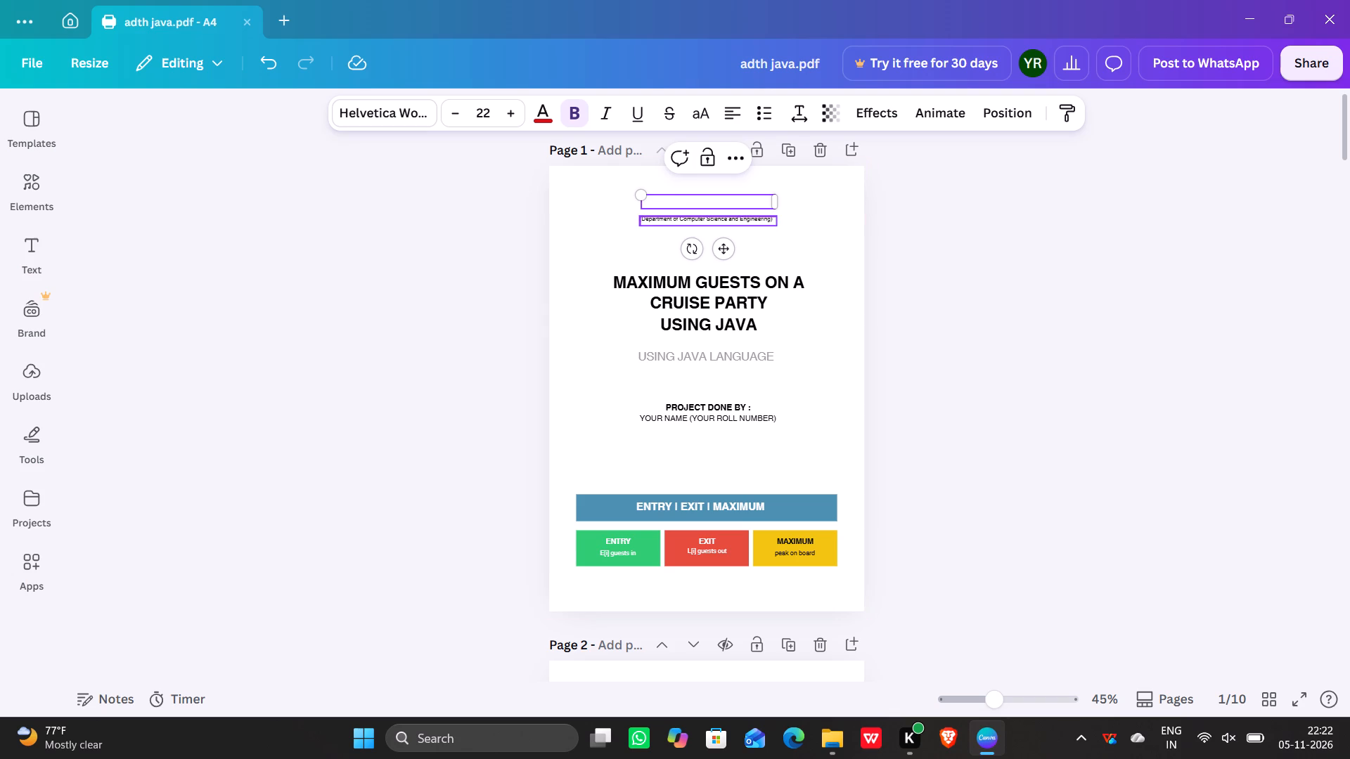
pyautogui.click(650, 222)
pyautogui.press('BackSpace')
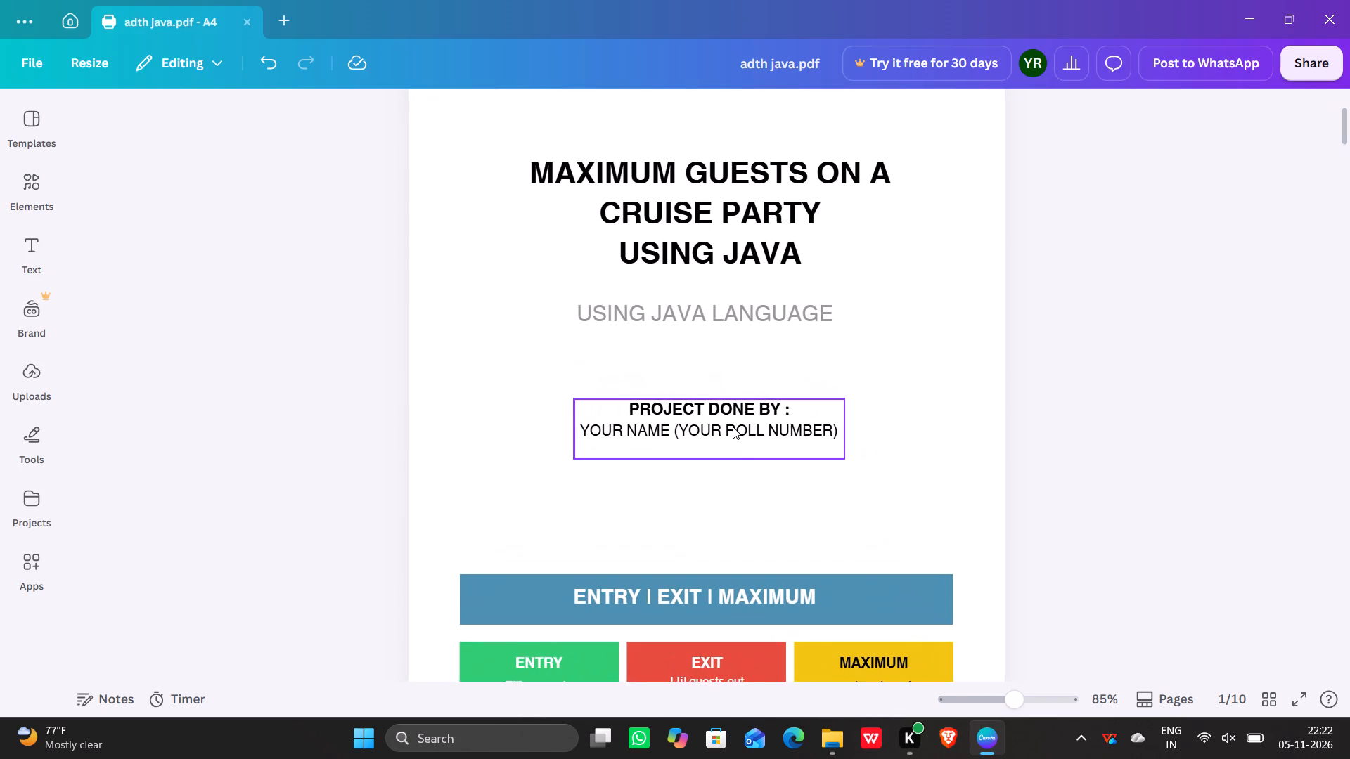
# Replace the placeholder name and roll number under PROJECT DONE BY with the student's name and roll number.
pyautogui.click(757, 425)
pyautogui.click(784, 433)
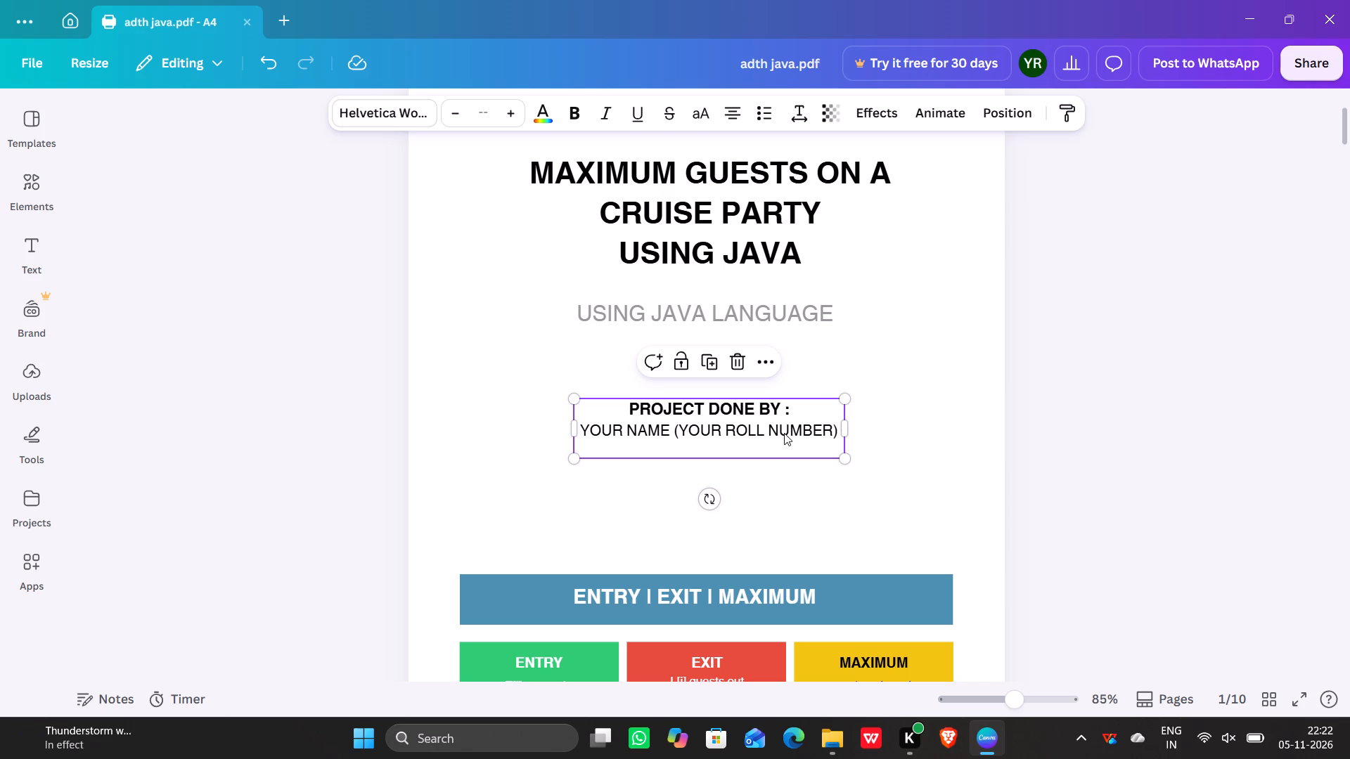
pyautogui.click(800, 430)
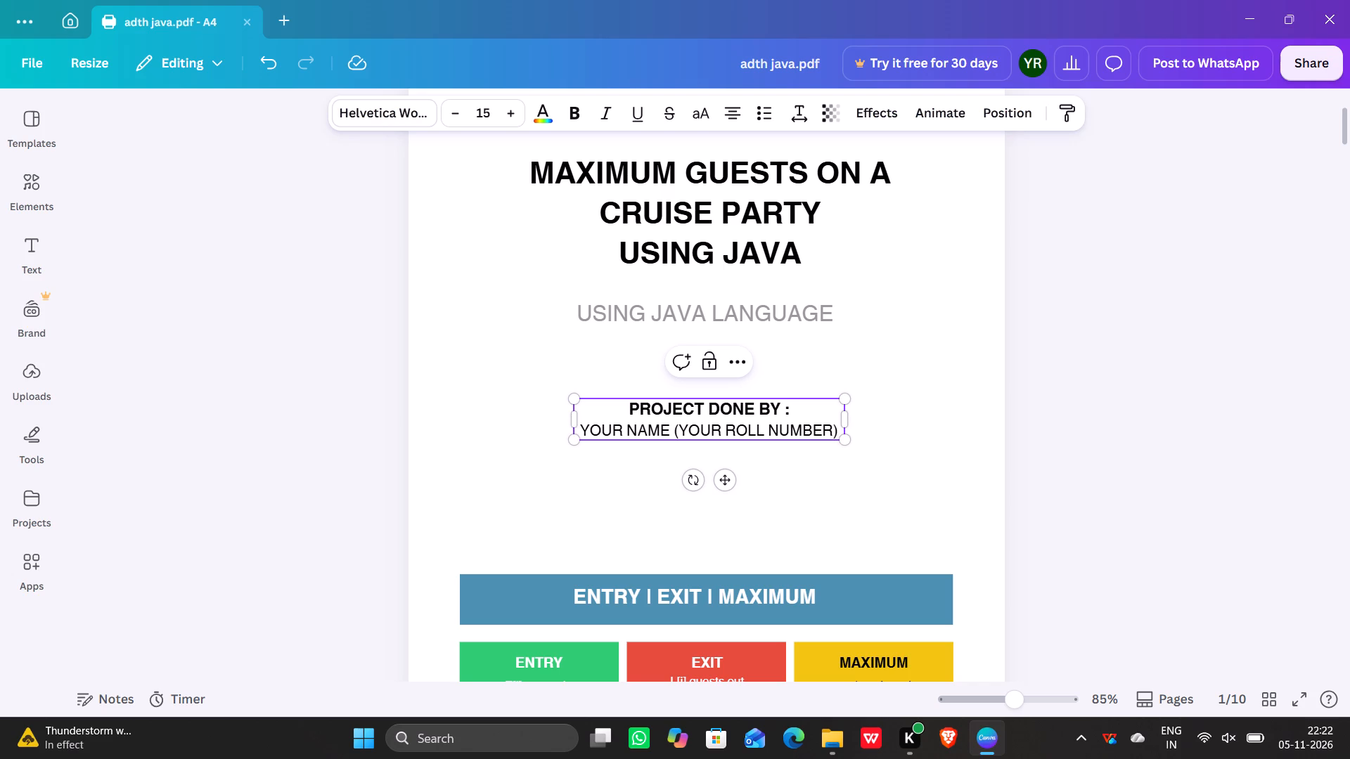
pyautogui.press('Right')
pyautogui.press('Right')
pyautogui.press('Right')
pyautogui.press('BackSpace')
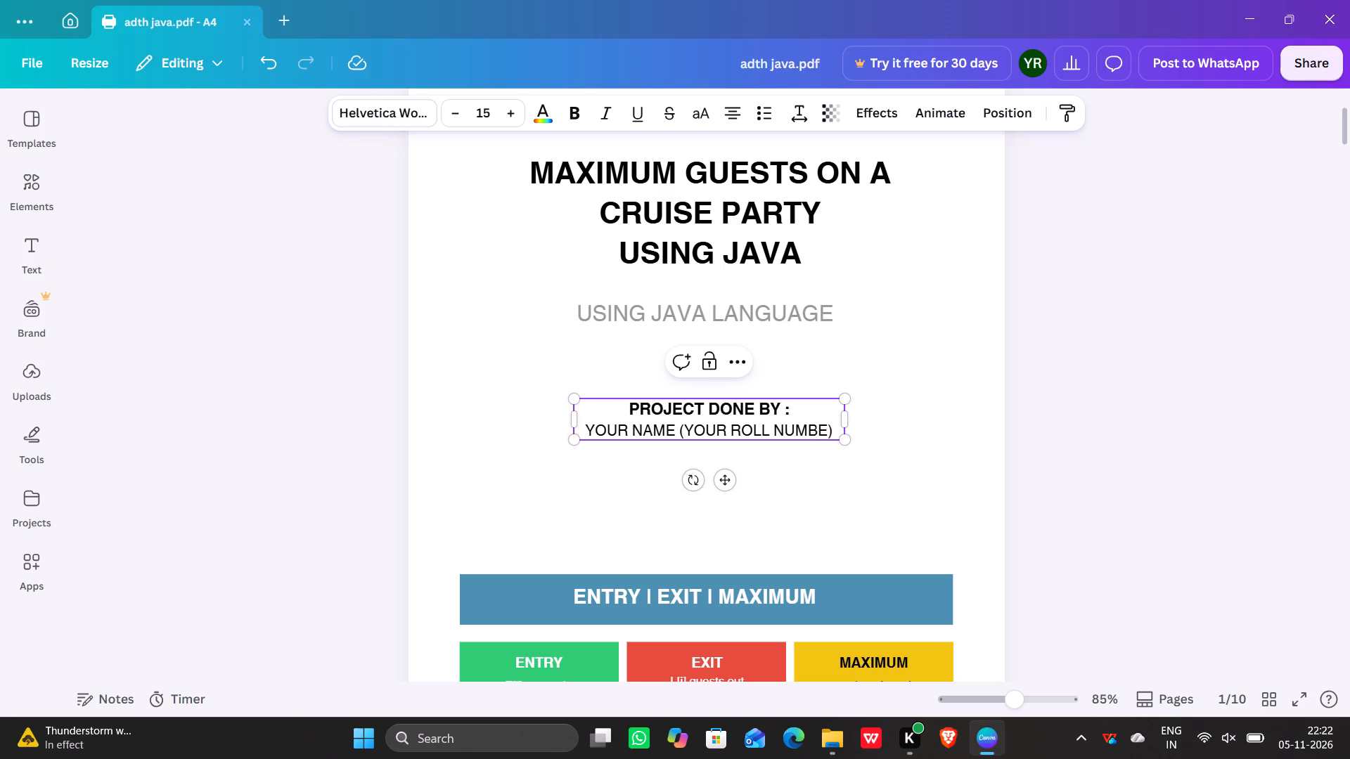
pyautogui.press('BackSpace')
pyautogui.press('BackSpace')
pyautogui.press('BackSpace')
pyautogui.press('BackSpace')
pyautogui.press('BackSpace')
pyautogui.press('BackSpace')
pyautogui.press('BackSpace')
pyautogui.press('BackSpace')
pyautogui.press('BackSpace')
pyautogui.press('BackSpace')
pyautogui.press('BackSpace')
pyautogui.press('BackSpace')
pyautogui.press('BackSpace')
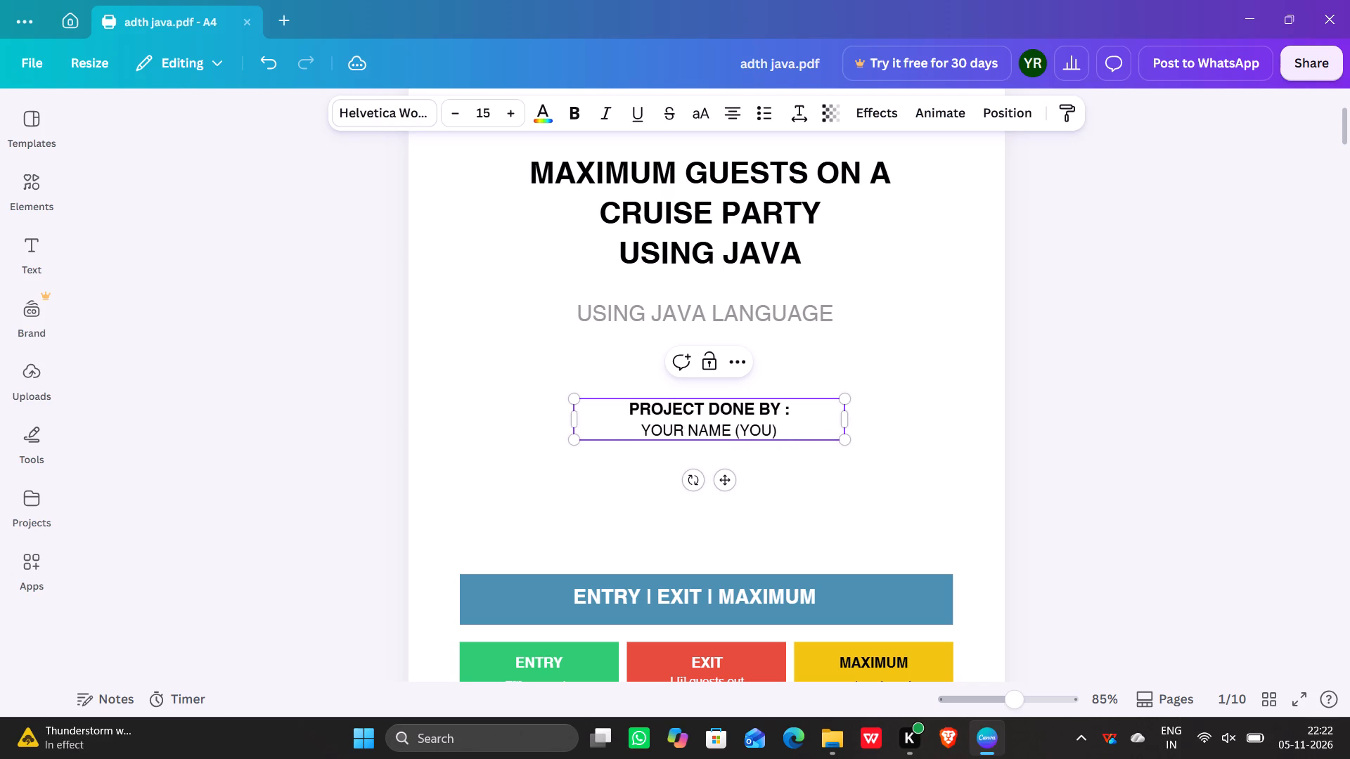
pyautogui.press('BackSpace')
pyautogui.press('BackSpace')
pyautogui.press('Left')
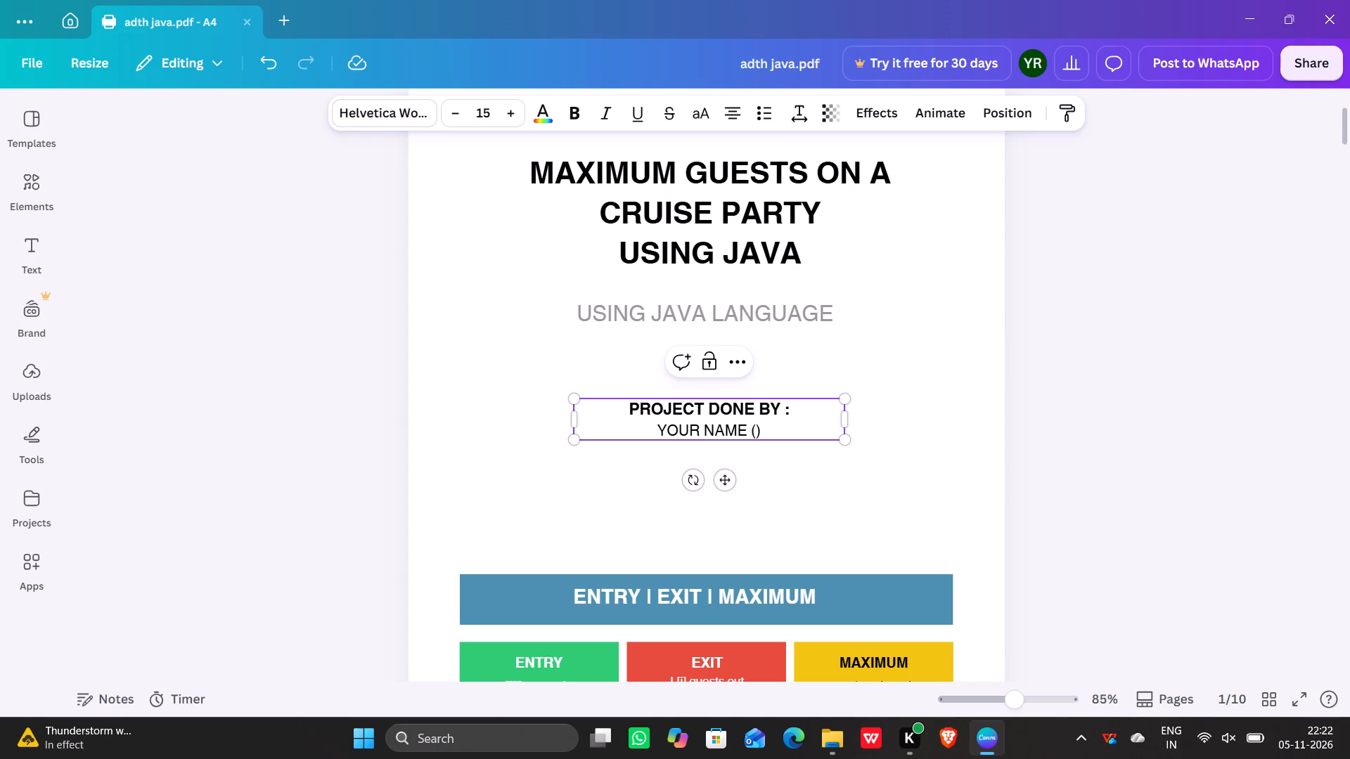
pyautogui.press('BackSpace')
pyautogui.press('BackSpace')
pyautogui.press('BackSpace')
pyautogui.press('BackSpace')
pyautogui.press('BackSpace')
pyautogui.press('BackSpace')
pyautogui.press('BackSpace')
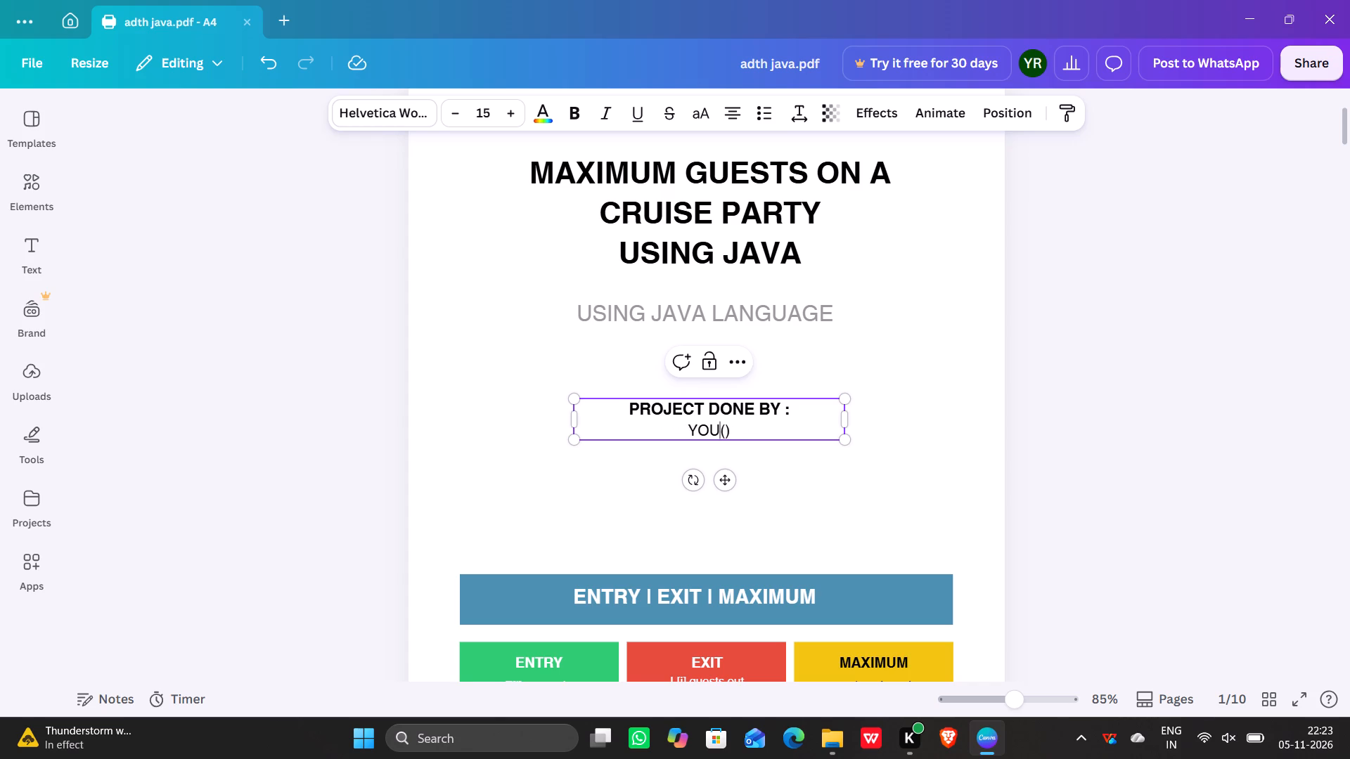
pyautogui.press('BackSpace')
pyautogui.press('BackSpace')
pyautogui.press('BackSpace')
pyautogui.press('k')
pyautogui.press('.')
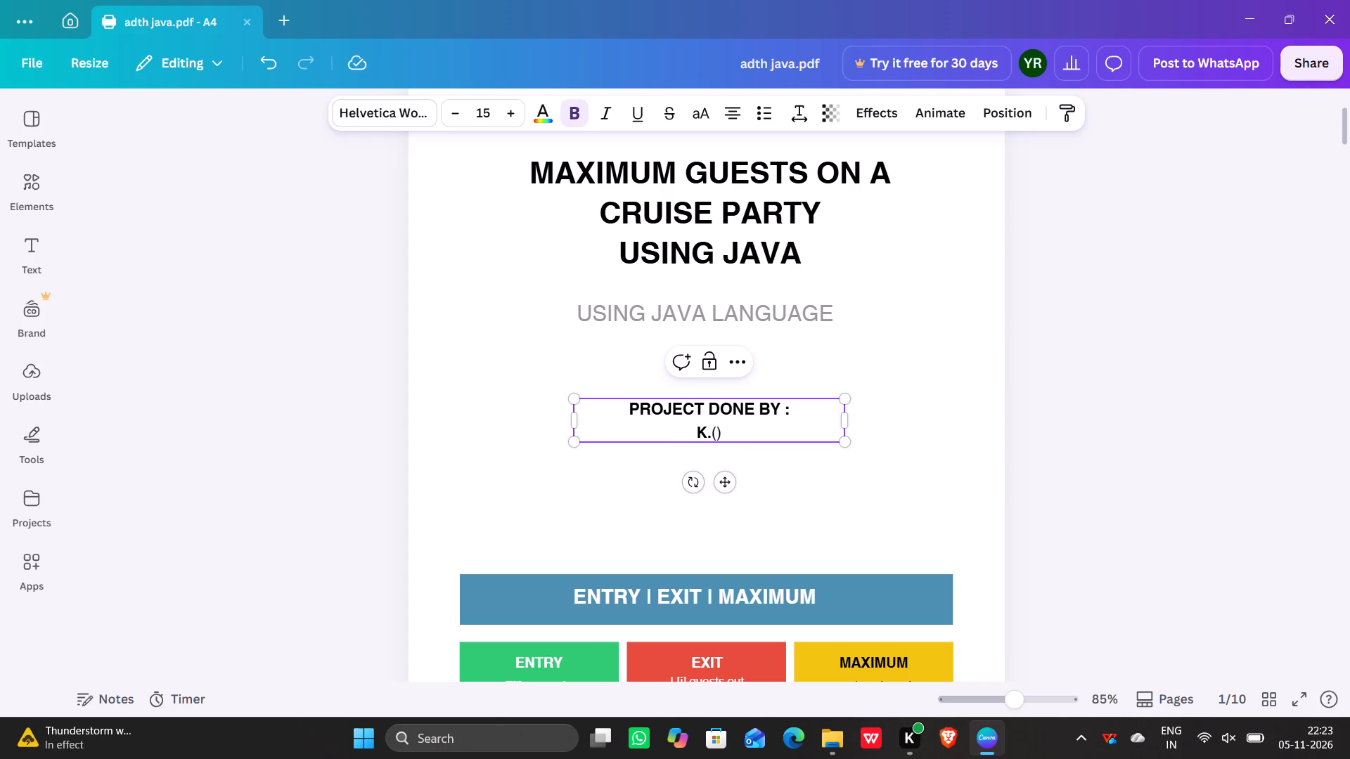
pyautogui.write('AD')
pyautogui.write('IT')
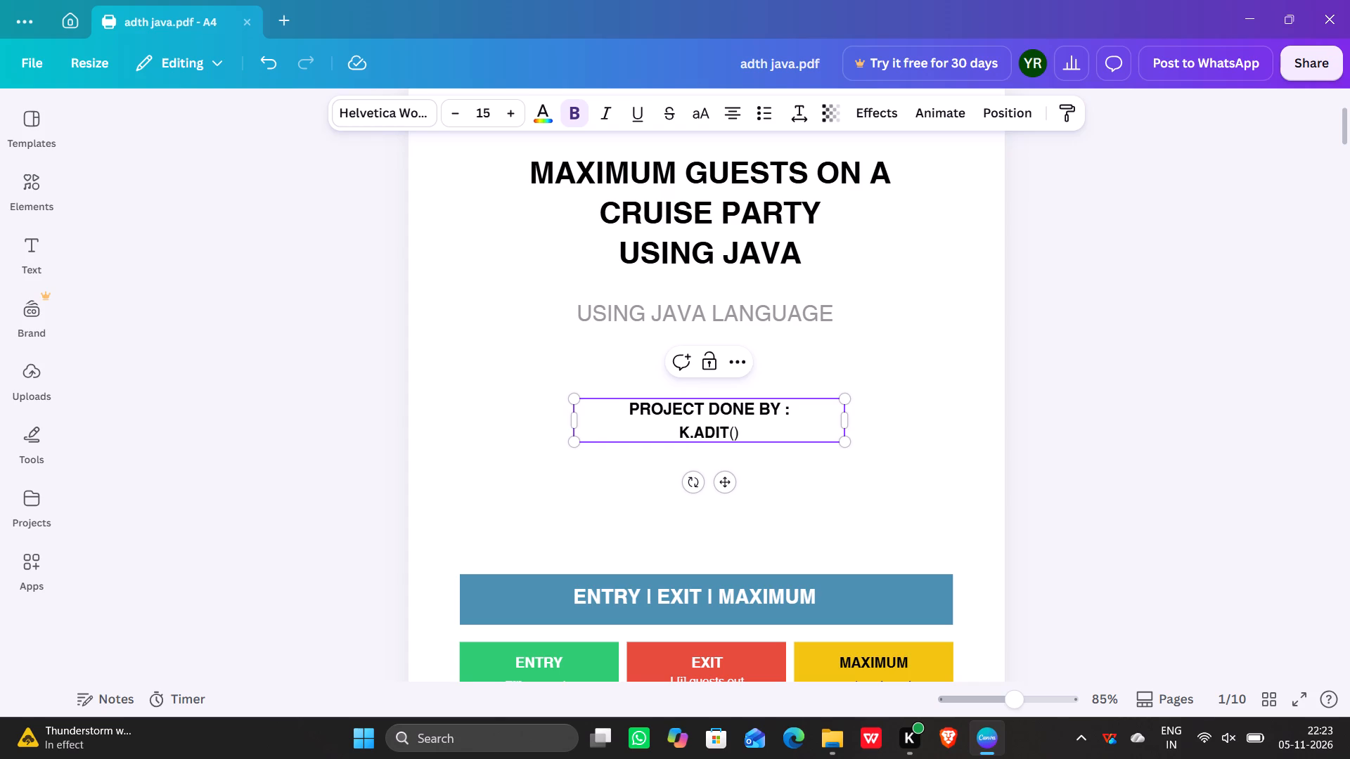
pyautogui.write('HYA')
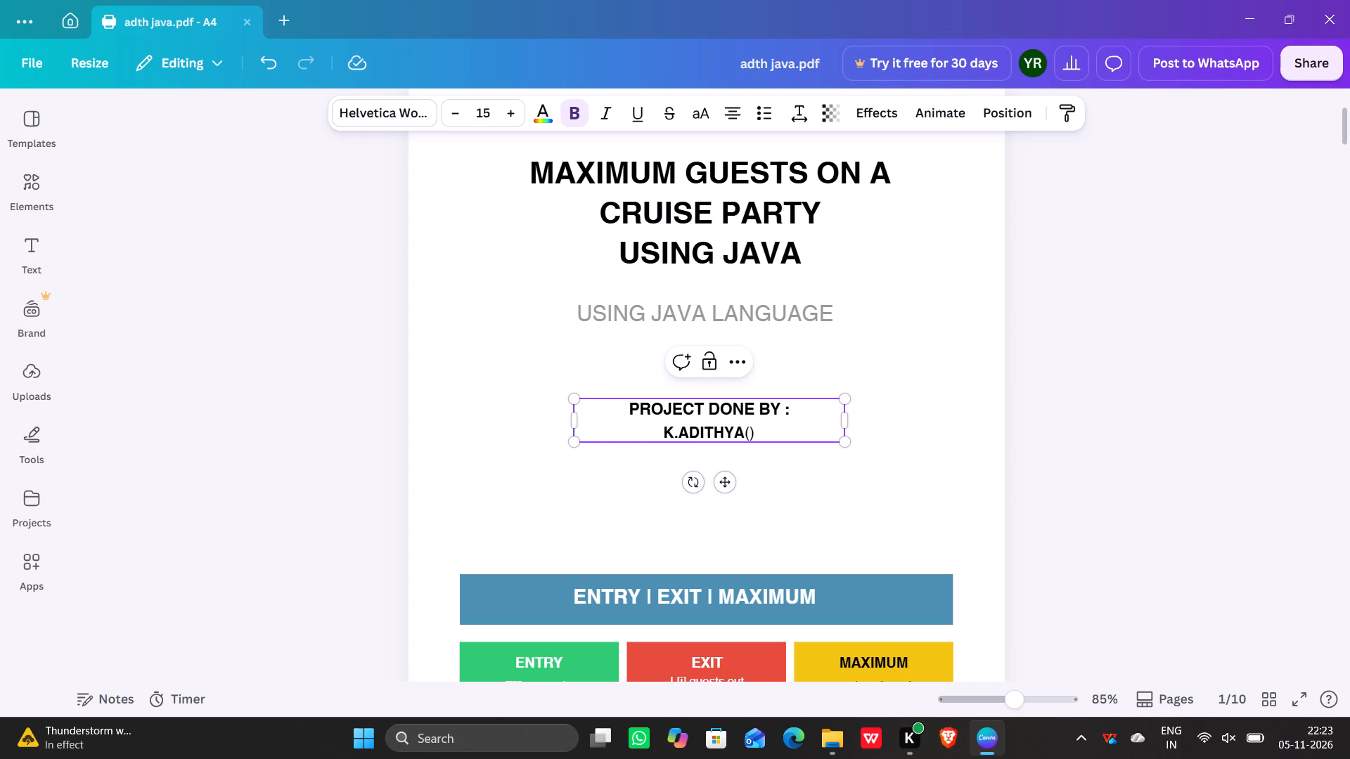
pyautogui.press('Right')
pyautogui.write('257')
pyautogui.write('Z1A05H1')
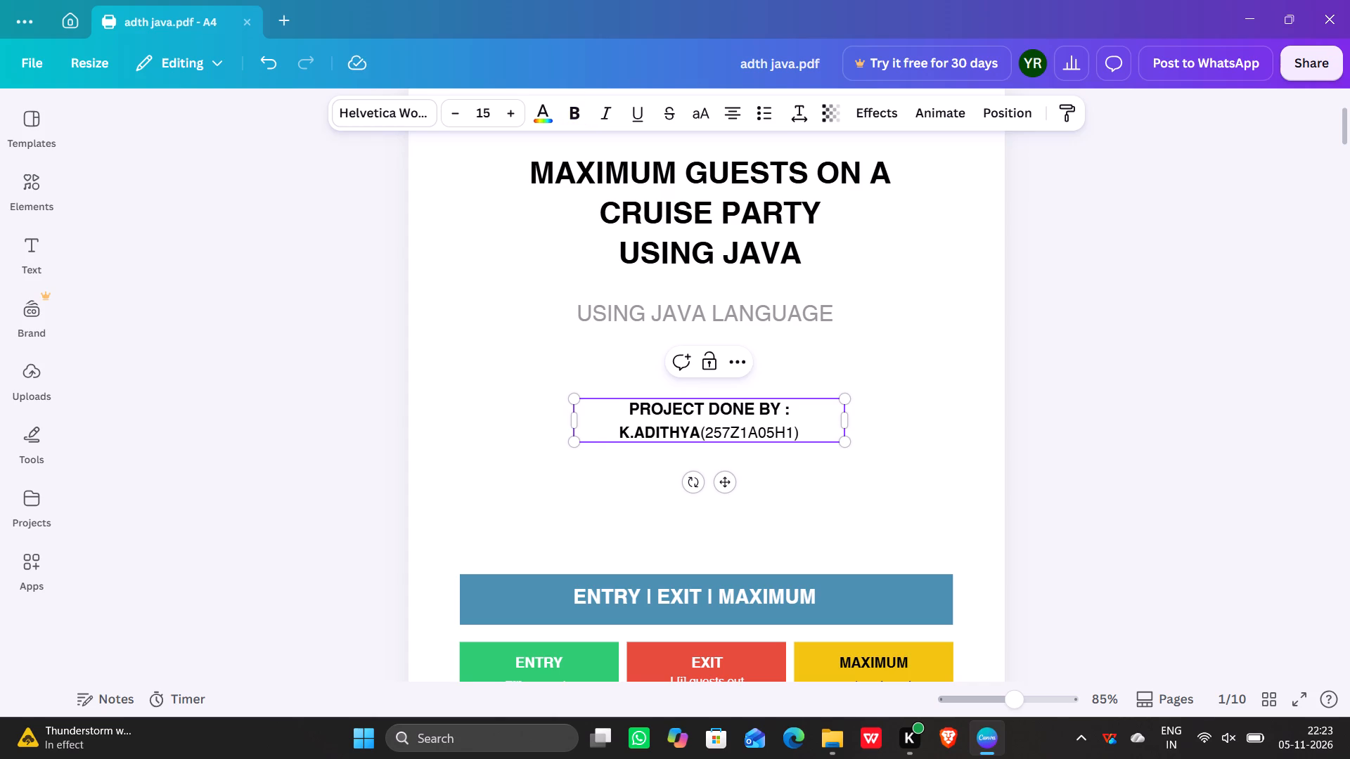
# Add a line reading PROJECT SUBMITTED TO: below the student's name and roll number on the cover page.
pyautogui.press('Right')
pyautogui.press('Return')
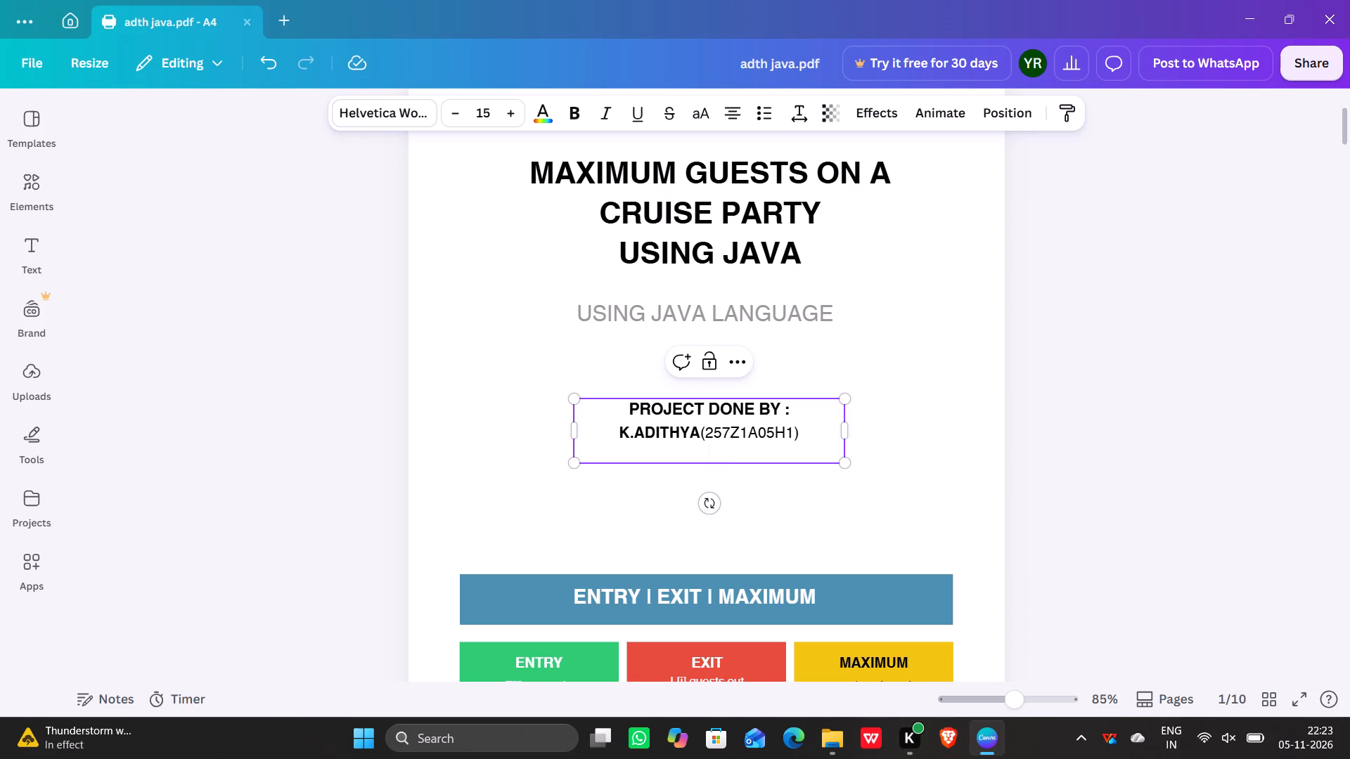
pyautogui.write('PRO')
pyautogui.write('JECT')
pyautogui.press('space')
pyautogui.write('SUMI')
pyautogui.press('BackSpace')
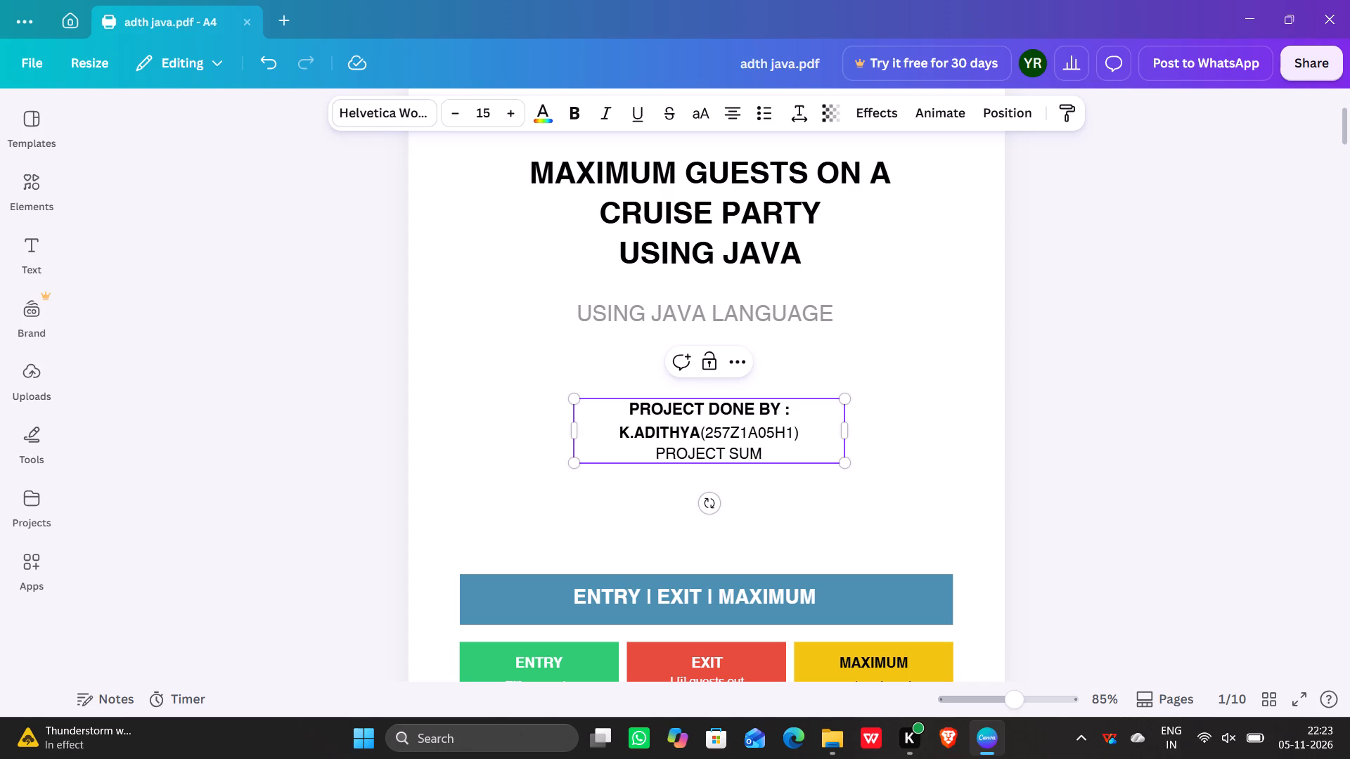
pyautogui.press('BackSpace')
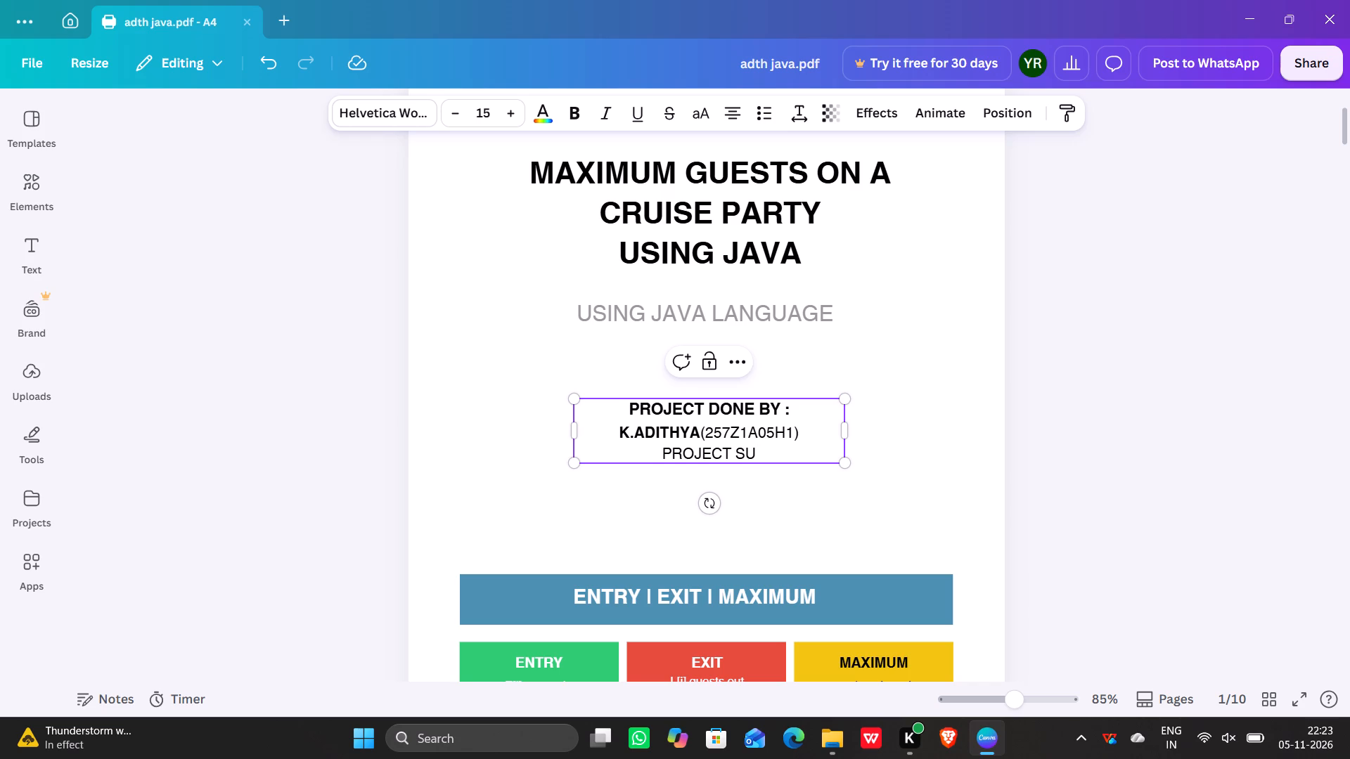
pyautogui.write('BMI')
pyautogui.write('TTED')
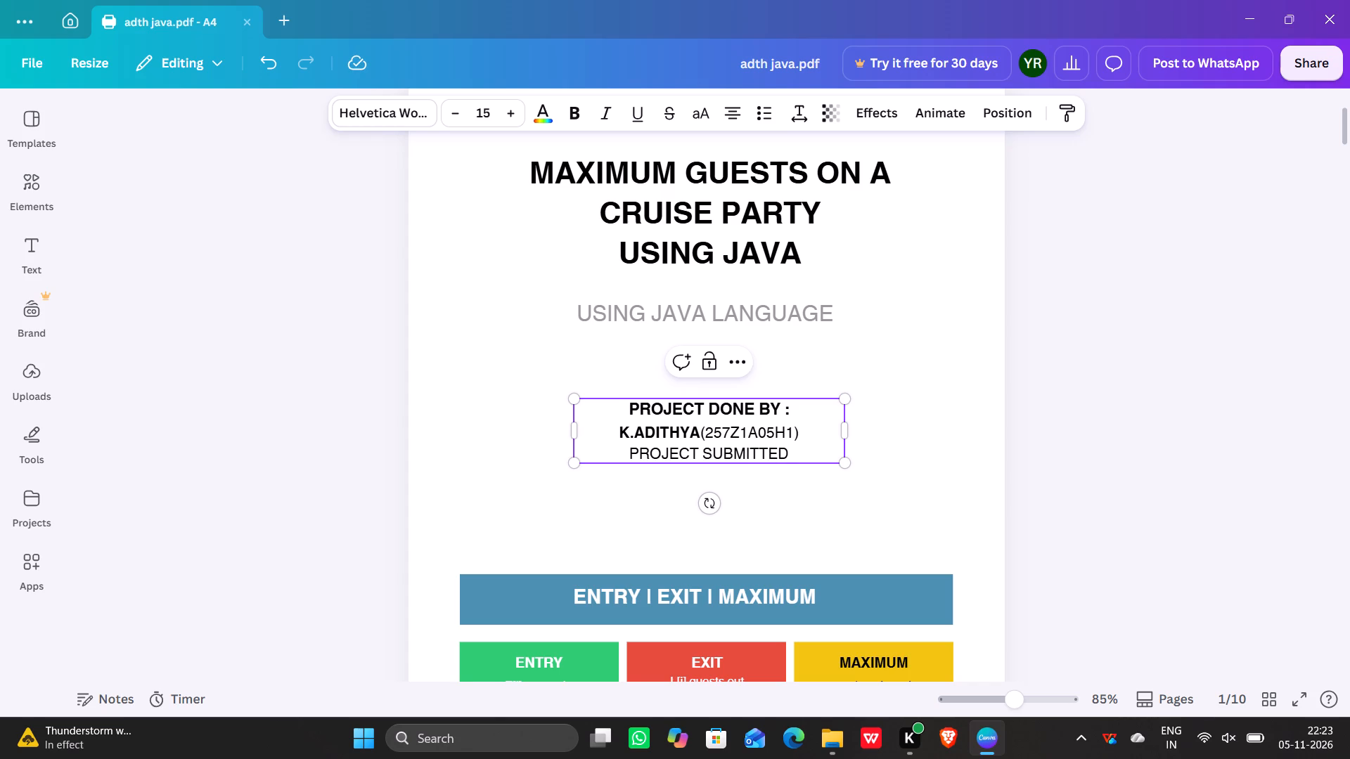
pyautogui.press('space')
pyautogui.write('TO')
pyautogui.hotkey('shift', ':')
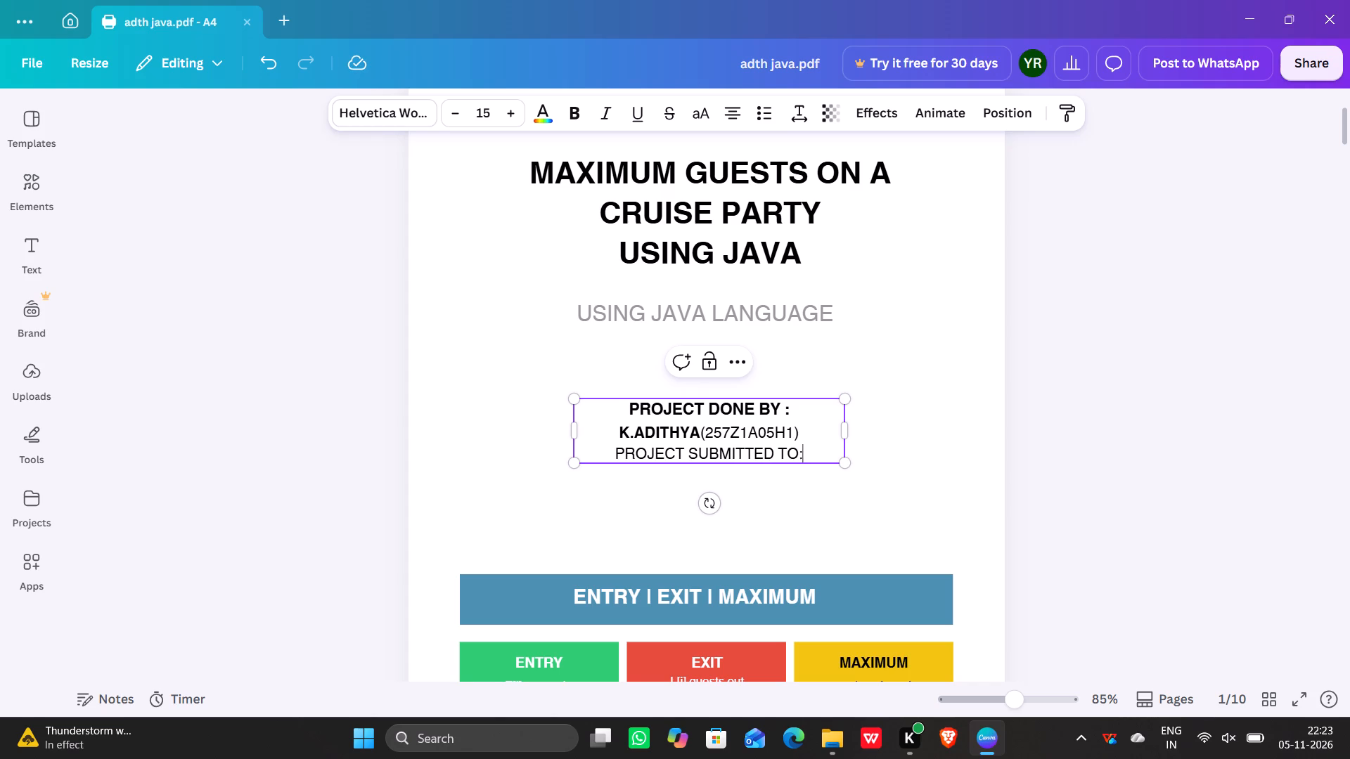
# Enter the teacher's name followed by SIR on a new line under PROJECT SUBMITTED TO: and save the design.
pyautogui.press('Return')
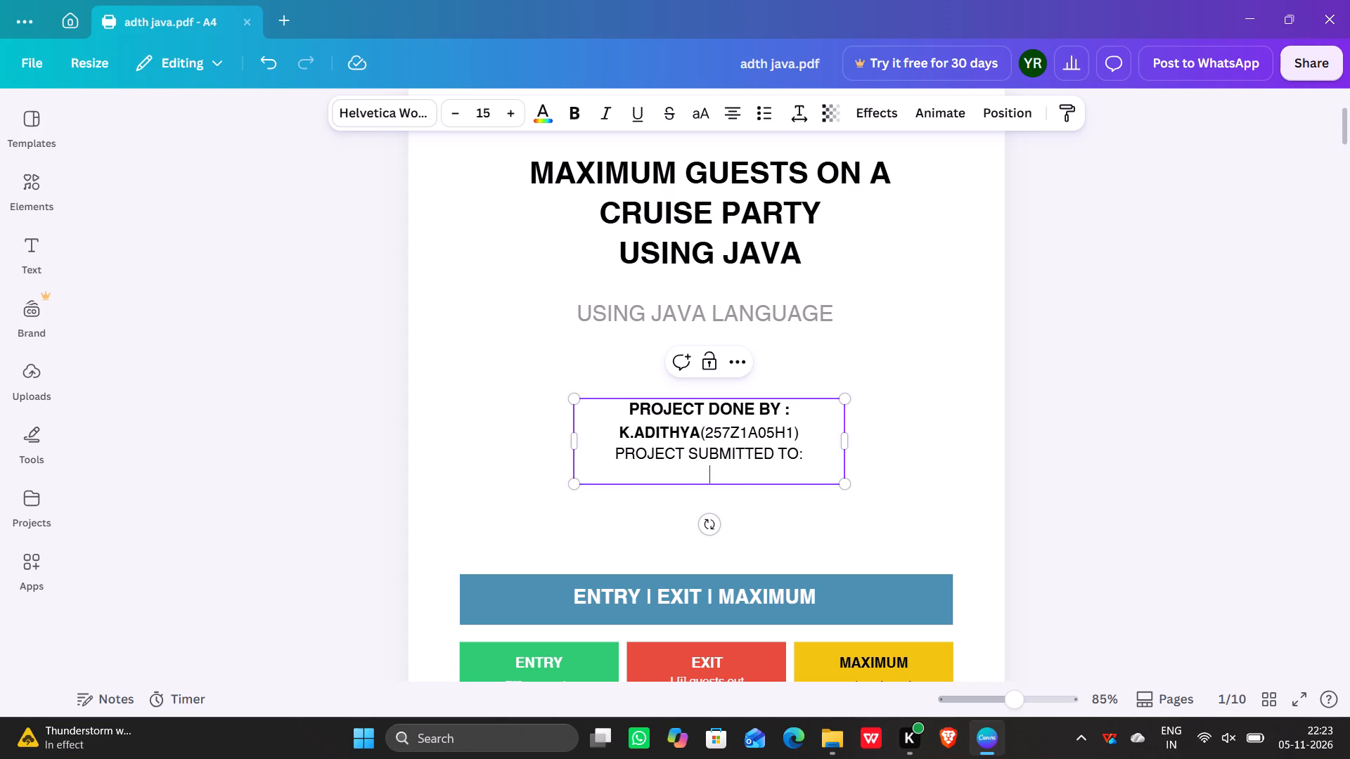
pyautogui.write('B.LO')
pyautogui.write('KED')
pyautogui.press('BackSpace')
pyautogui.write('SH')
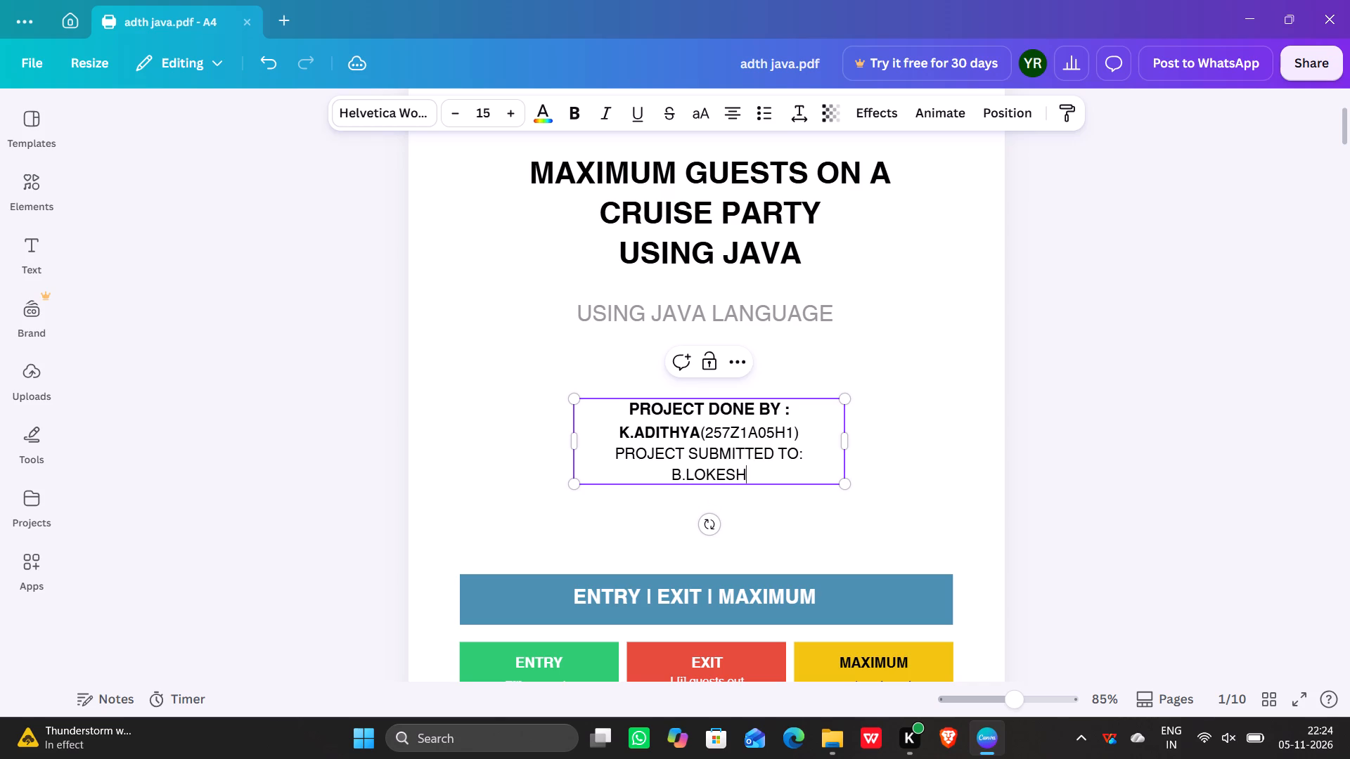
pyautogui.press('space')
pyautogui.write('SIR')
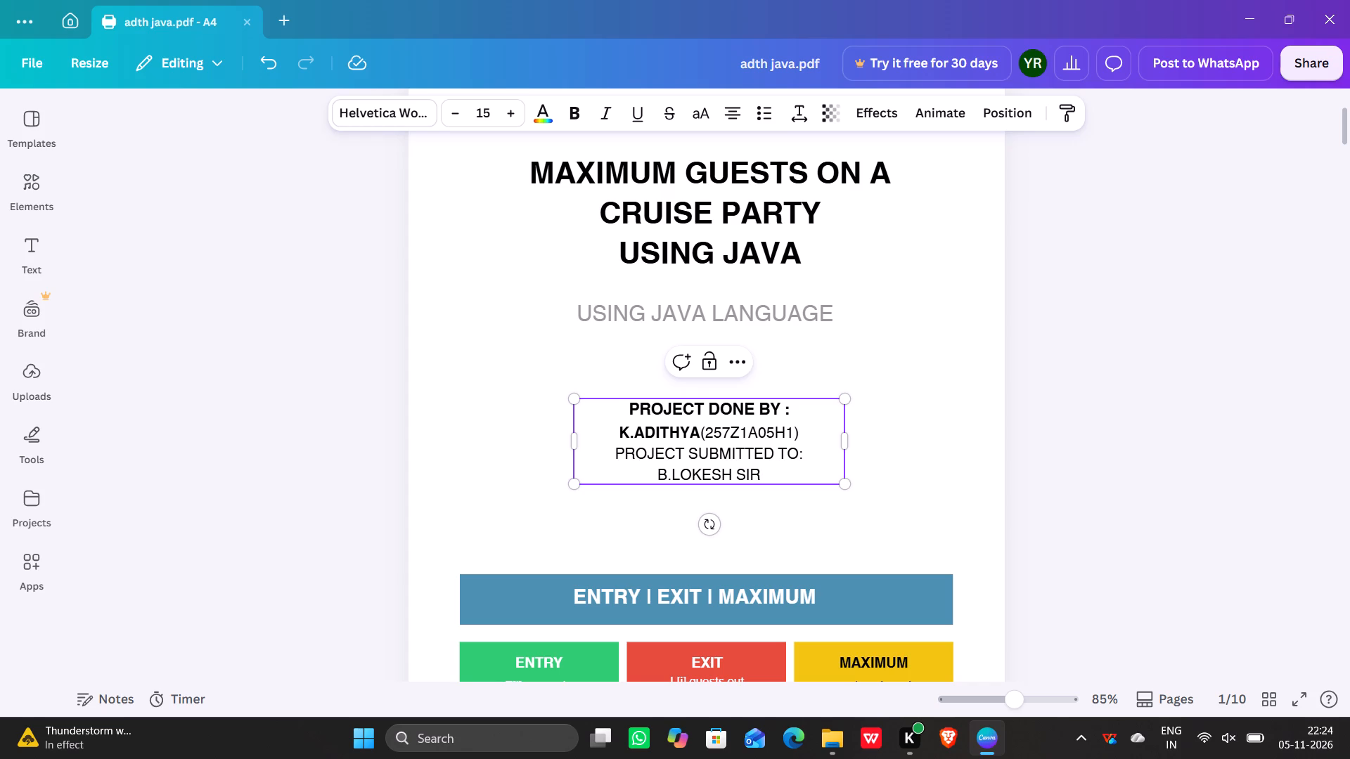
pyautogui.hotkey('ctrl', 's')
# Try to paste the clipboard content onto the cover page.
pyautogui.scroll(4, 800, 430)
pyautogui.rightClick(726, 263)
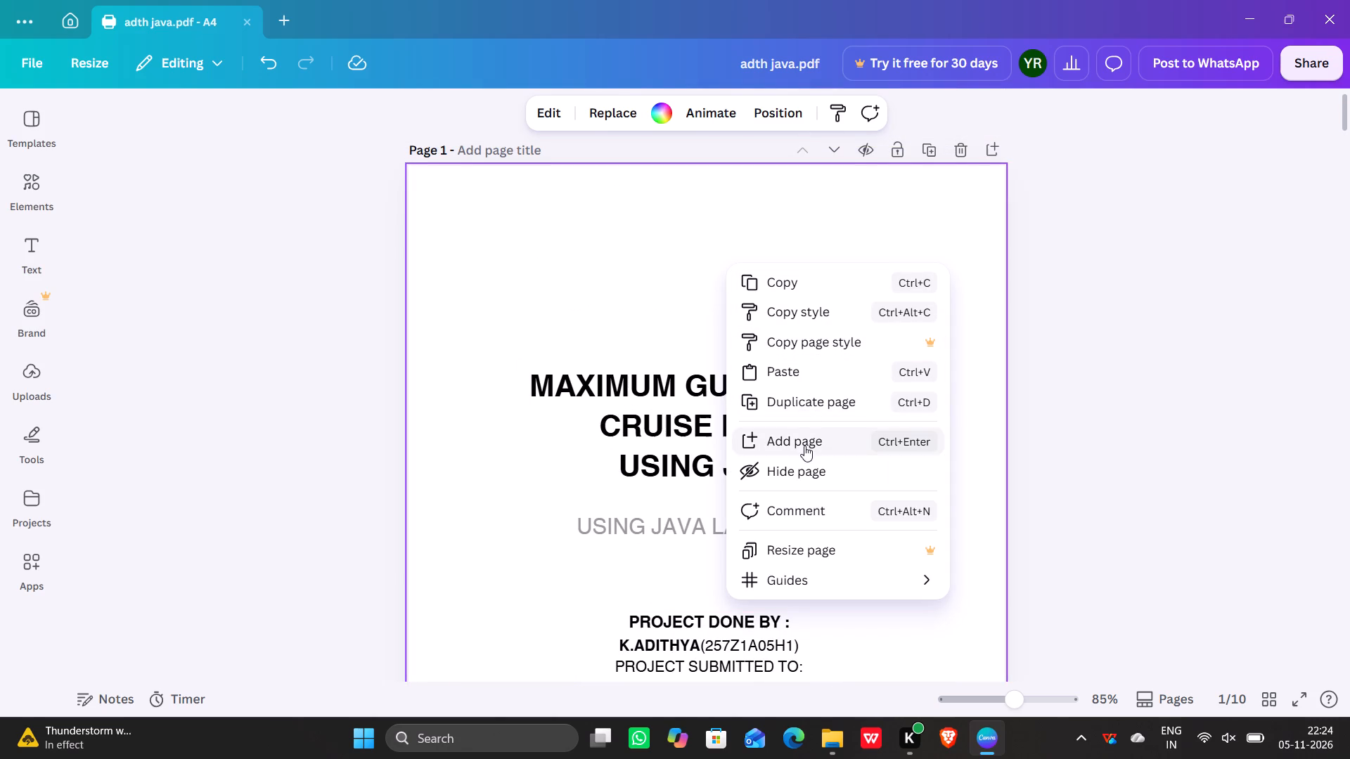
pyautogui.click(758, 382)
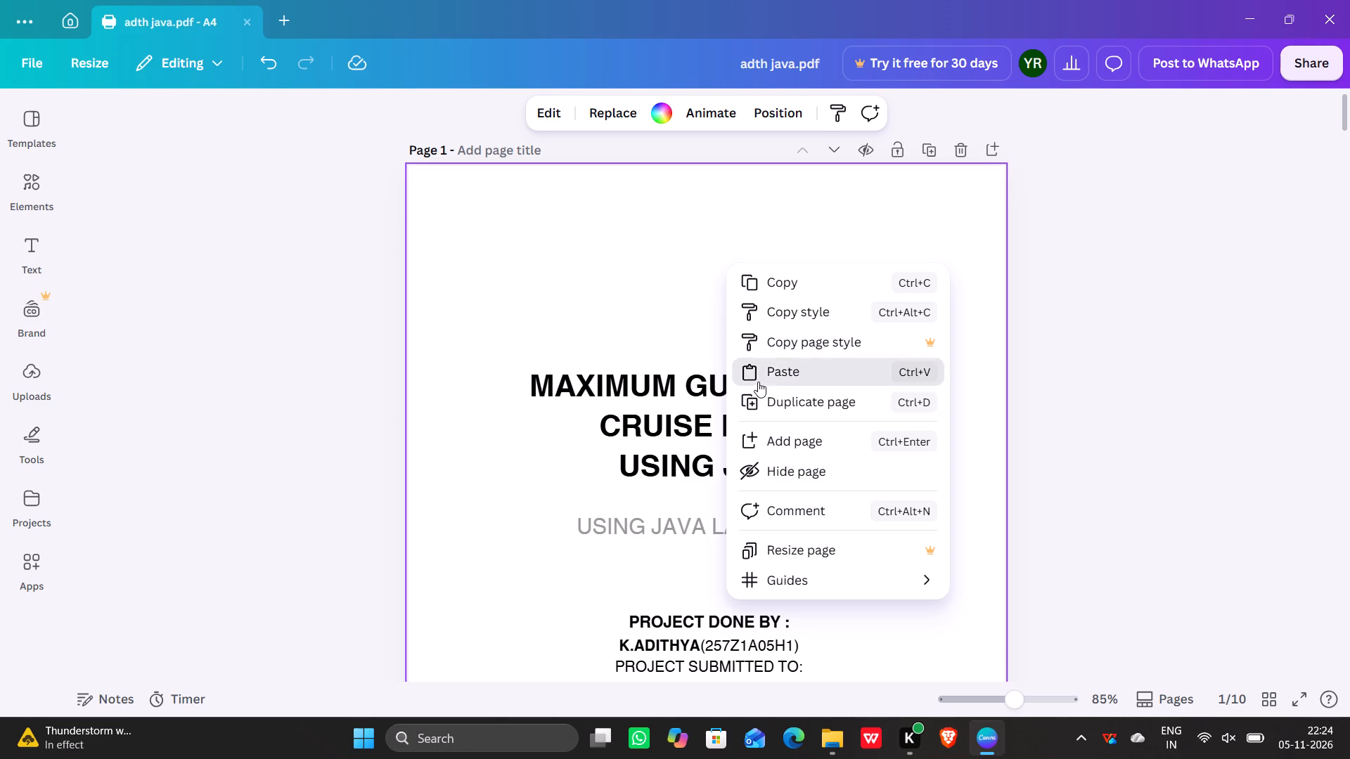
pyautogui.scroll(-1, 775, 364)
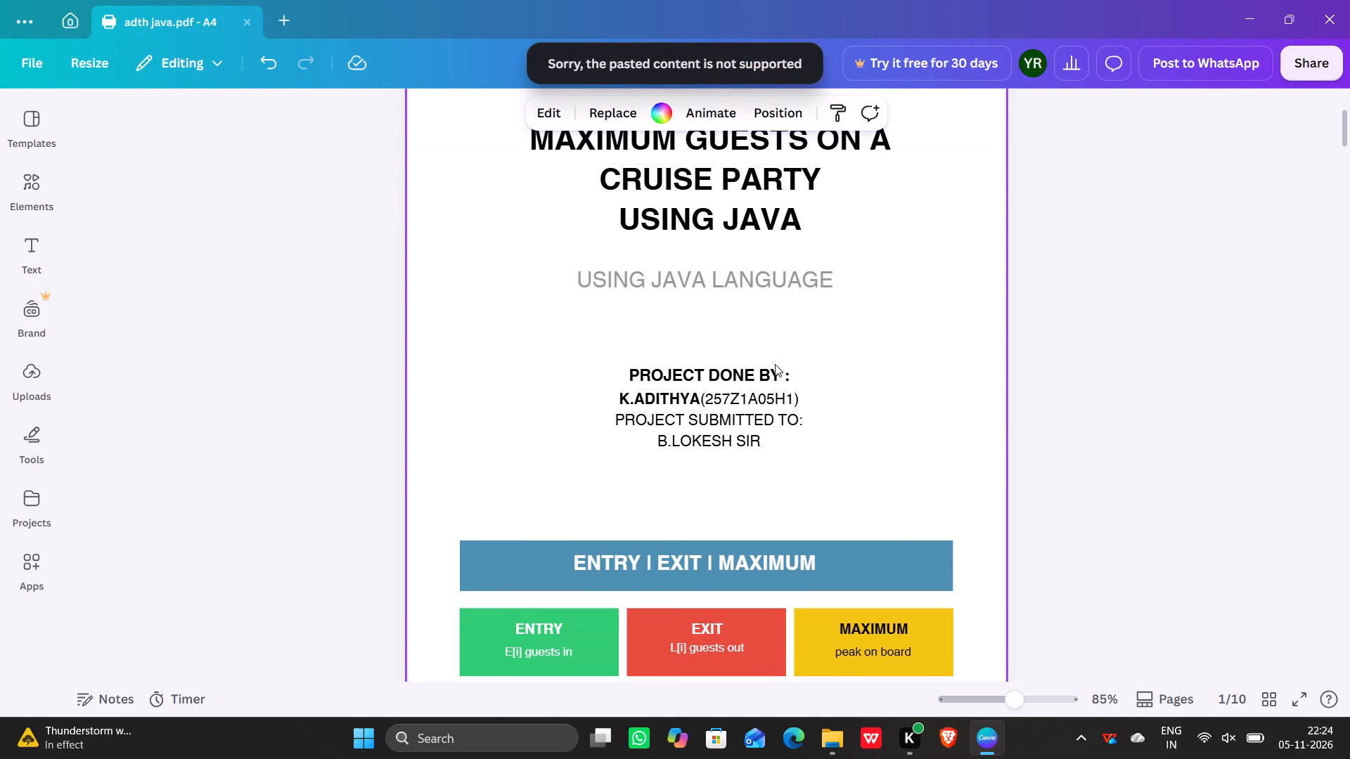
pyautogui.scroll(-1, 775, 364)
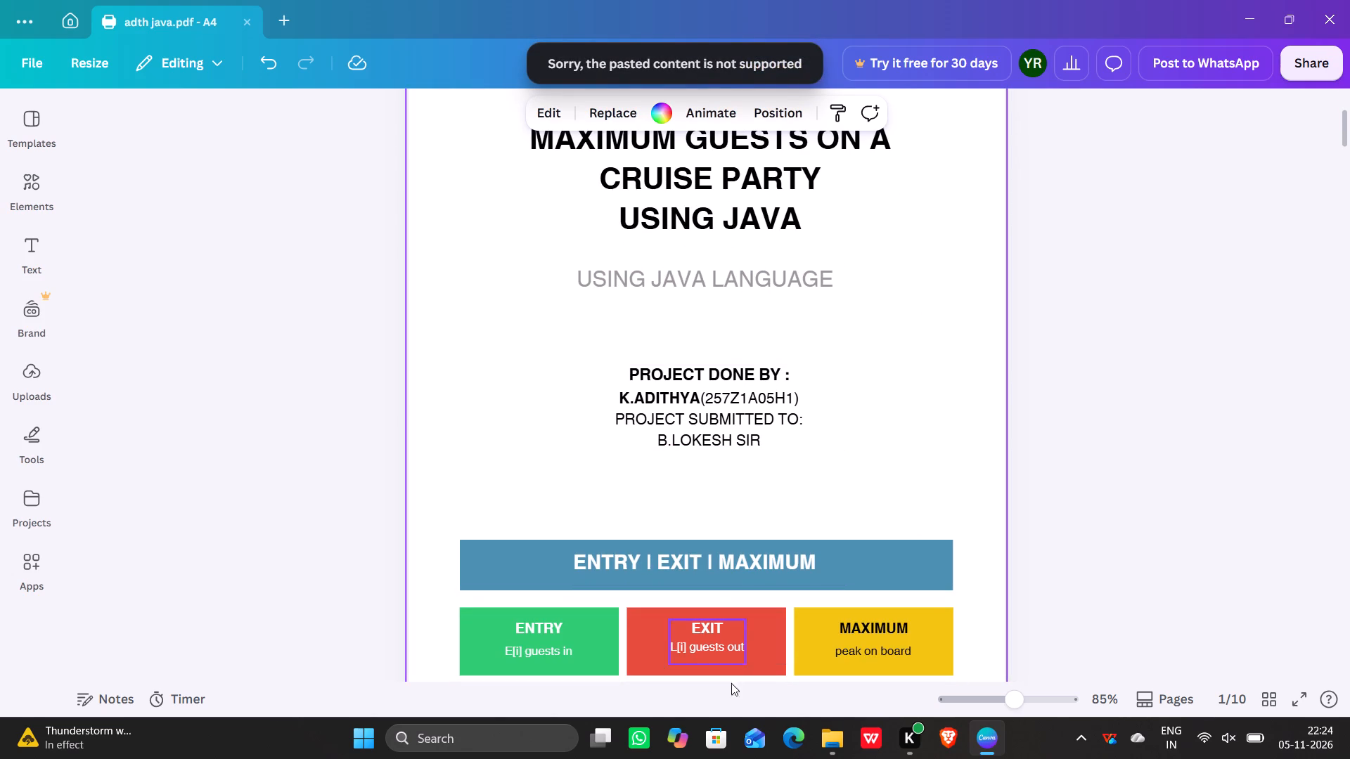
# Copy the Nalla Narasimha Reddy header image from the Screenshots folder onto the cover page and place it above the title.
pyautogui.click(827, 748)
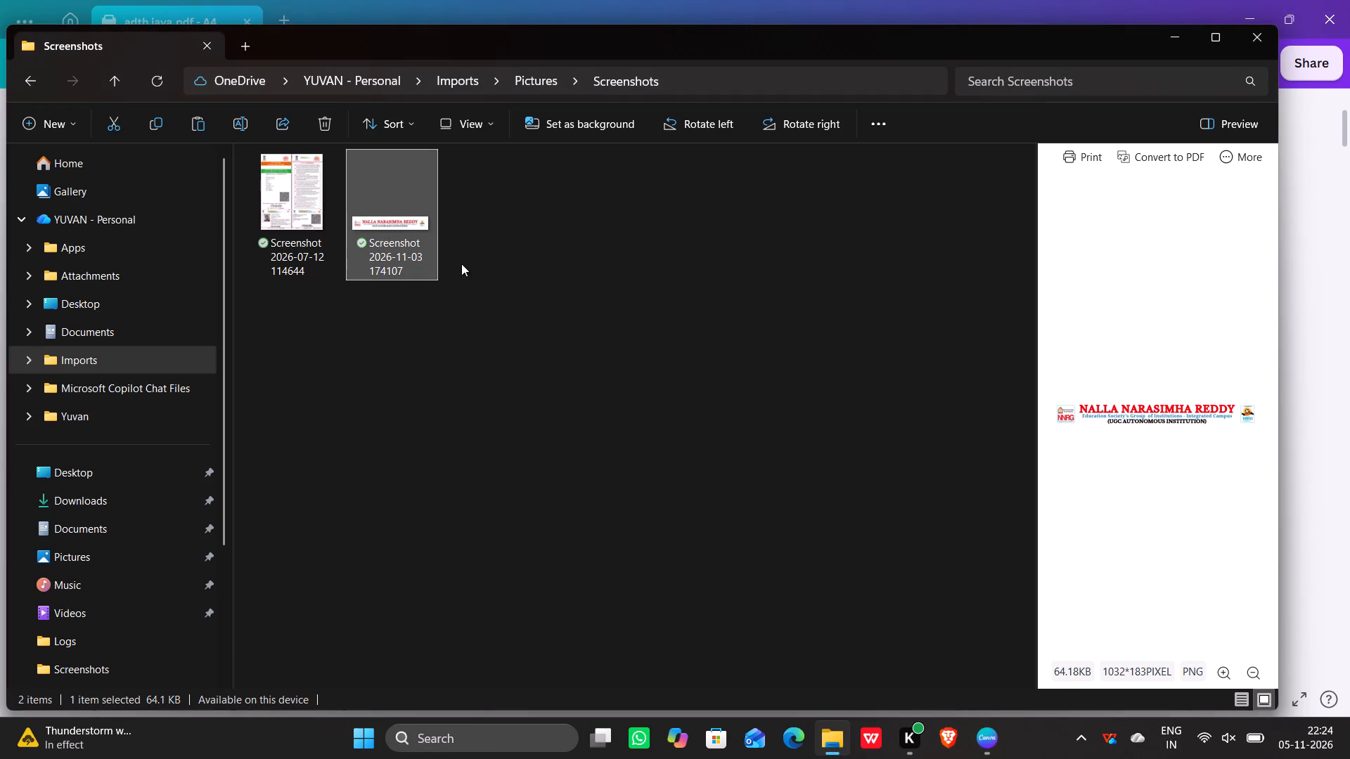
pyautogui.rightClick(413, 215)
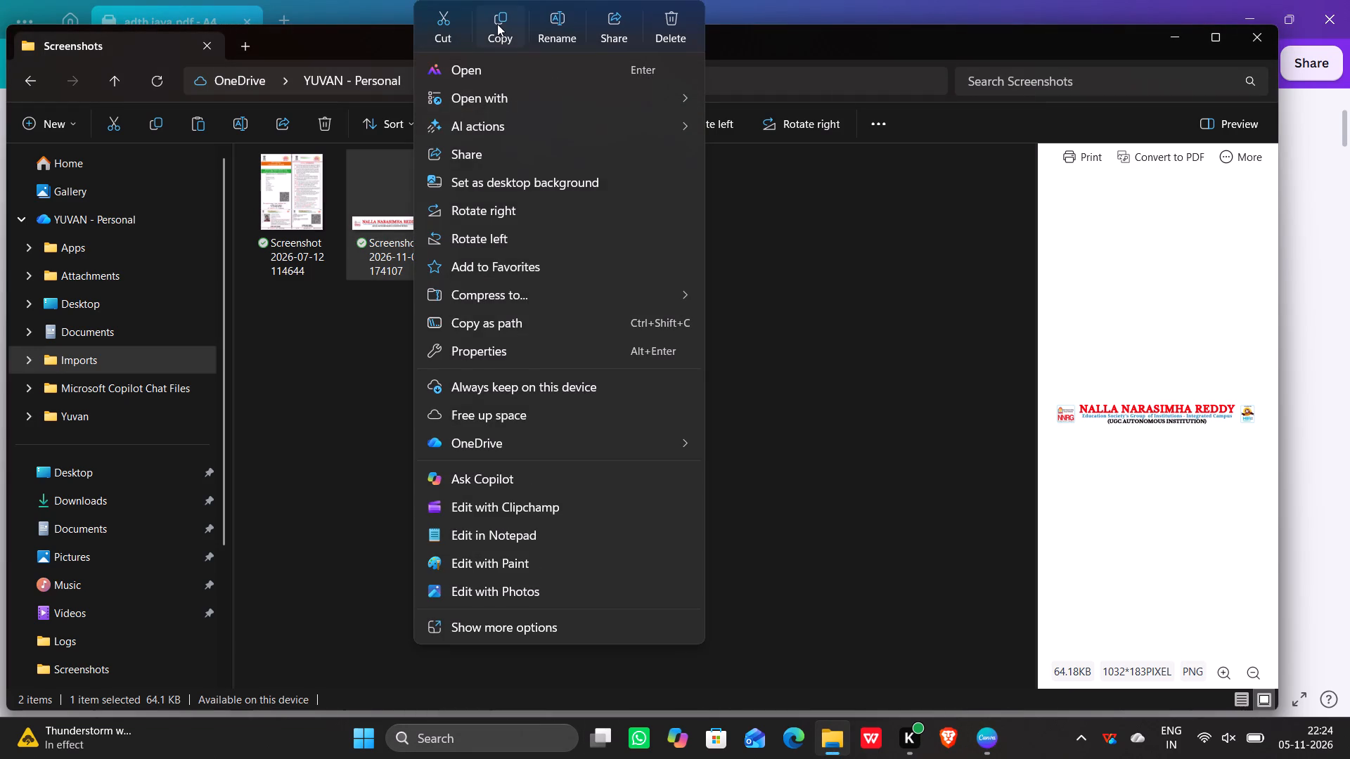
pyautogui.click(497, 24)
pyautogui.click(998, 742)
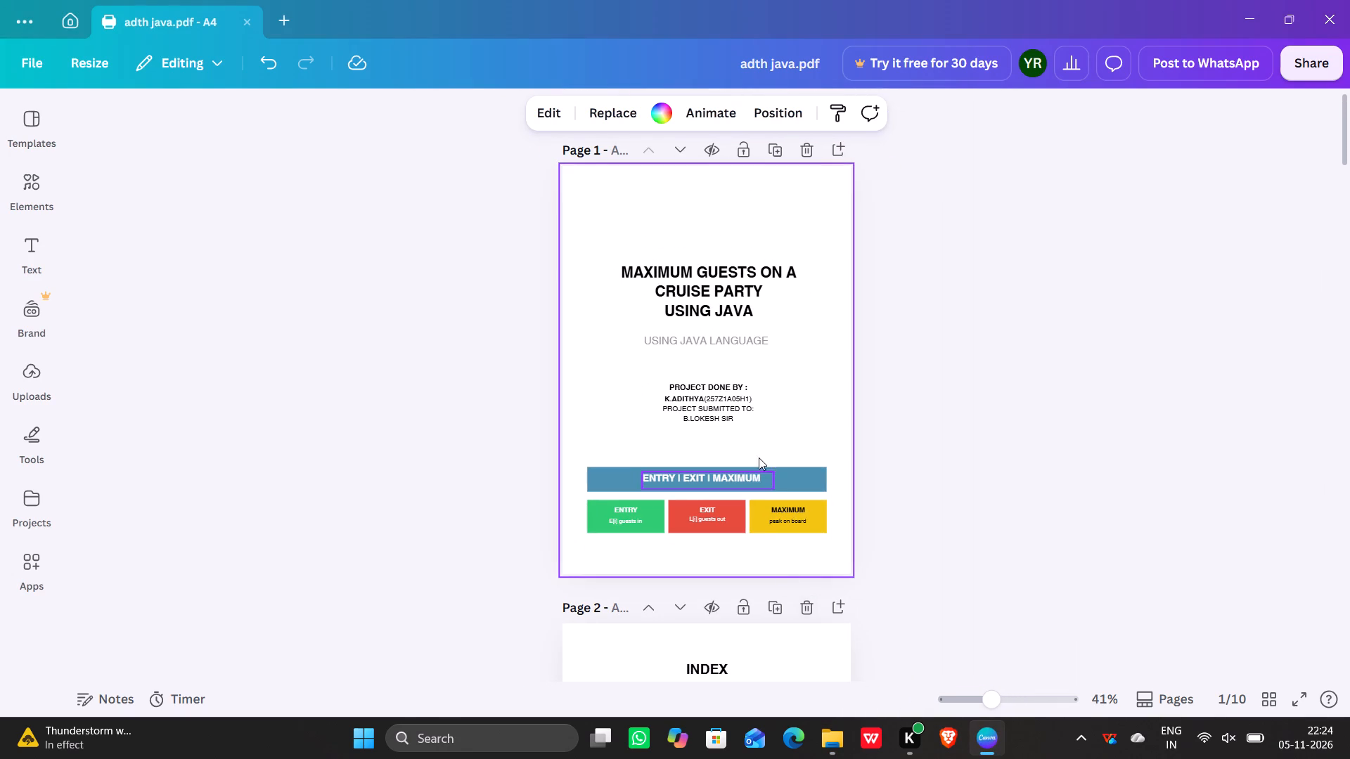
pyautogui.hotkey('ctrl', 'v')
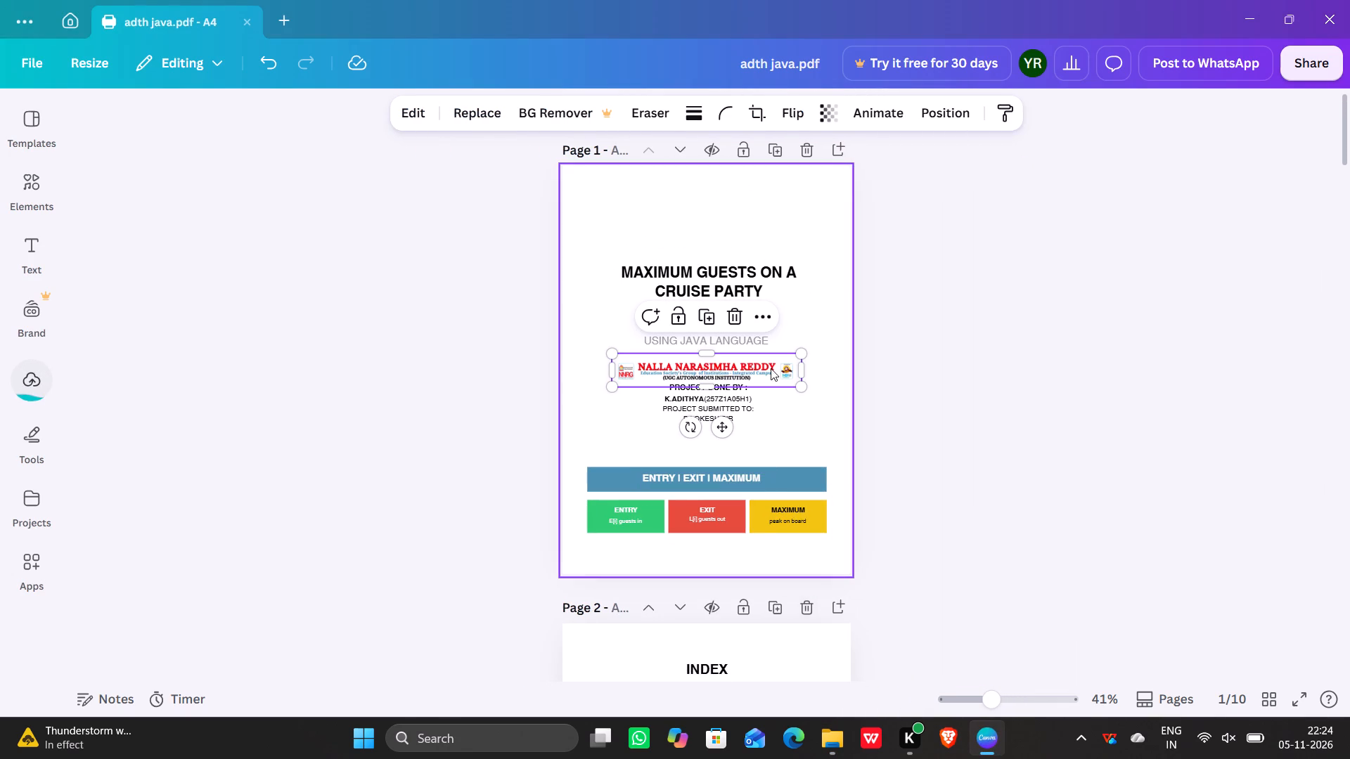
pyautogui.moveTo(783, 365); pyautogui.dragTo(775, 160)
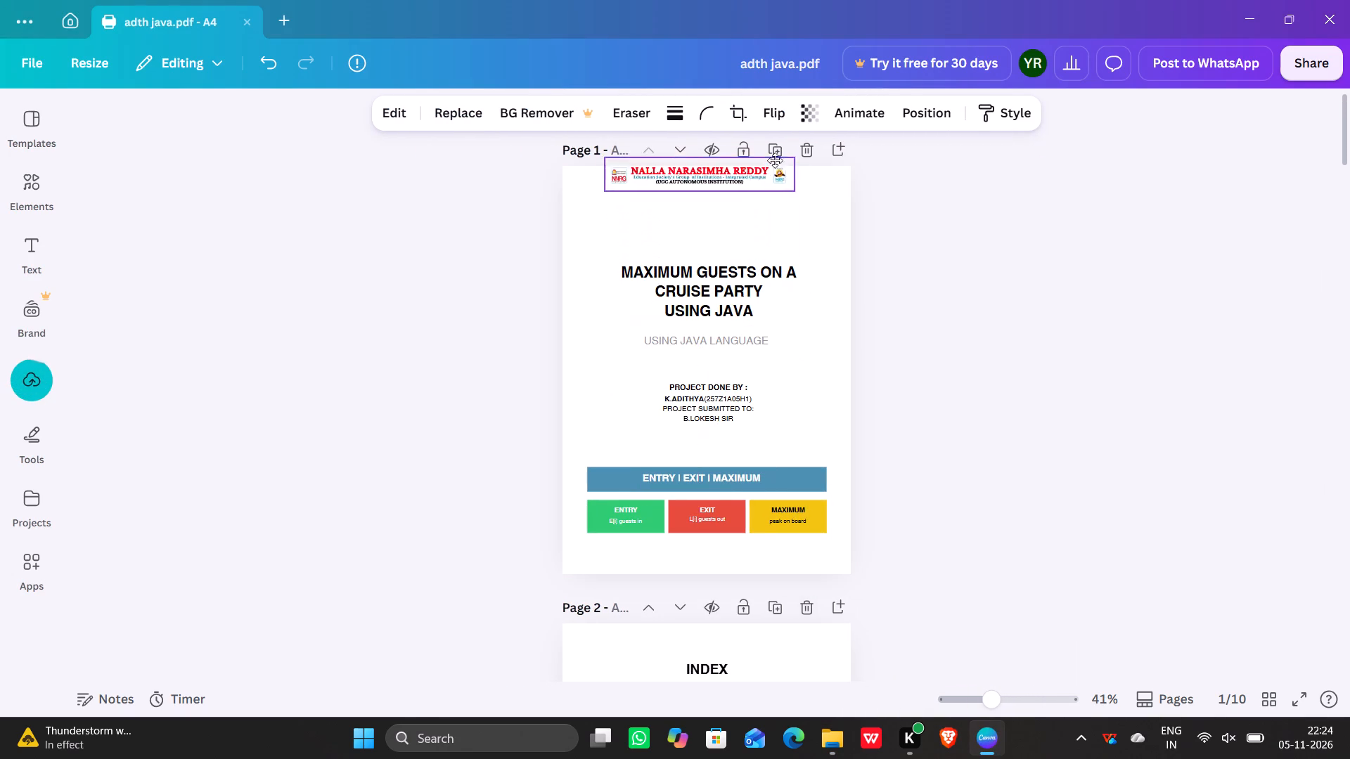
pyautogui.moveTo(775, 160); pyautogui.dragTo(783, 206)
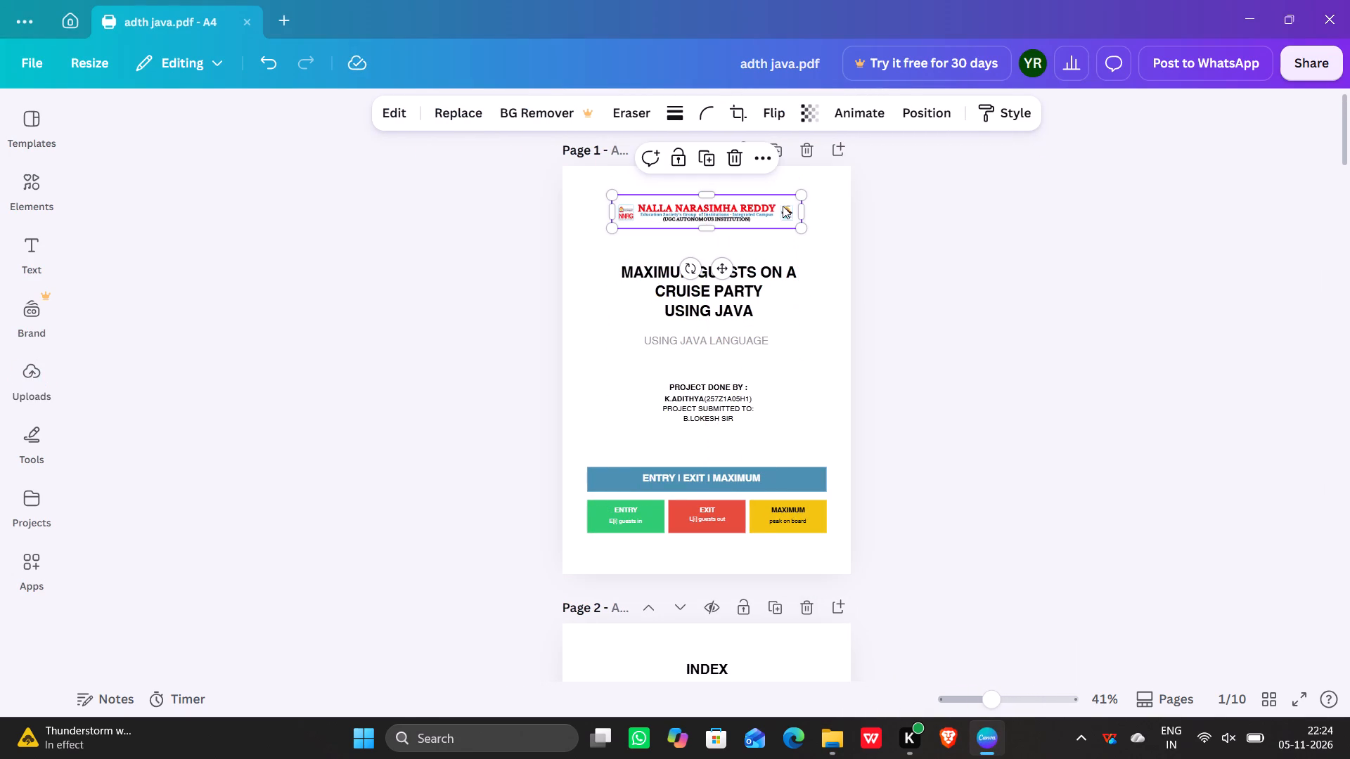
pyautogui.click(802, 295)
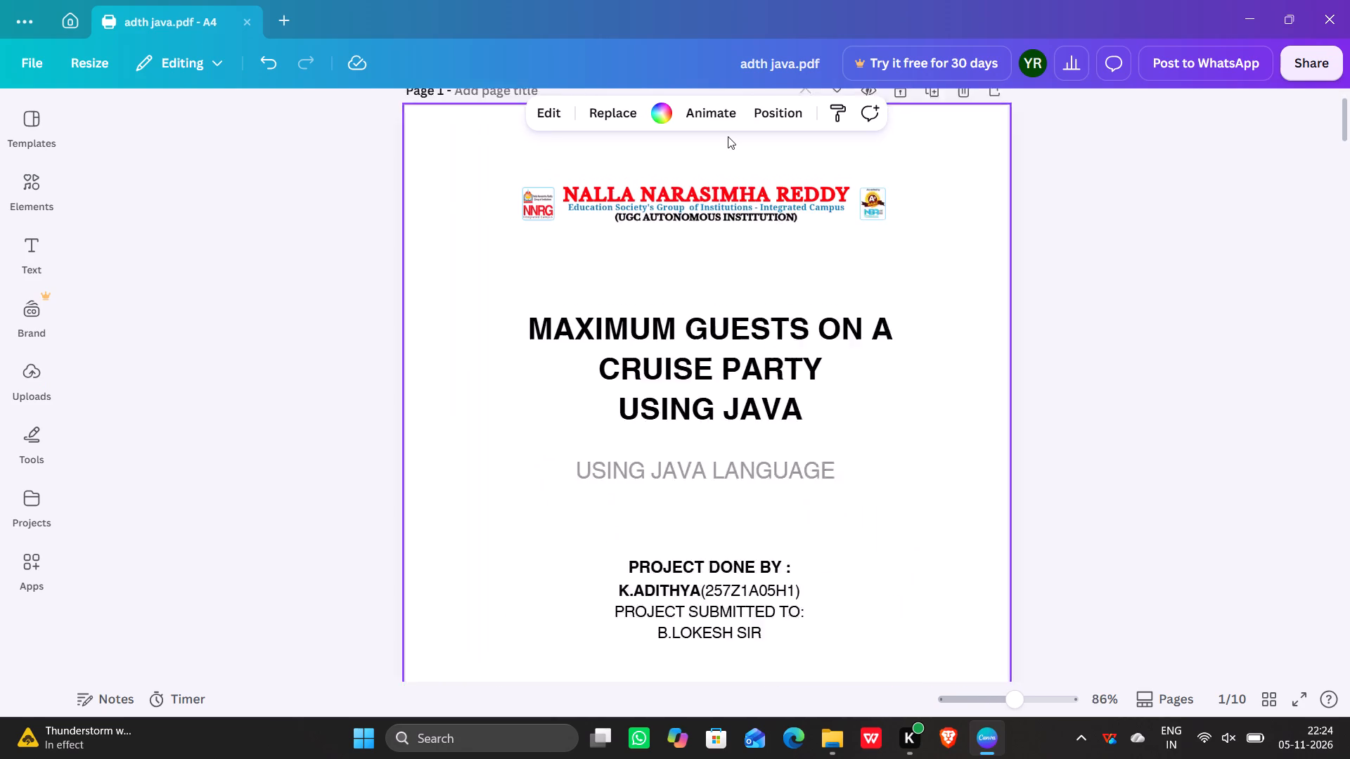
# Enlarge the college header image to a height of about 2.8 and widen it on both sides so both logos fit.
pyautogui.scroll(1, 728, 136)
pyautogui.click(722, 267)
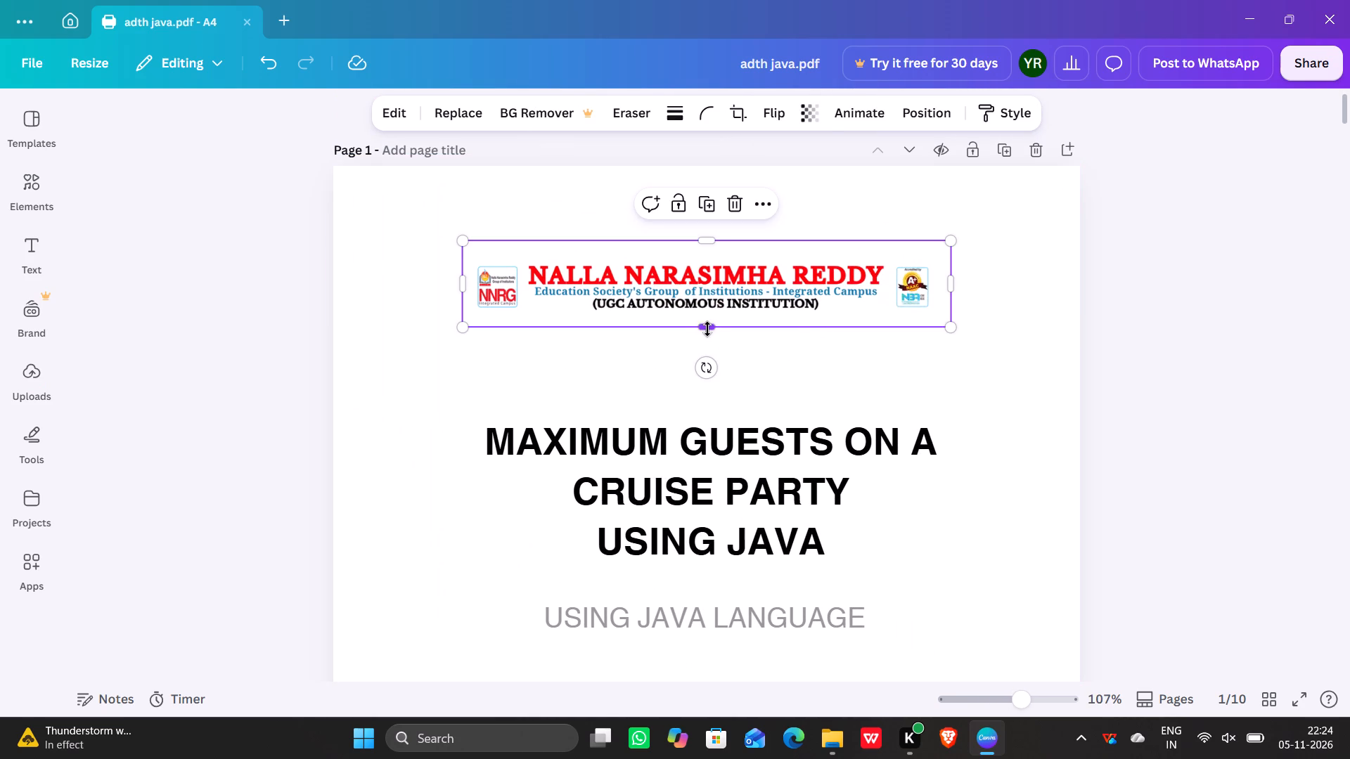
pyautogui.moveTo(706, 333); pyautogui.dragTo(706, 348)
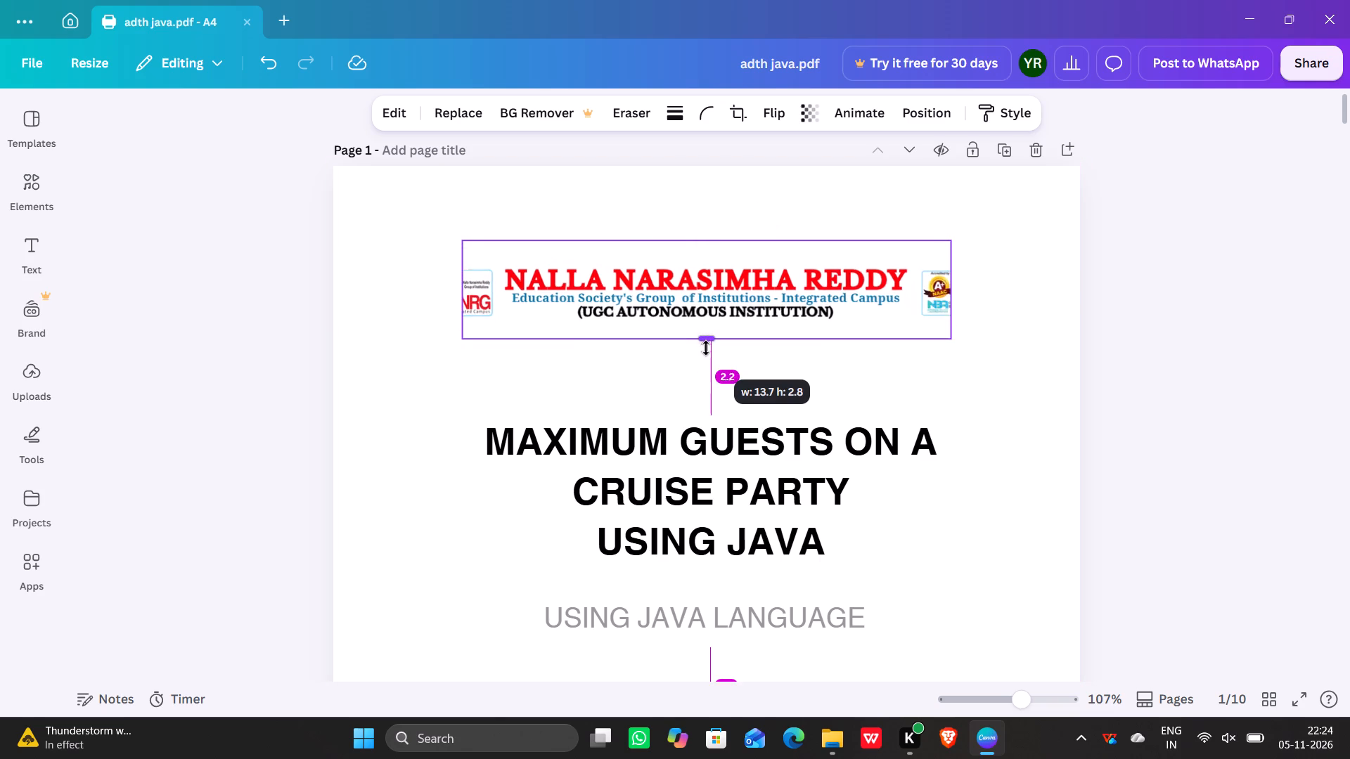
pyautogui.moveTo(706, 348); pyautogui.dragTo(707, 349)
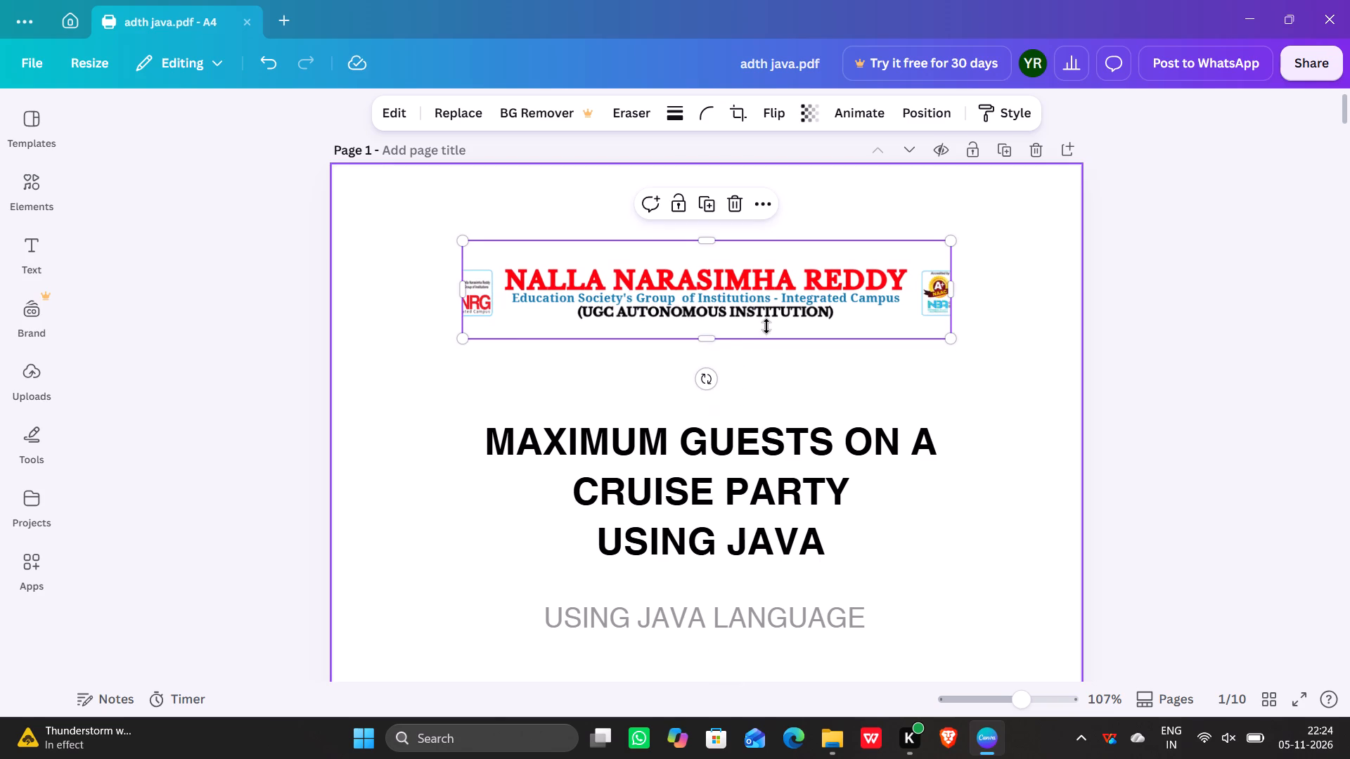
pyautogui.moveTo(948, 285); pyautogui.dragTo(988, 285)
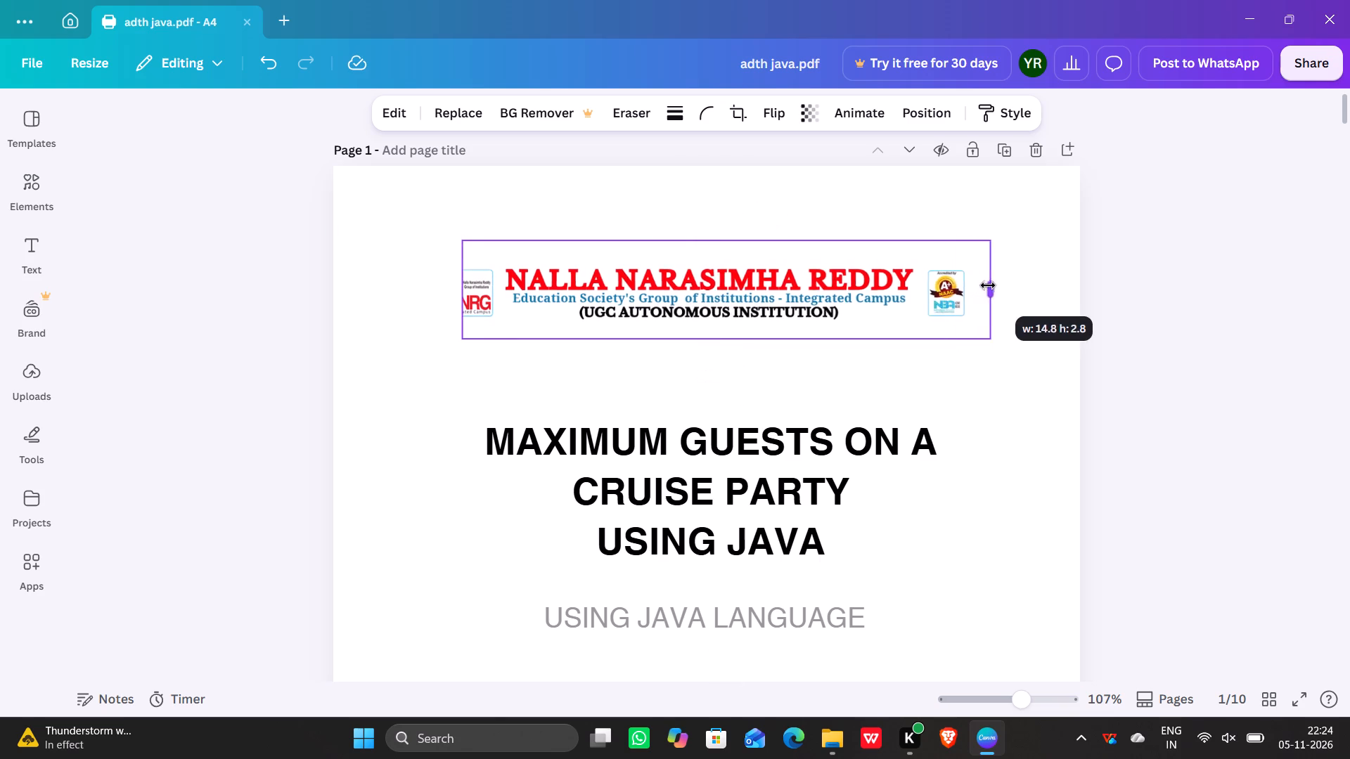
pyautogui.moveTo(988, 285); pyautogui.dragTo(1005, 283)
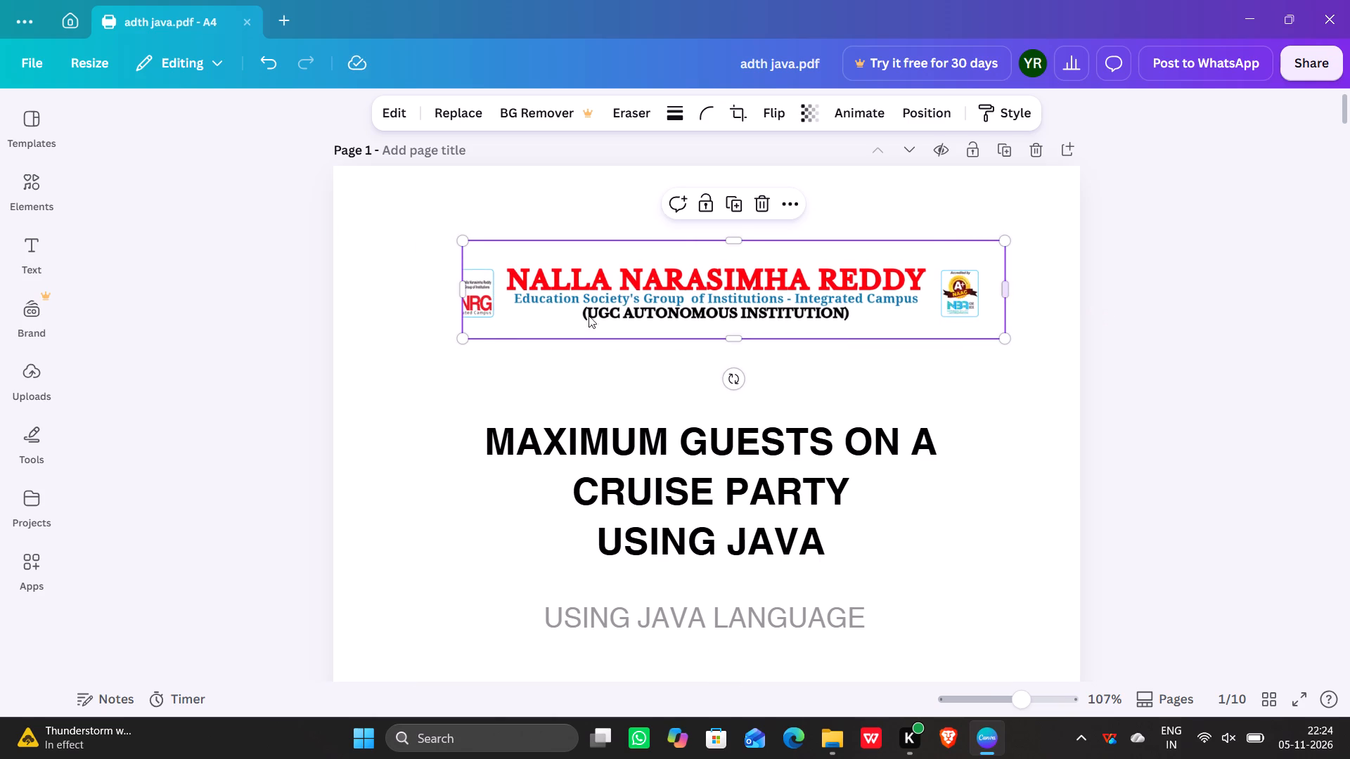
pyautogui.moveTo(463, 290); pyautogui.dragTo(420, 295)
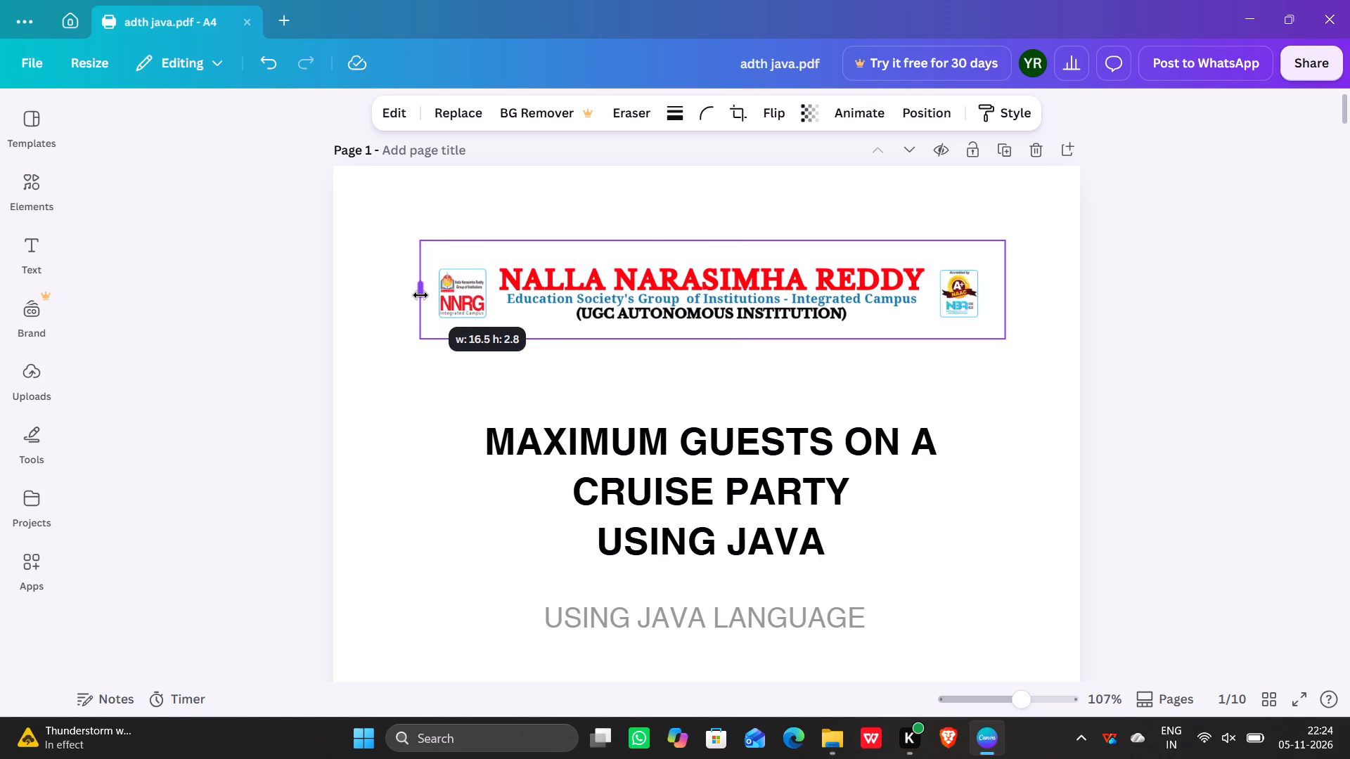
pyautogui.moveTo(420, 295); pyautogui.dragTo(413, 296)
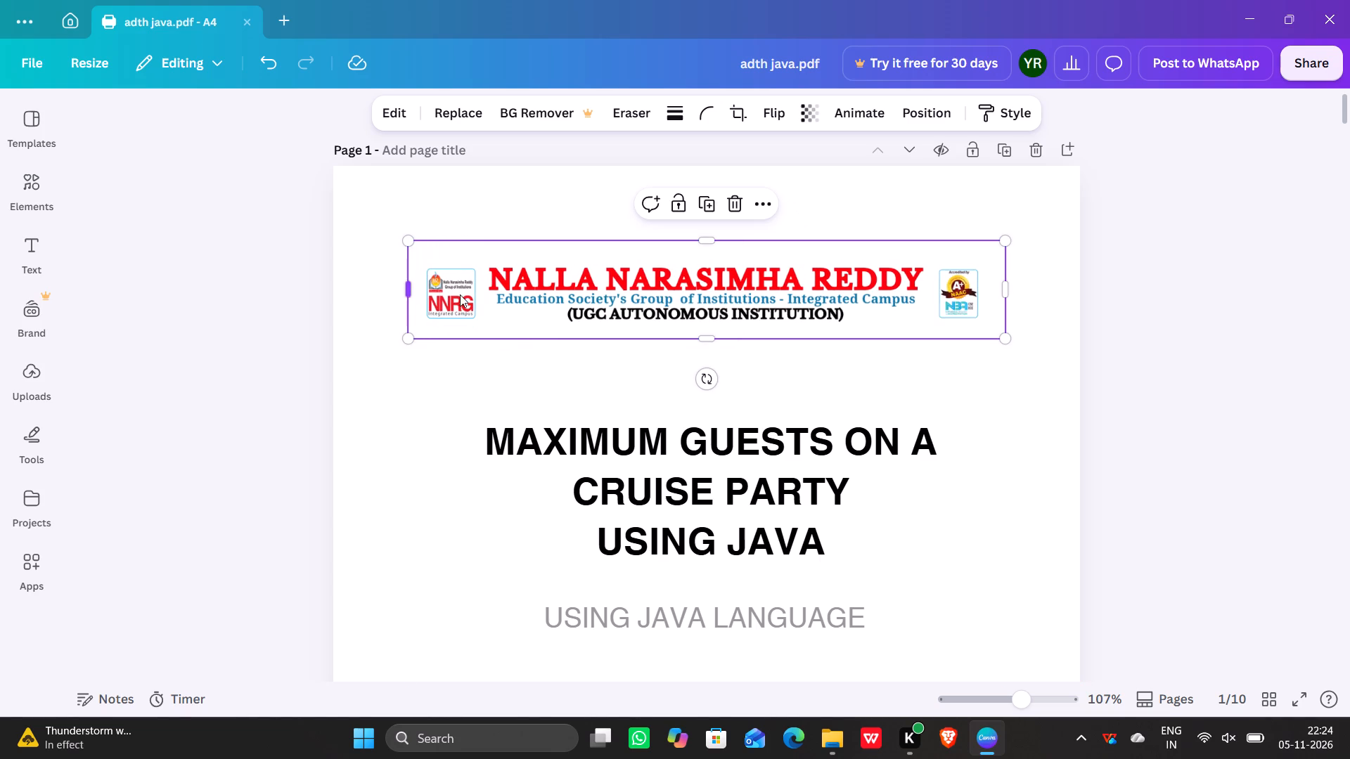
pyautogui.click(701, 337)
# Reposition the college header image so it is centred above the project title.
pyautogui.moveTo(776, 283); pyautogui.dragTo(787, 283)
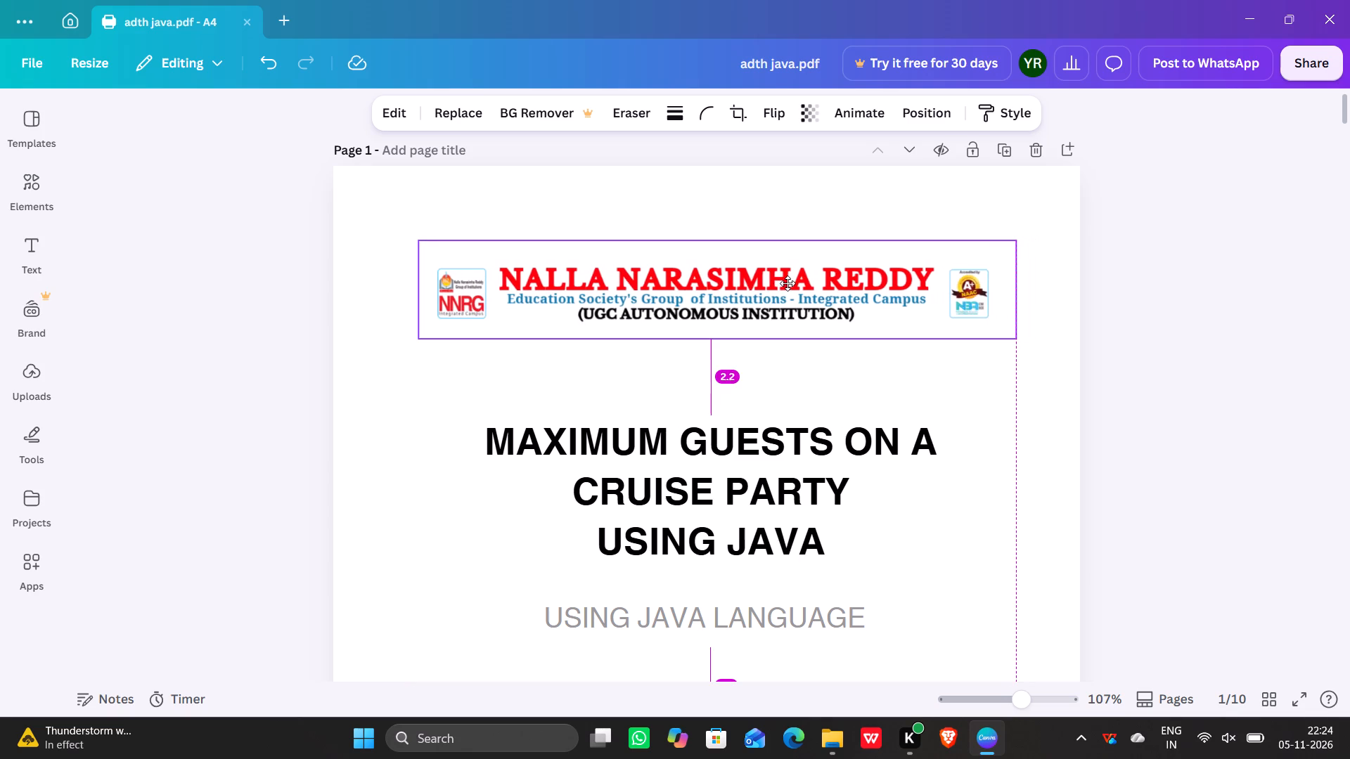
pyautogui.moveTo(787, 283); pyautogui.dragTo(792, 282)
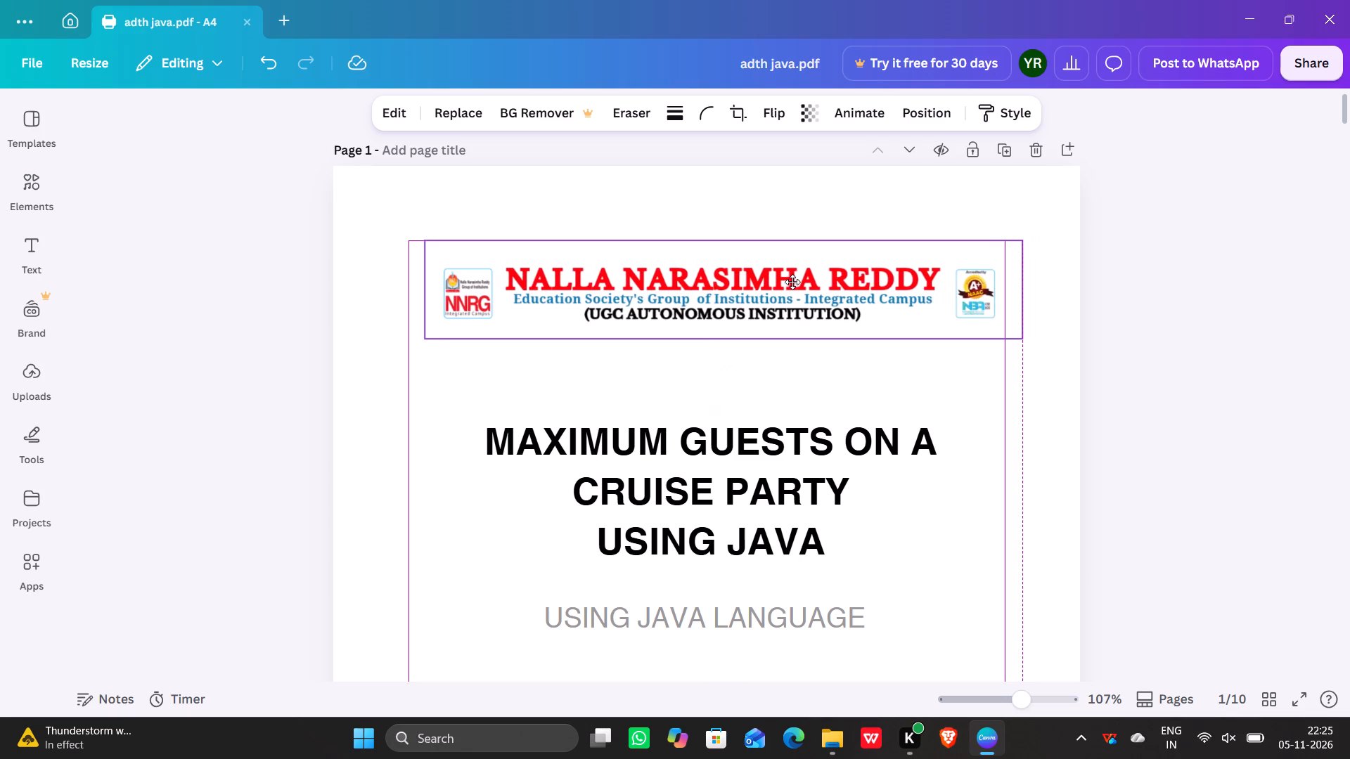
pyautogui.moveTo(792, 282); pyautogui.dragTo(780, 282)
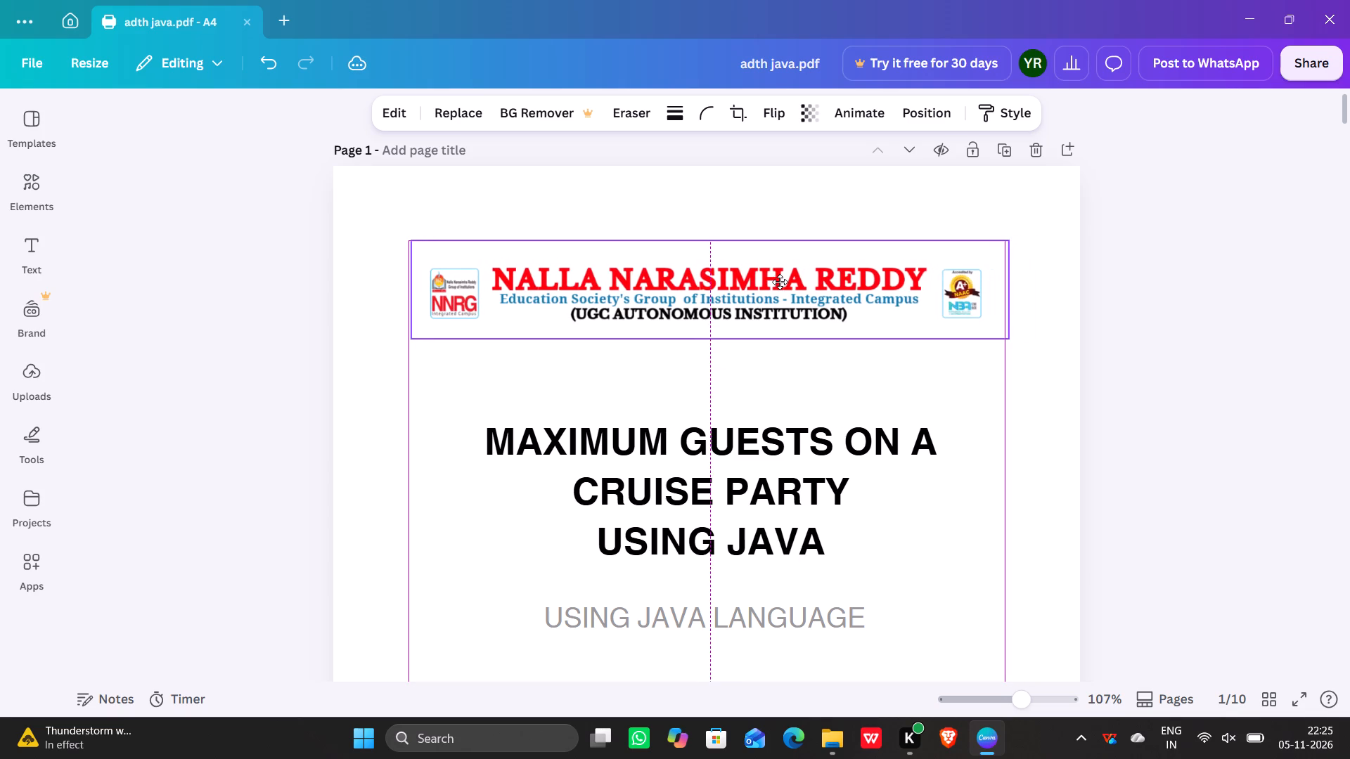
pyautogui.moveTo(780, 282); pyautogui.dragTo(781, 282)
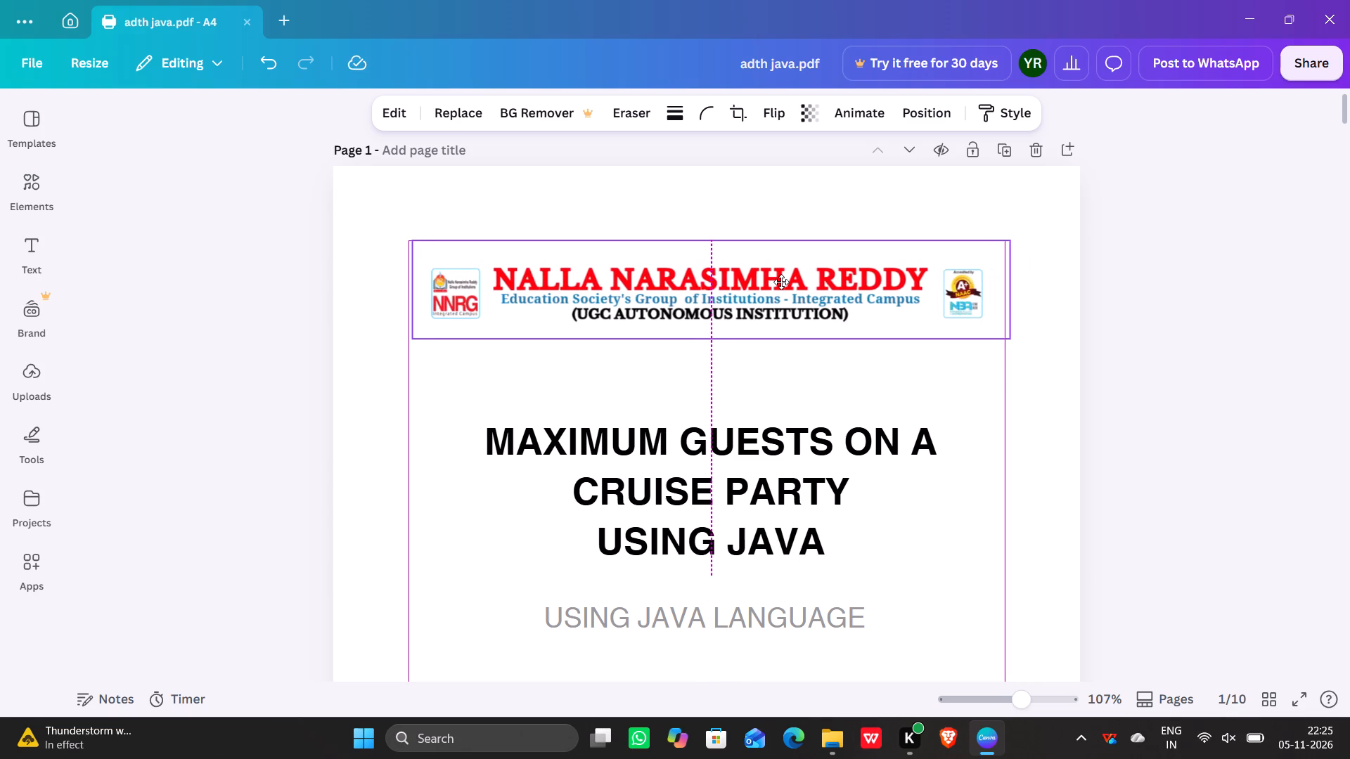
pyautogui.moveTo(781, 282); pyautogui.dragTo(781, 276)
# Enlarge the college header image above the title to about 17.6 wide by 3 high, extending its top edge and both sides.
pyautogui.moveTo(712, 235); pyautogui.dragTo(712, 228)
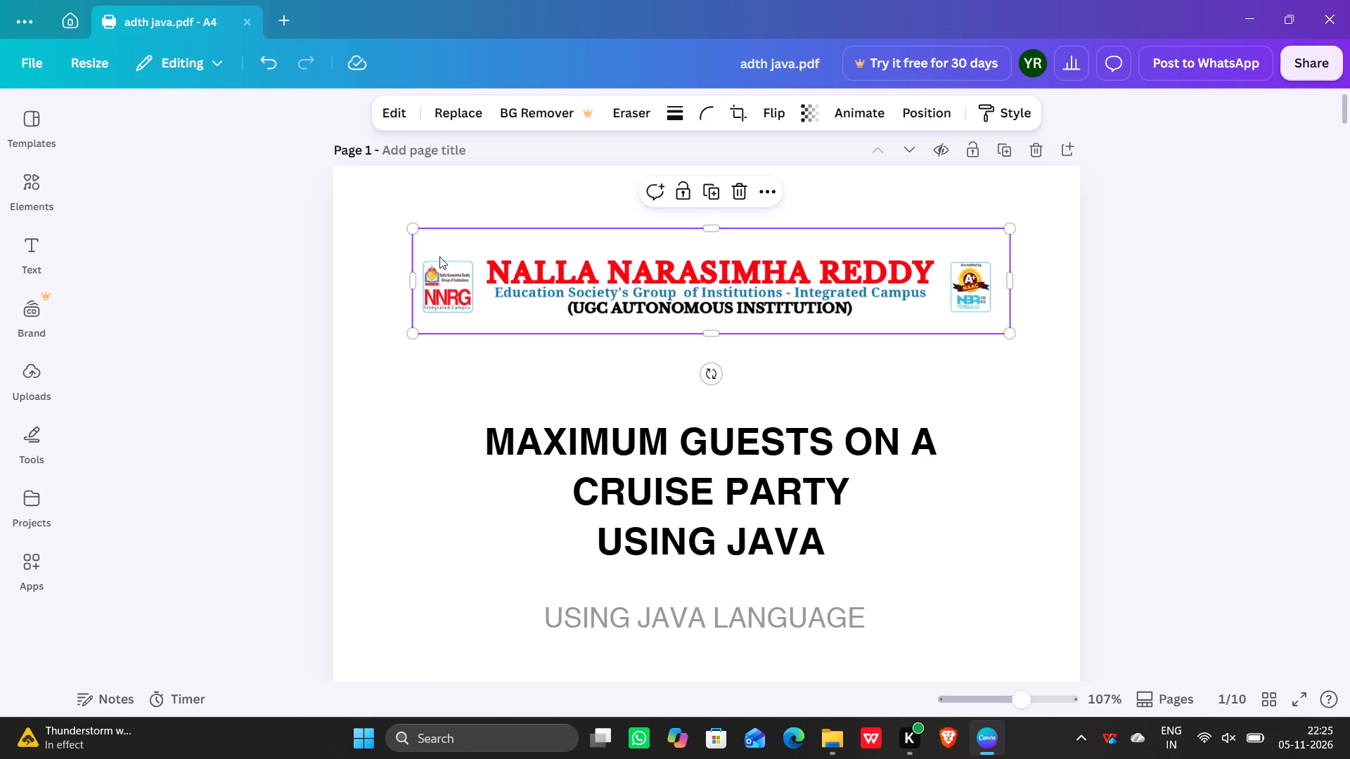
pyautogui.moveTo(411, 273); pyautogui.dragTo(398, 276)
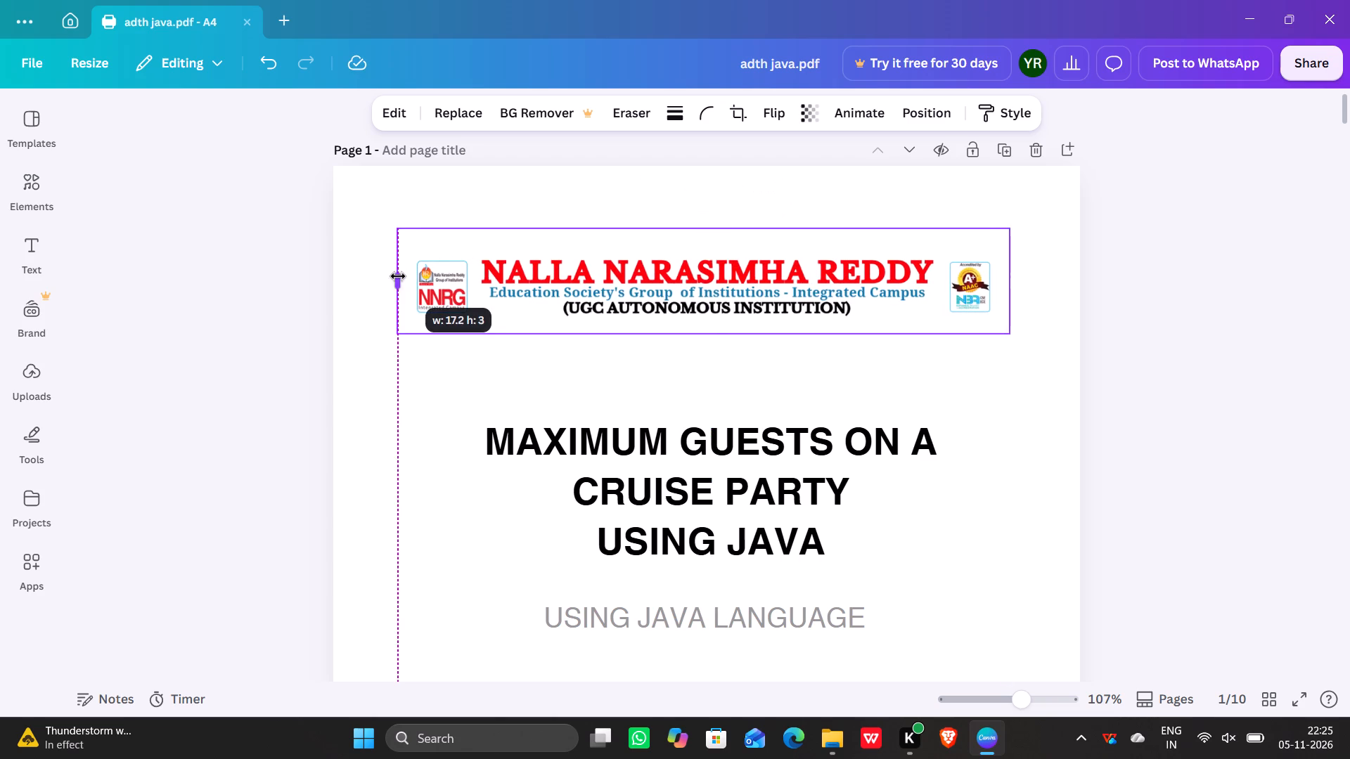
pyautogui.moveTo(398, 276); pyautogui.dragTo(400, 280)
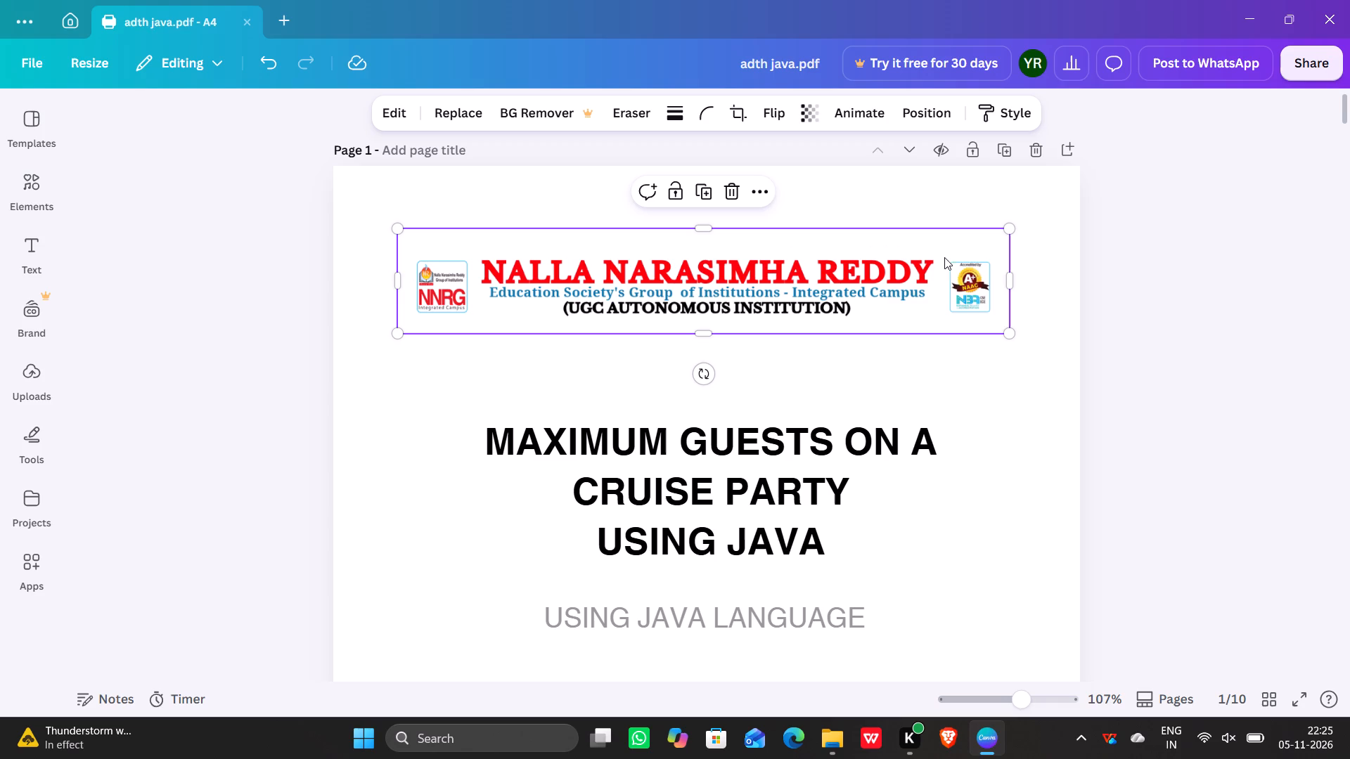
pyautogui.moveTo(1010, 283); pyautogui.dragTo(1027, 288)
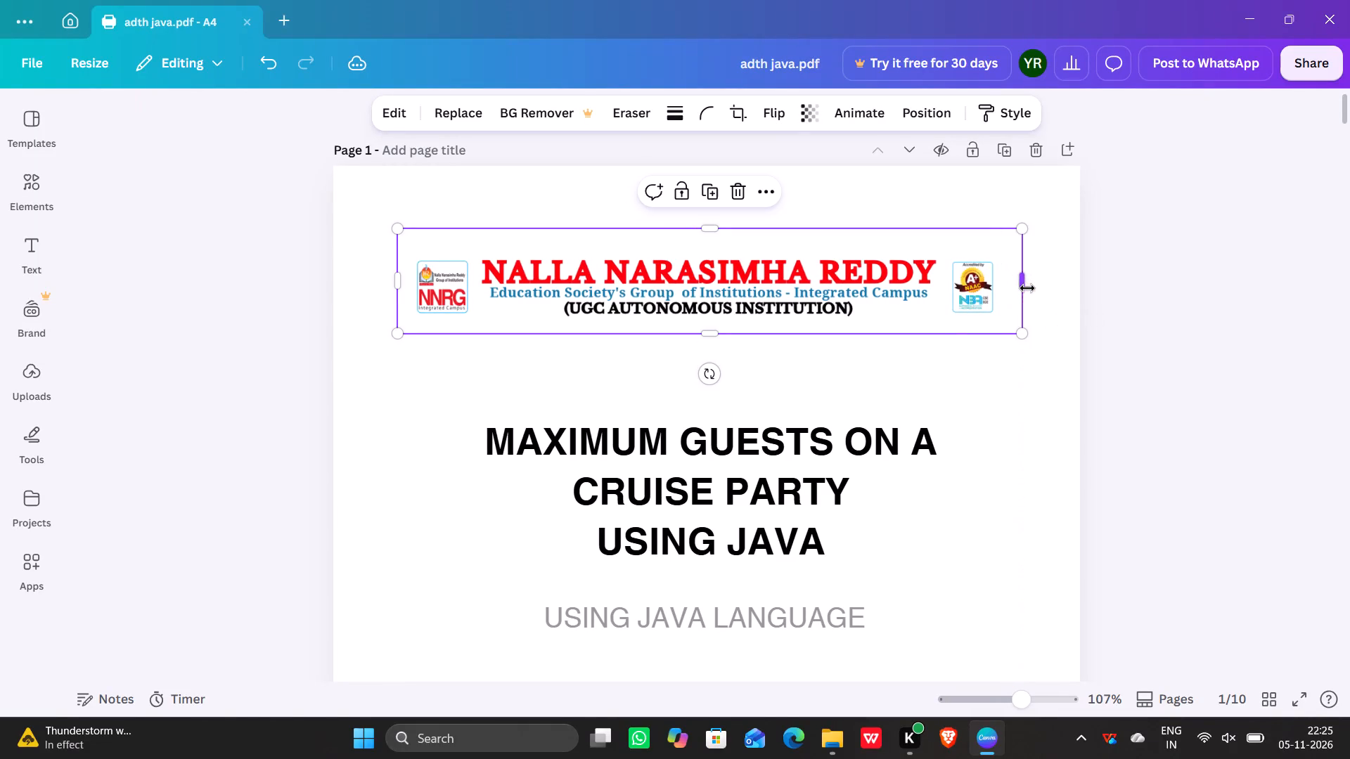
pyautogui.click(944, 344)
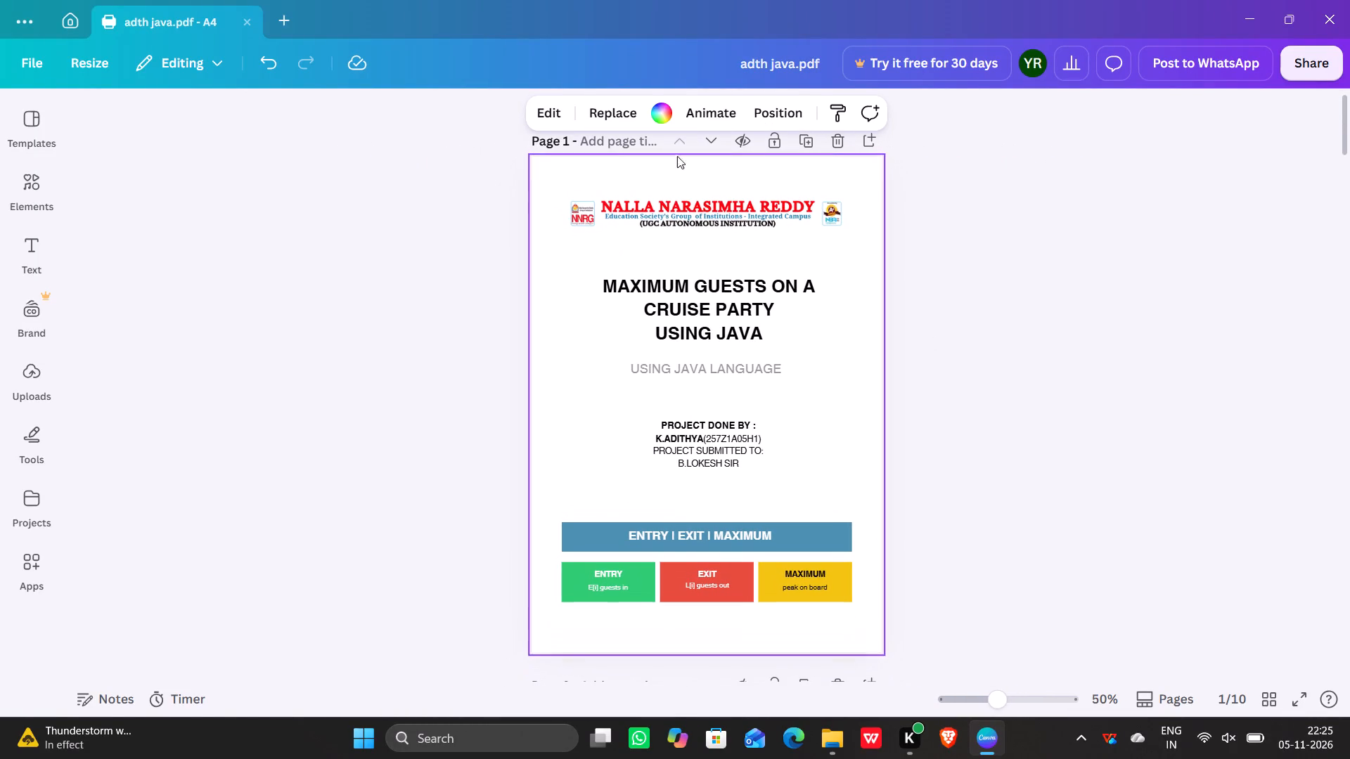
pyautogui.click(695, 201)
pyautogui.click(706, 180)
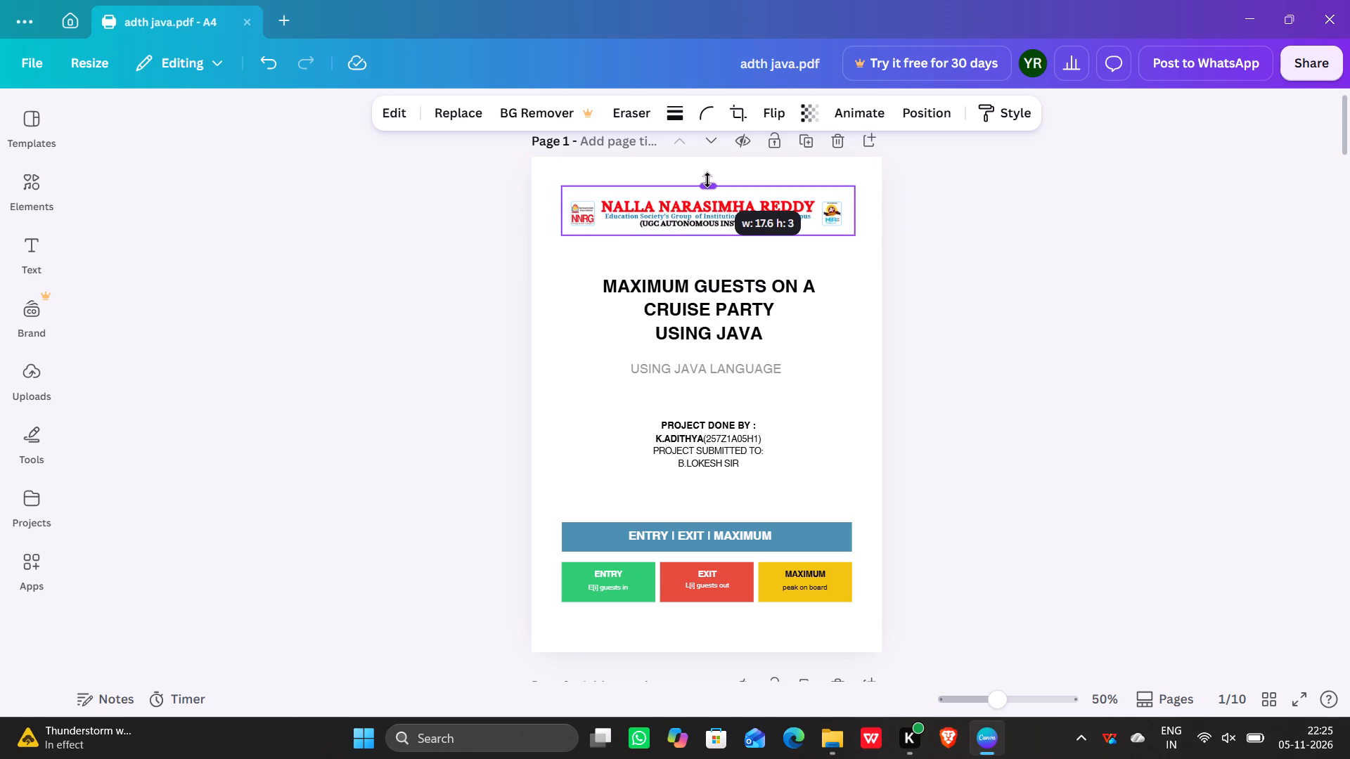
pyautogui.click(800, 389)
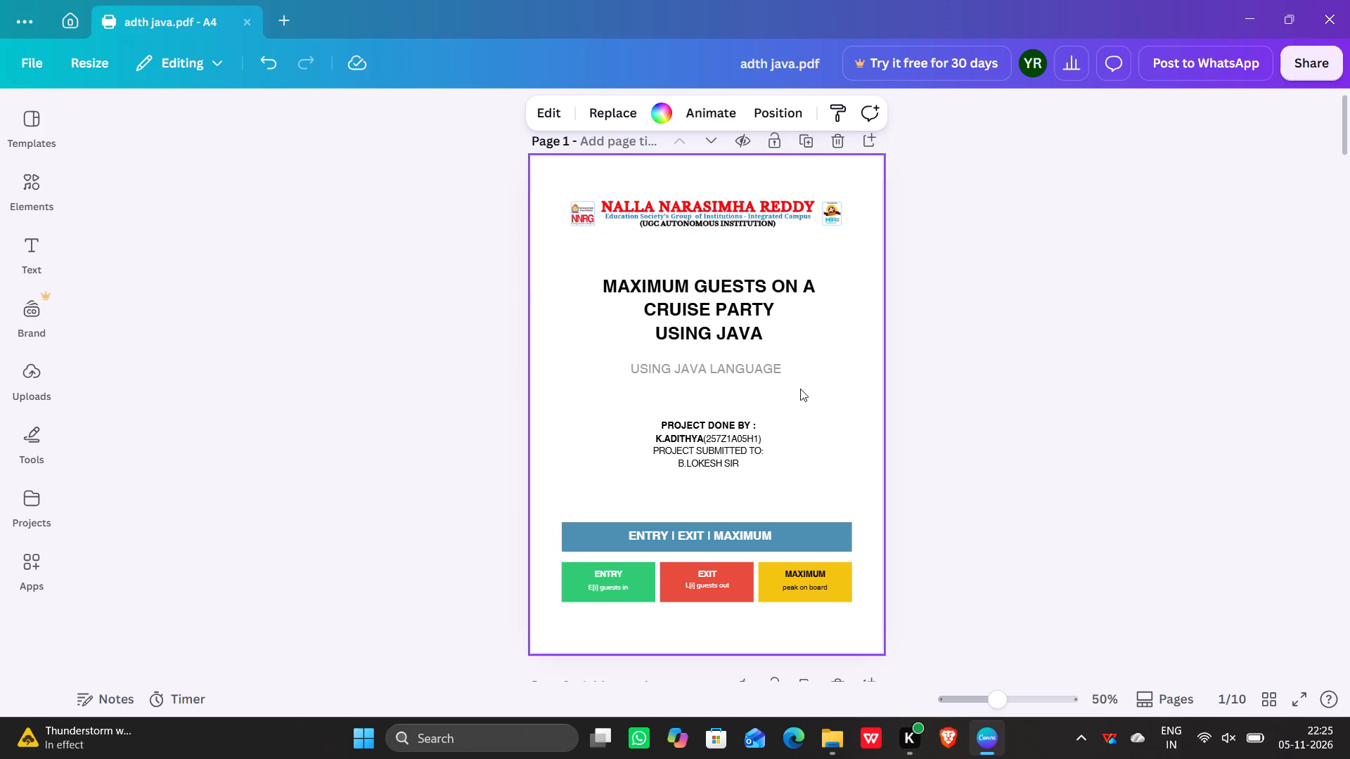
# Save the edited cover page design.
pyautogui.hotkey('ctrl', 's')
# Download all pages of the design as a digital PDF and save it as adth java.pdf in the Downloads folder.
pyautogui.press('Down')
pyautogui.scroll(-5, 800, 389)
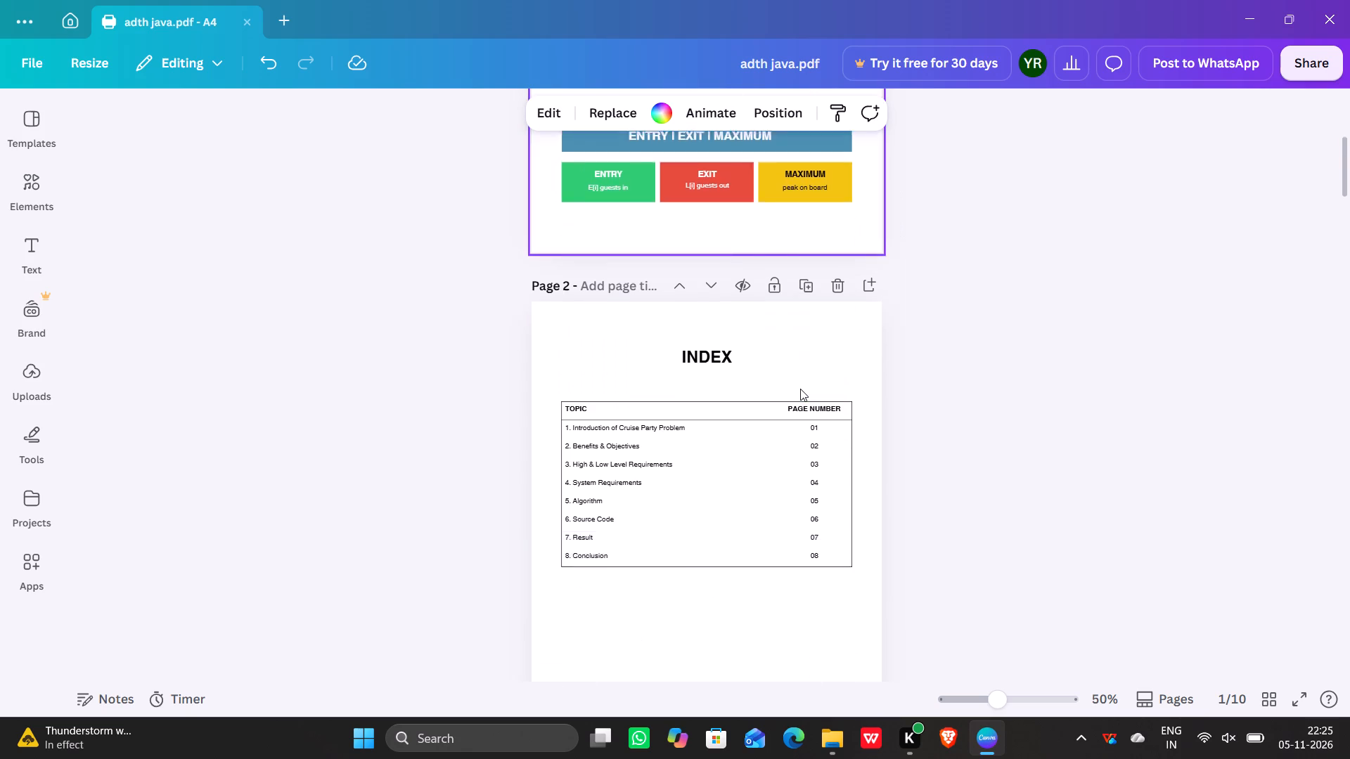
pyautogui.scroll(2, 800, 389)
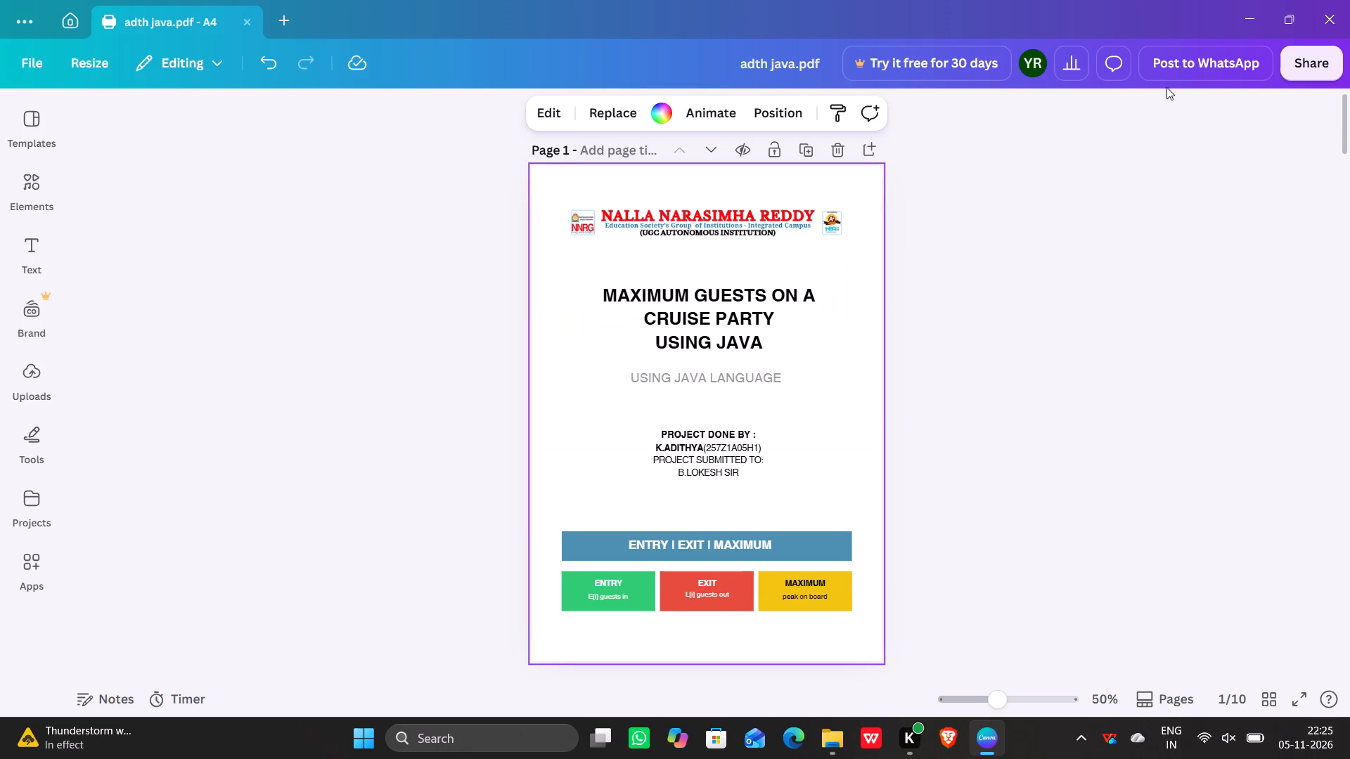
pyautogui.click(1290, 57)
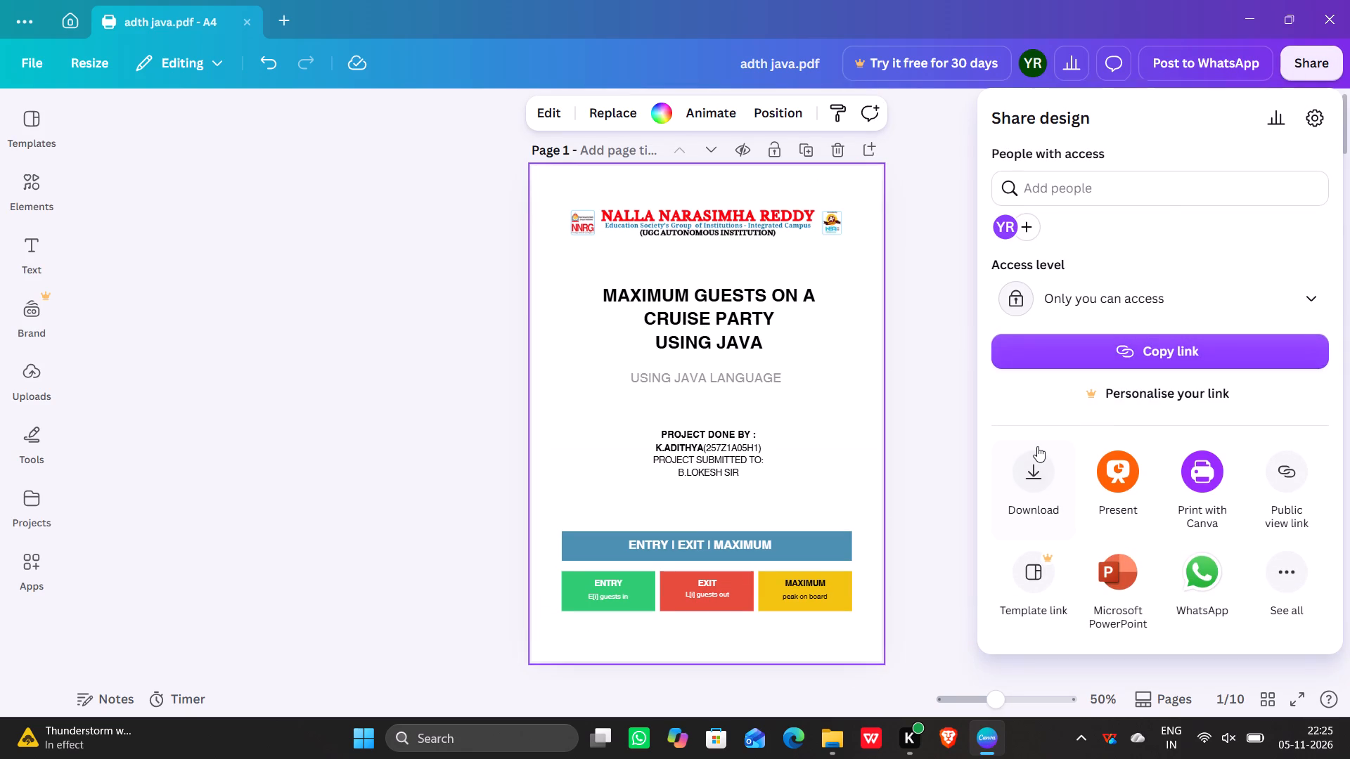
pyautogui.click(1029, 481)
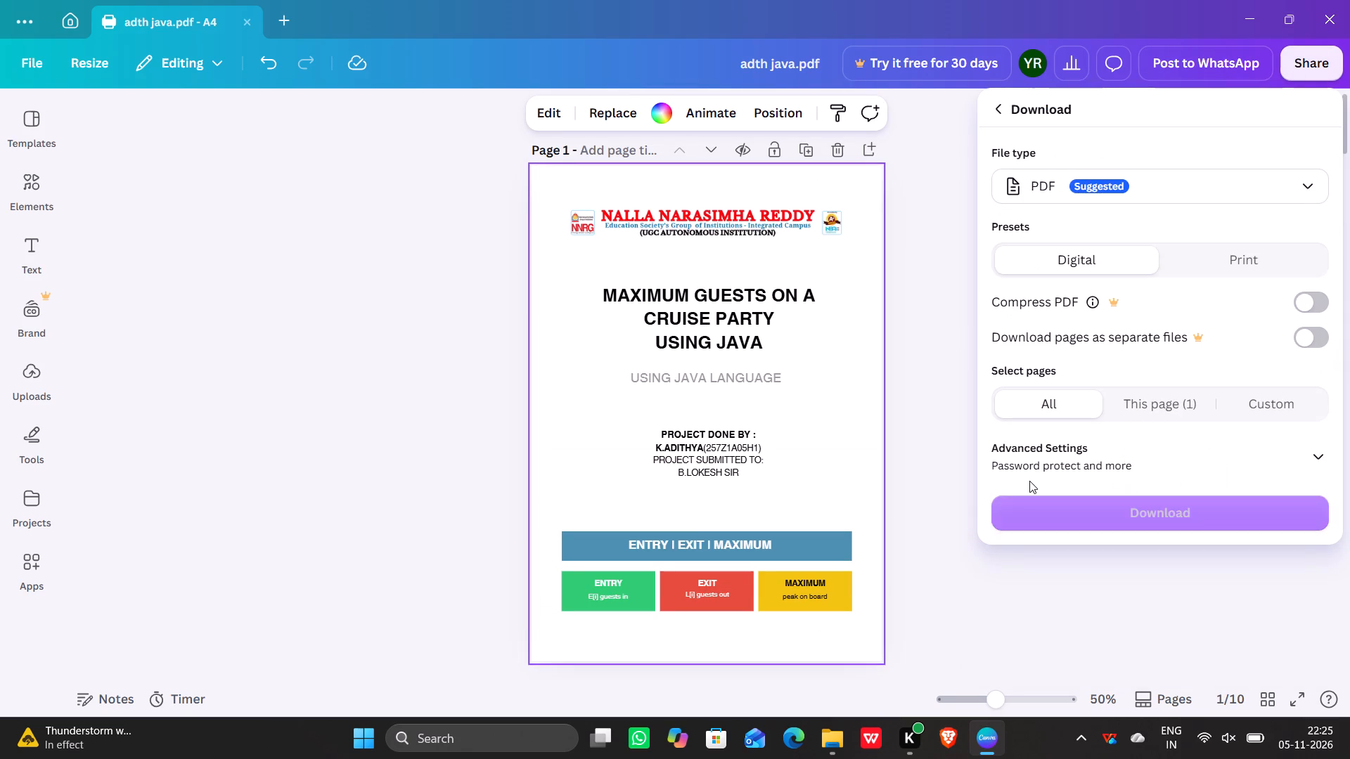
pyautogui.click(1160, 521)
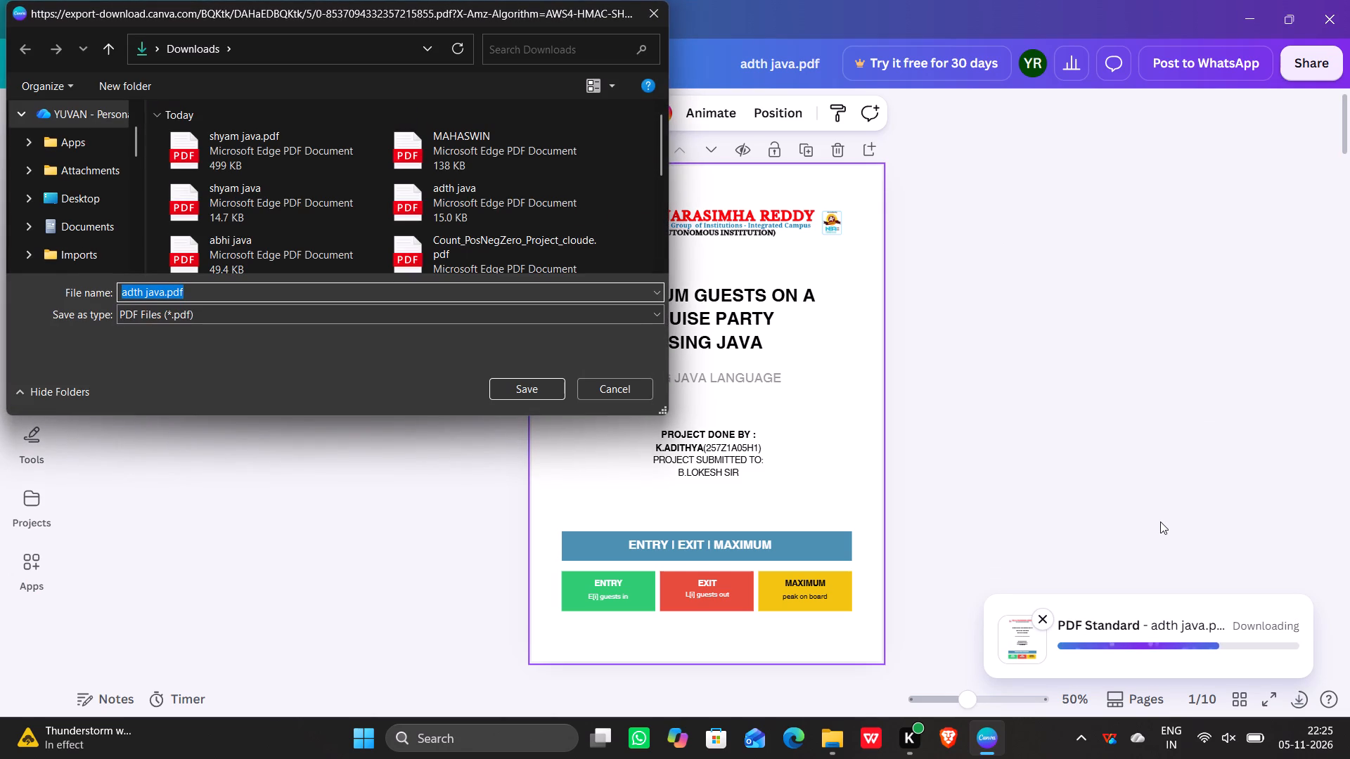
pyautogui.press('Return')
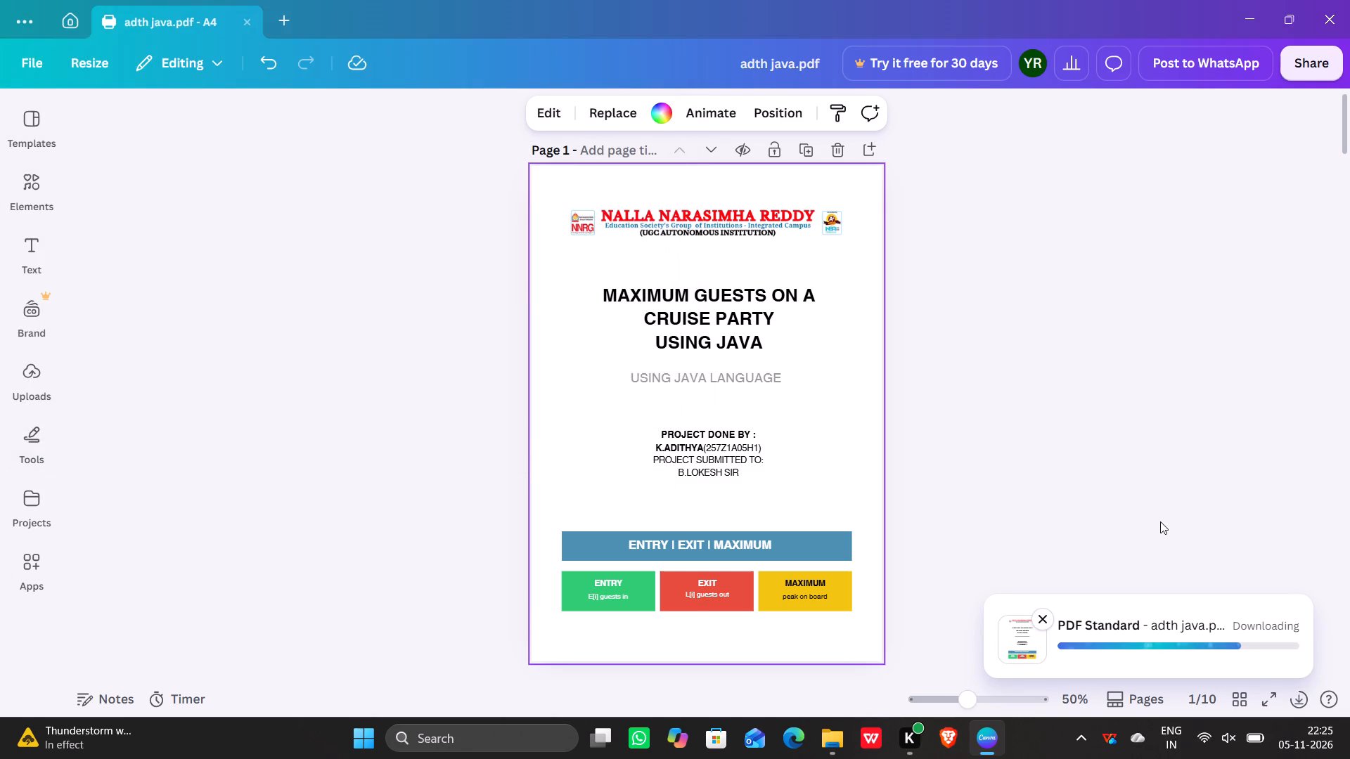
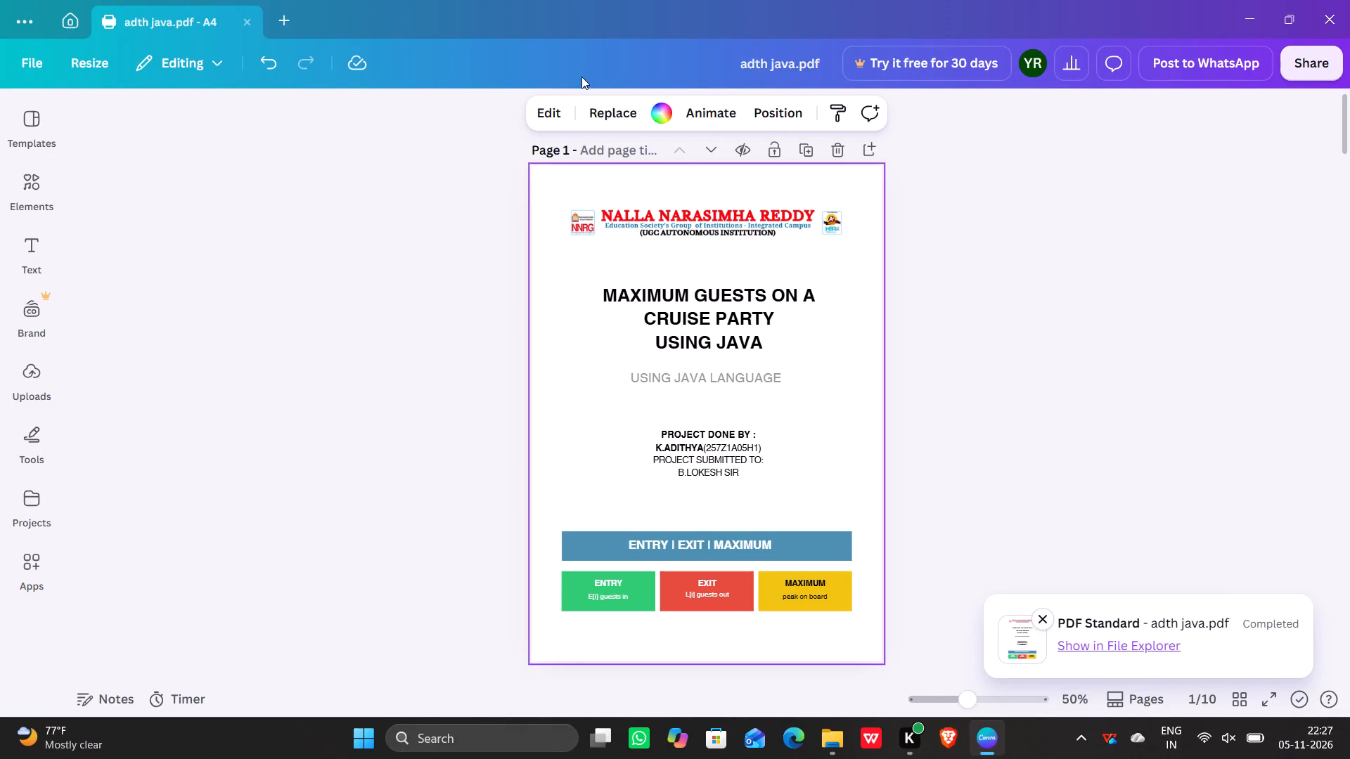
# Close the finished adth java.pdf design and return to the projects overview.
pyautogui.click(246, 15)
pyautogui.click(247, 18)
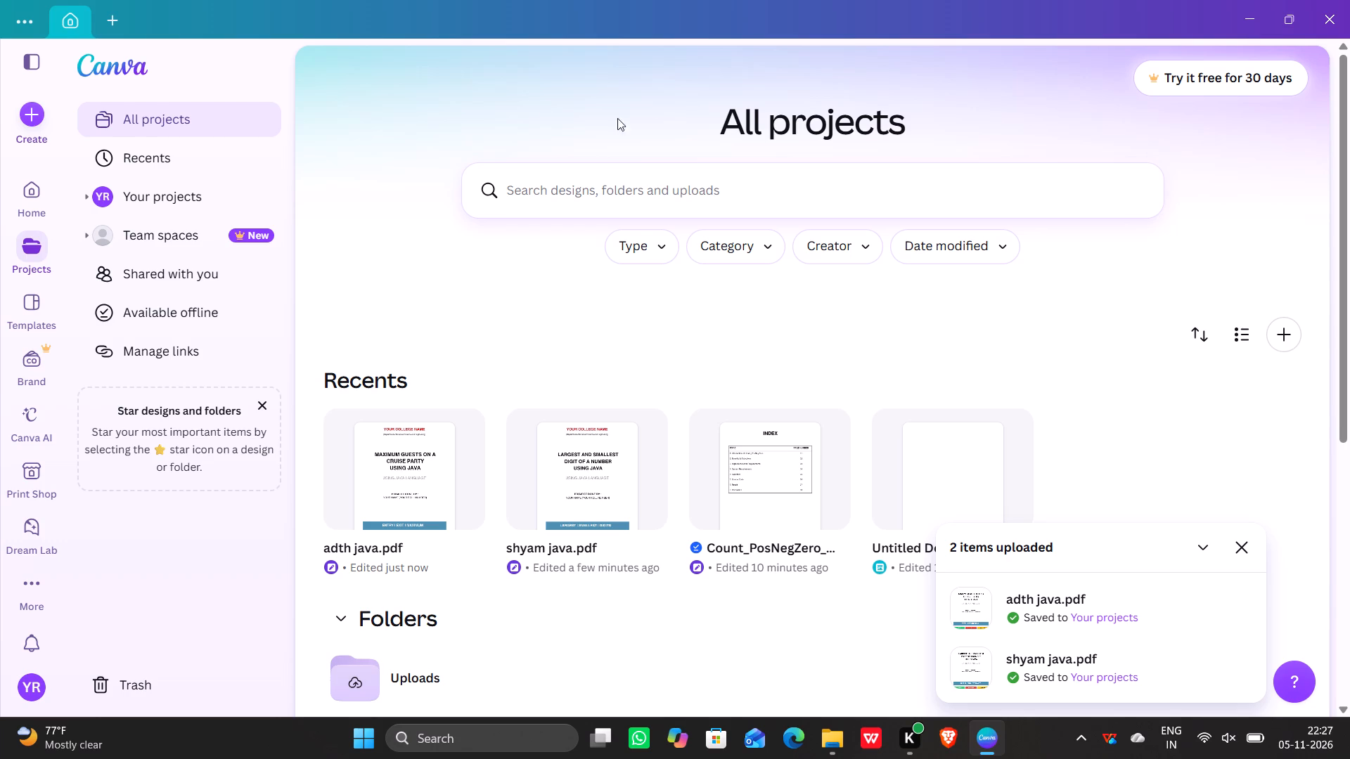
# Upload the abhi java PDF from the Downloads folder to the projects.
pyautogui.click(1289, 328)
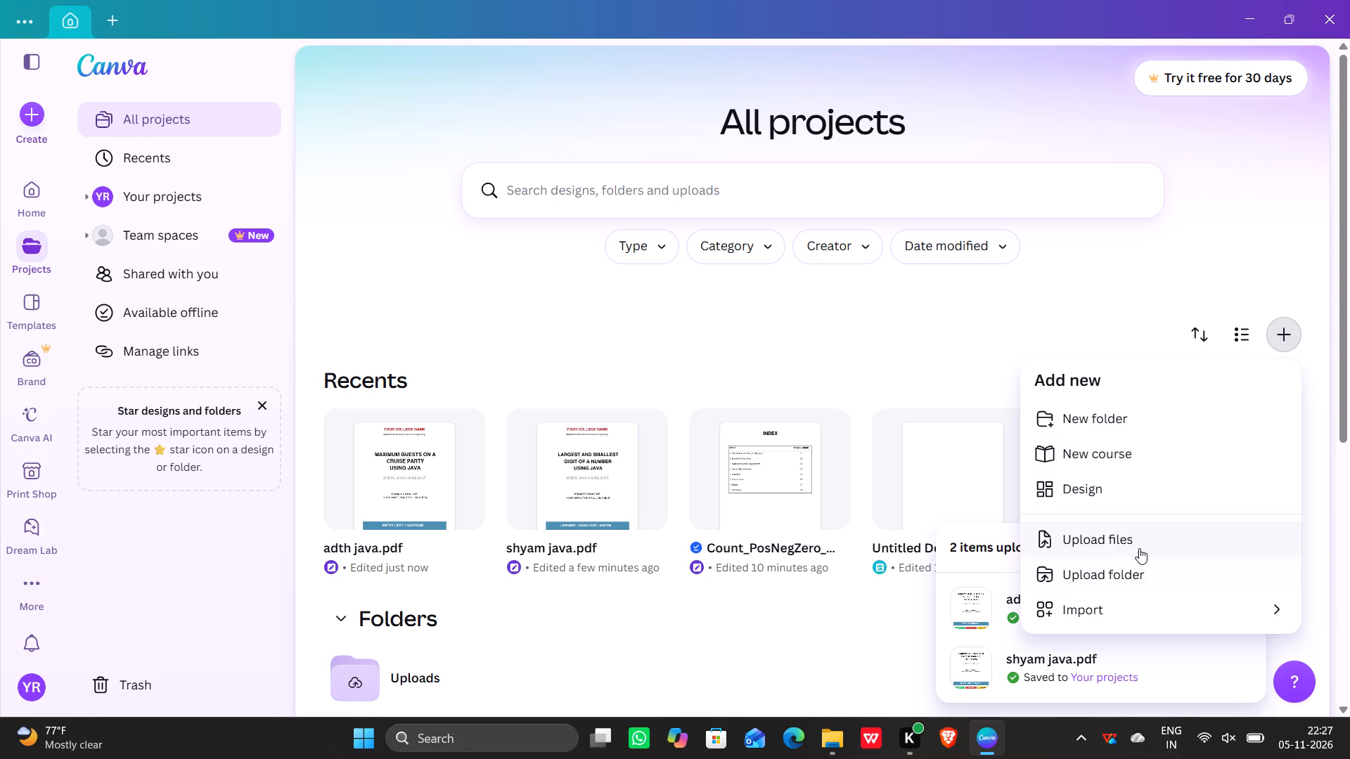
pyautogui.click(1140, 547)
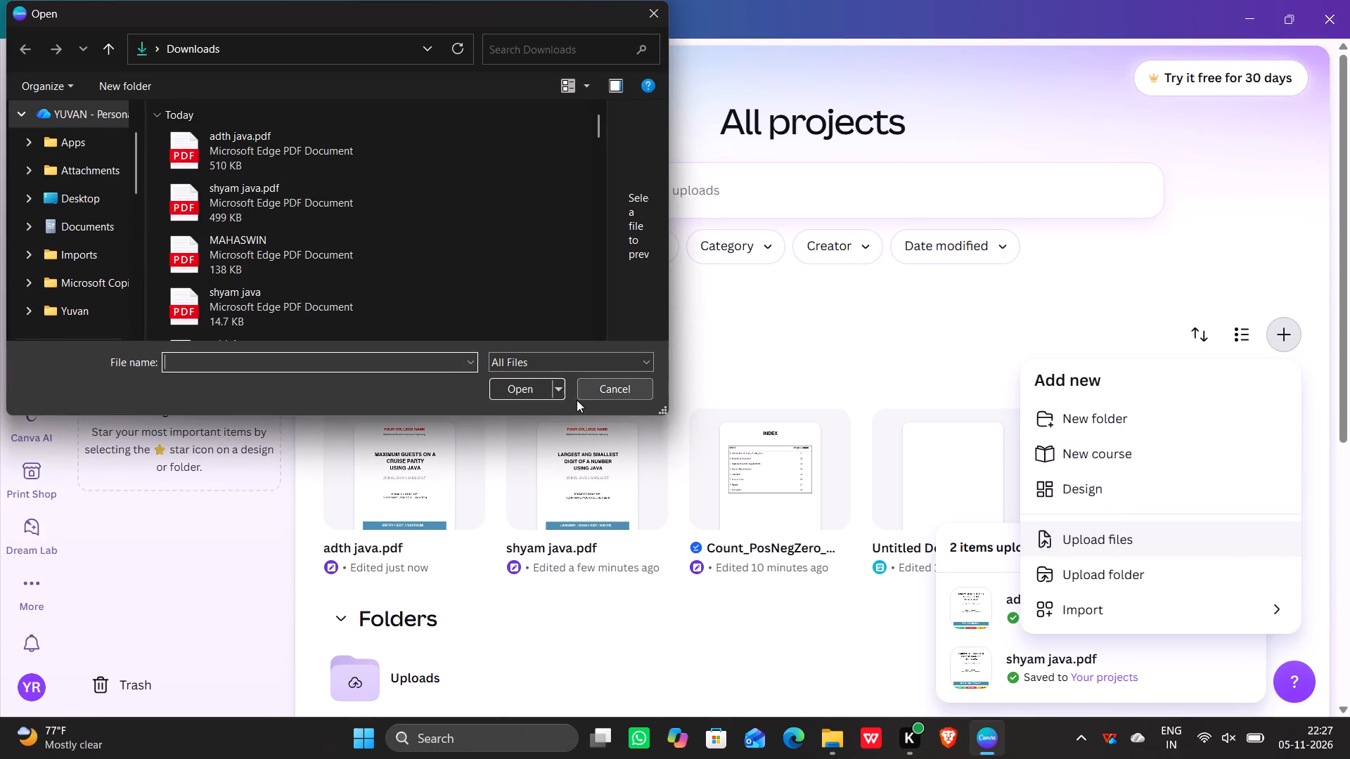
pyautogui.scroll(-1, 432, 304)
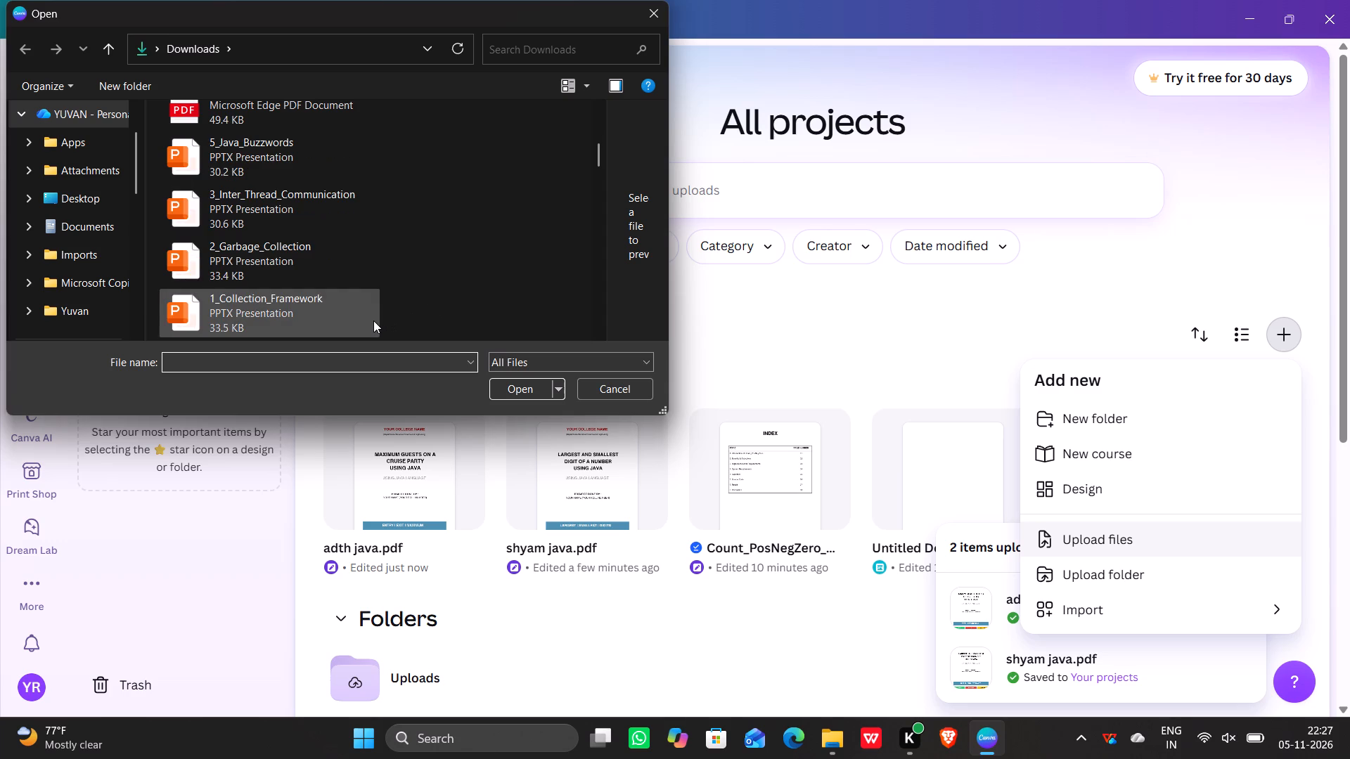
pyautogui.scroll(1, 373, 320)
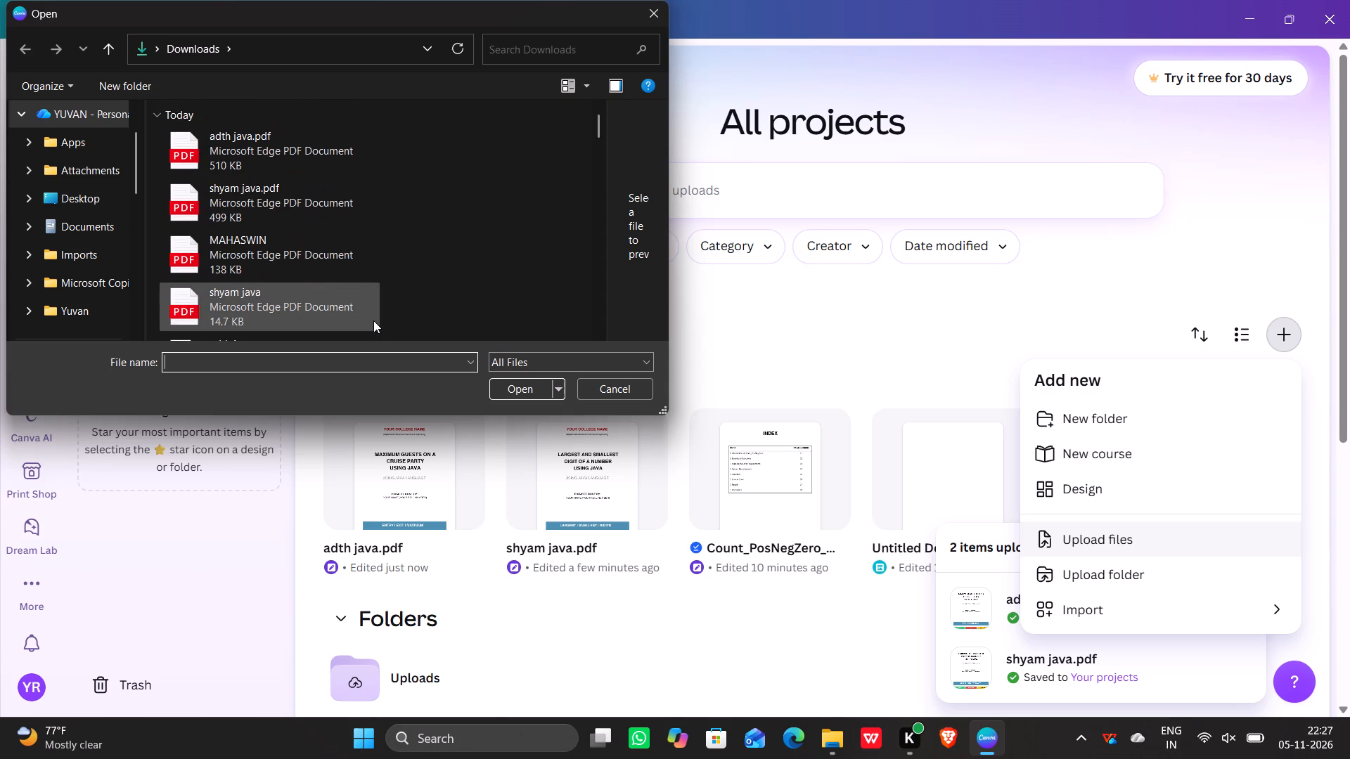
pyautogui.scroll(-3, 373, 320)
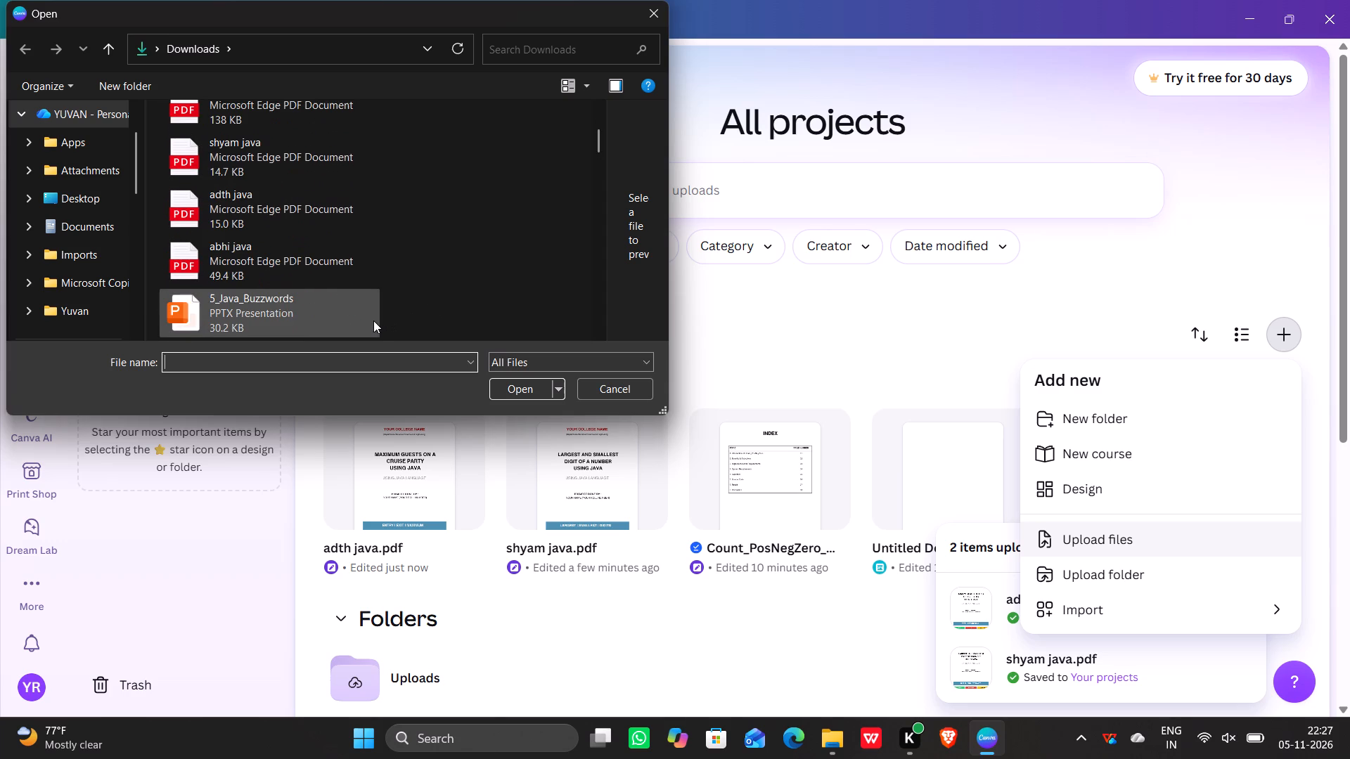
pyautogui.doubleClick(313, 268)
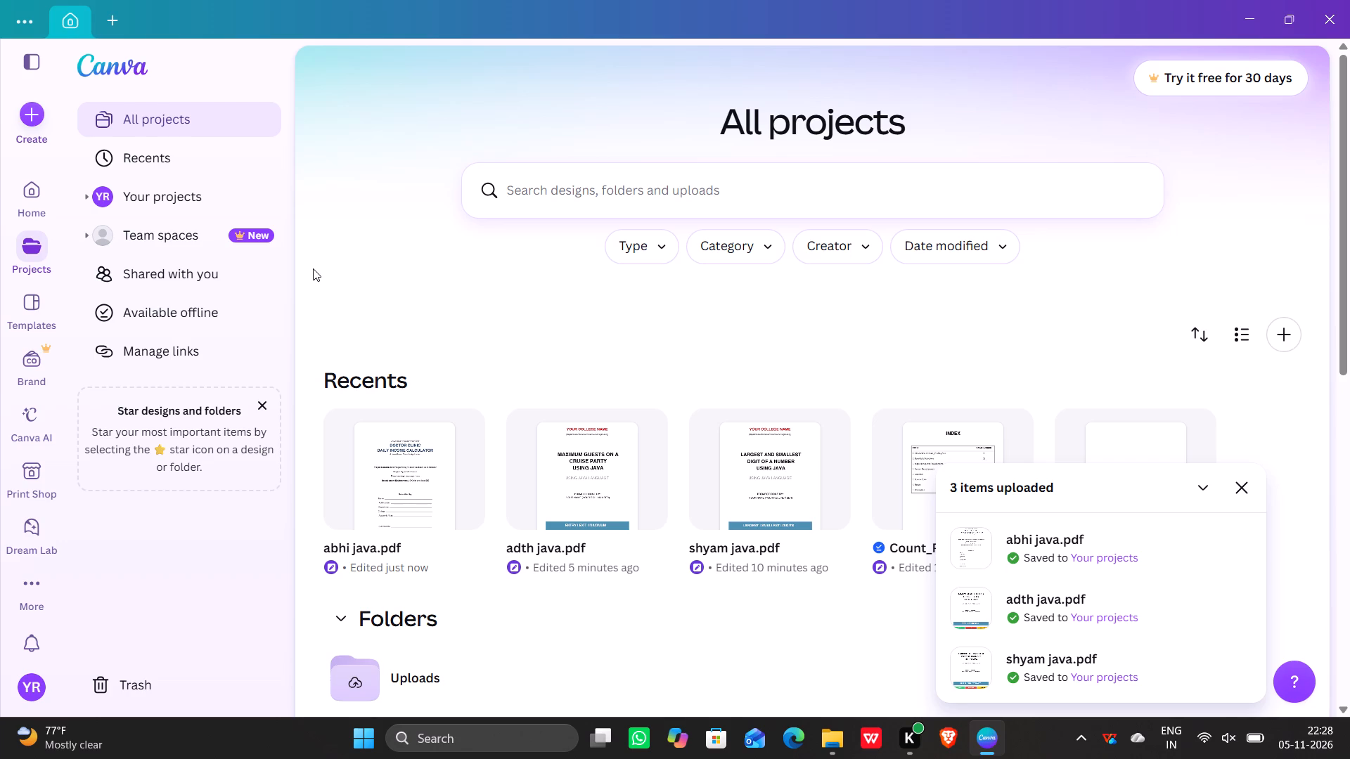
# Open the uploaded abhi java.pdf design at its cover page.
pyautogui.click(431, 505)
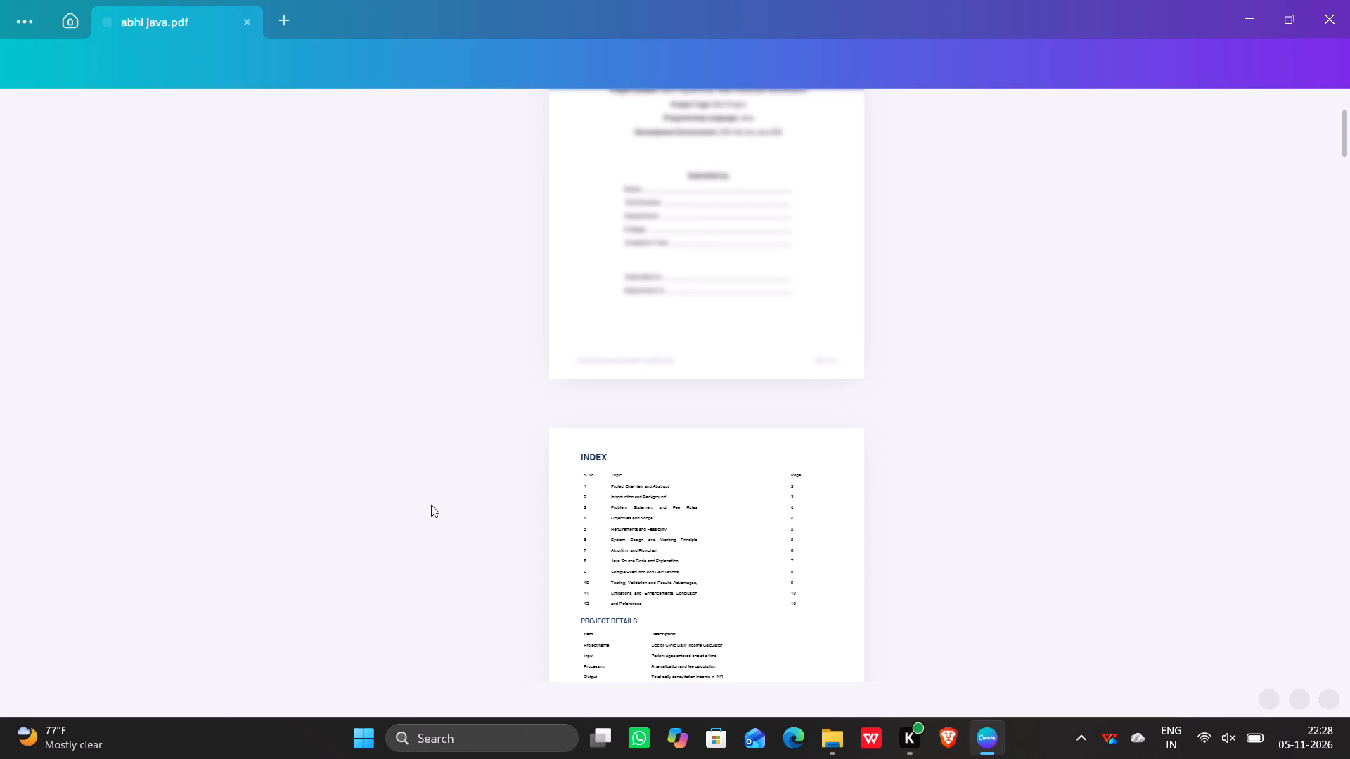
pyautogui.scroll(6, 846, 415)
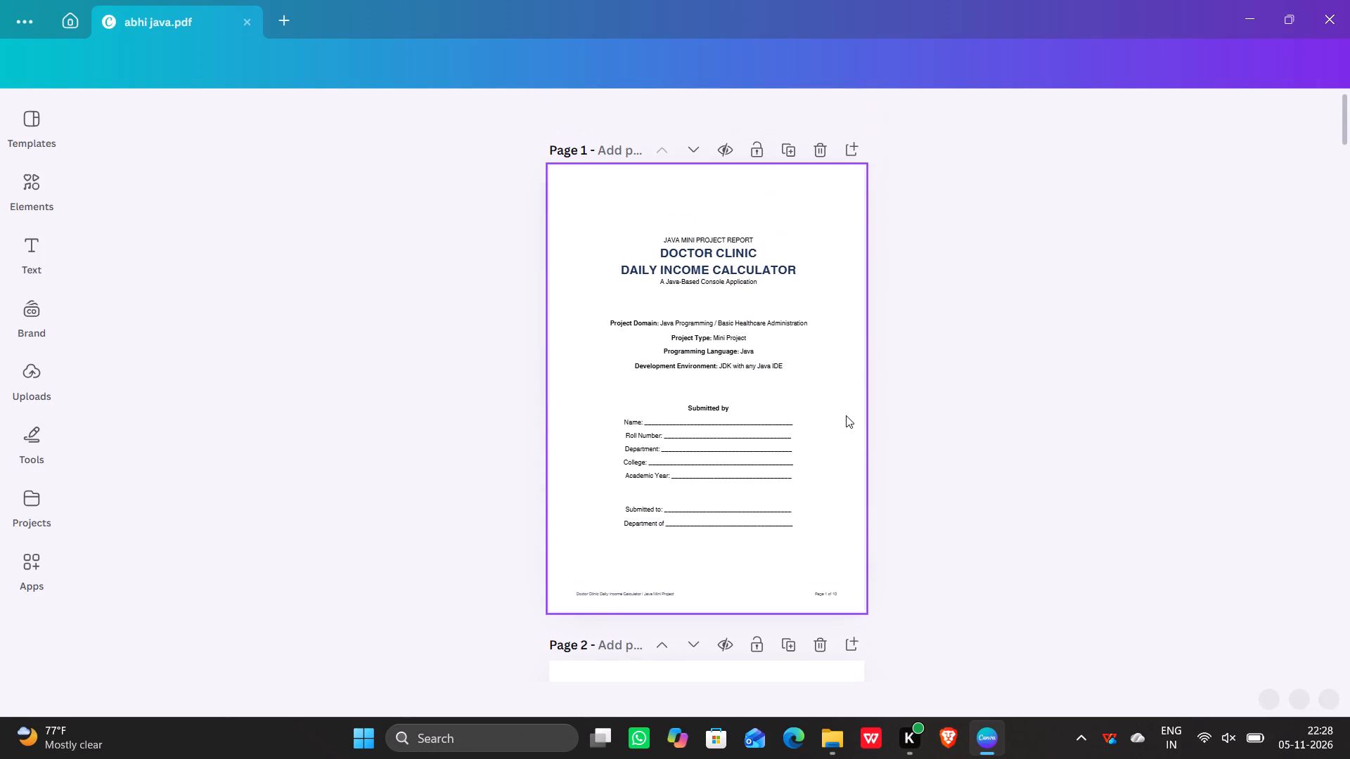
pyautogui.scroll(-2, 846, 415)
pyautogui.scroll(2, 846, 415)
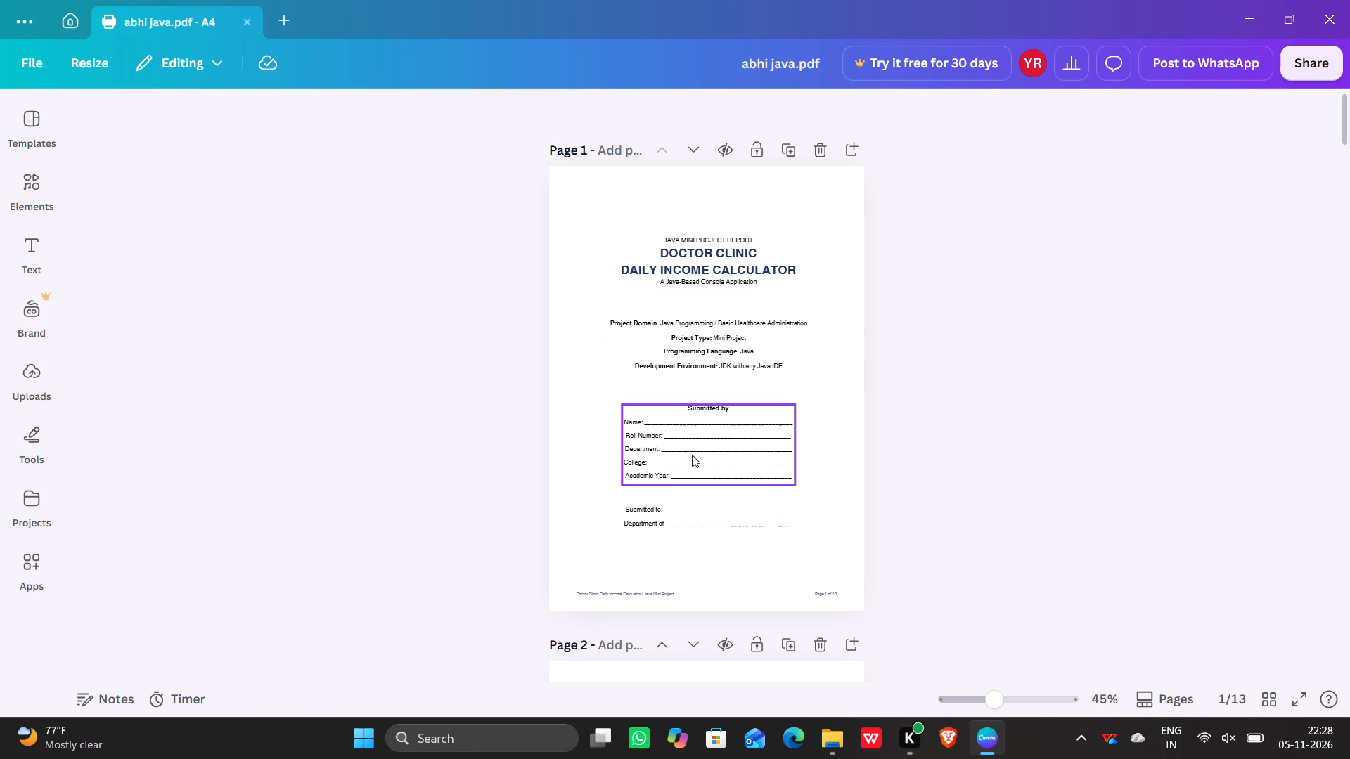
# Delete the text block with the Submitted to and Department of lines from the cover page.
pyautogui.doubleClick(692, 517)
pyautogui.click(692, 517)
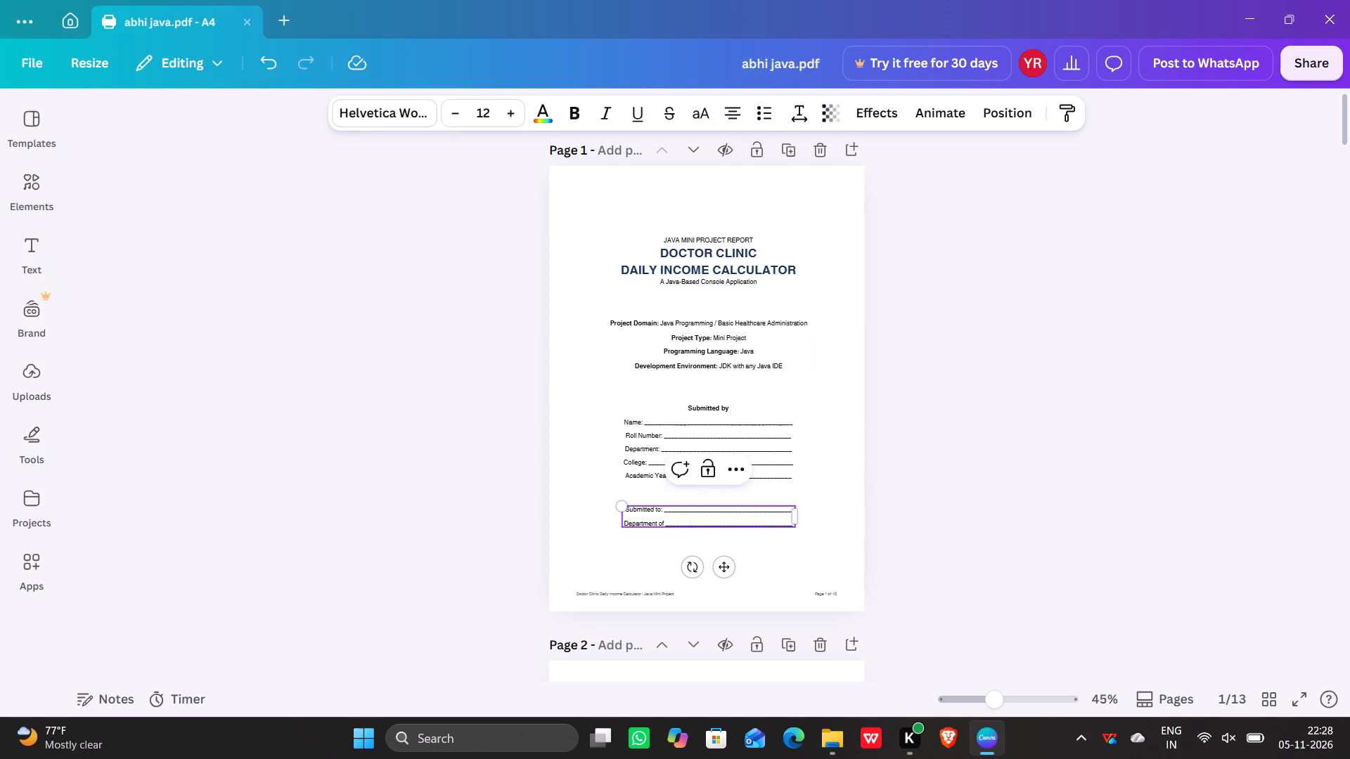
pyautogui.press('BackSpace')
pyautogui.click(751, 505)
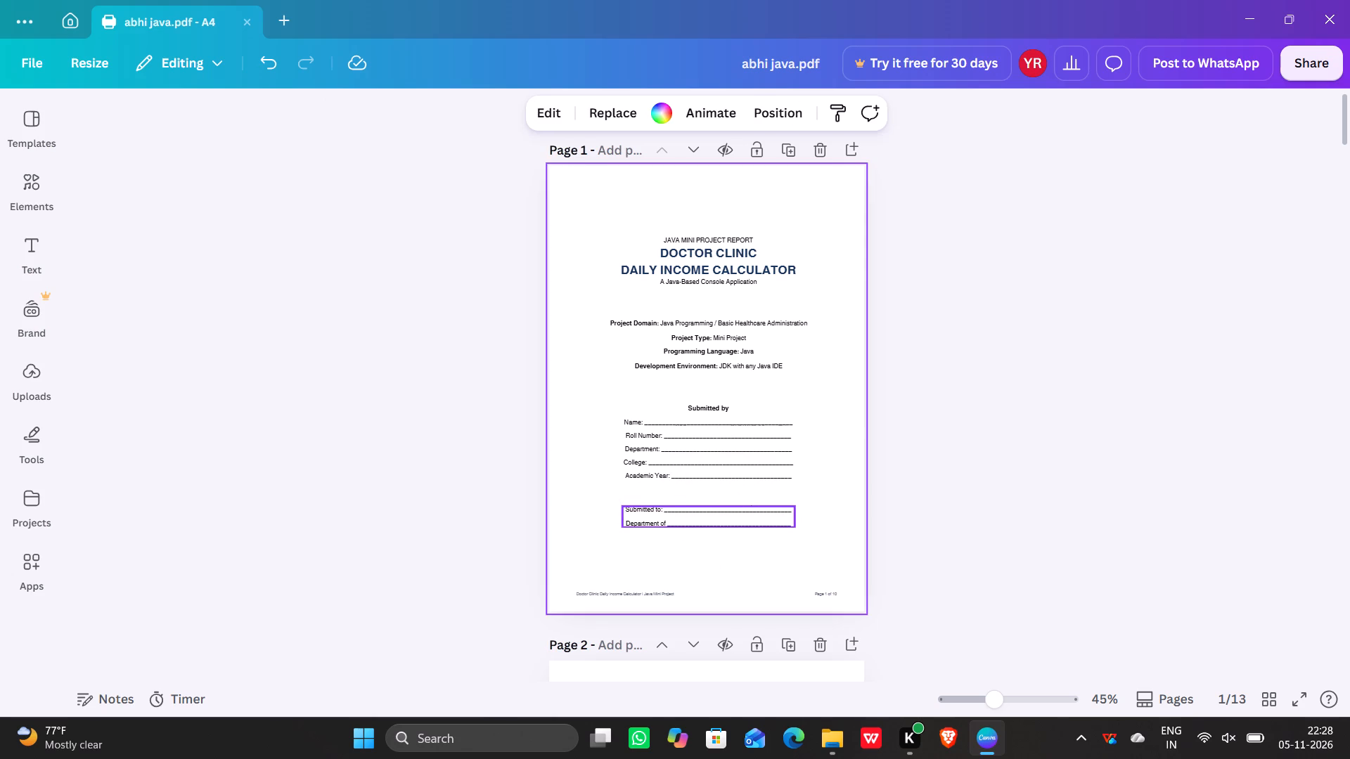
pyautogui.press('BackSpace')
pyautogui.click(733, 524)
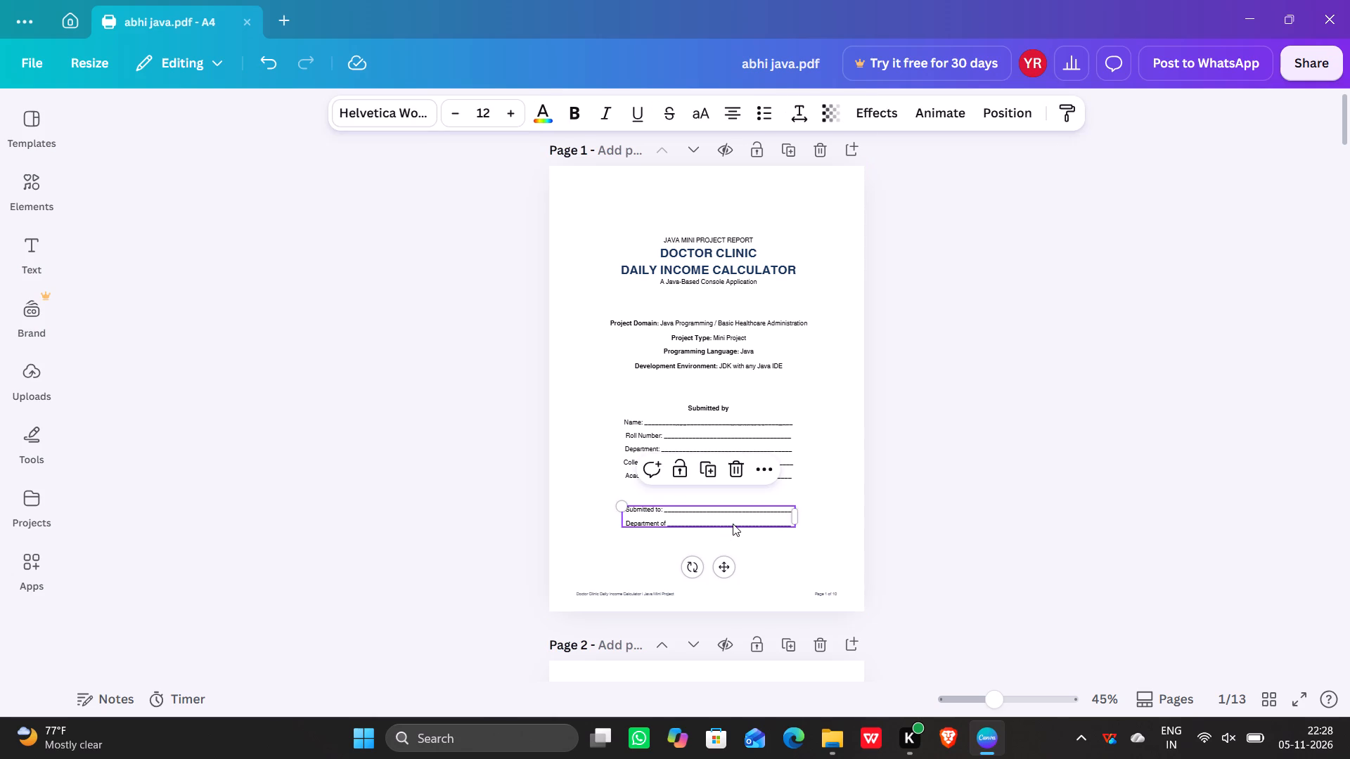
pyautogui.press('BackSpace')
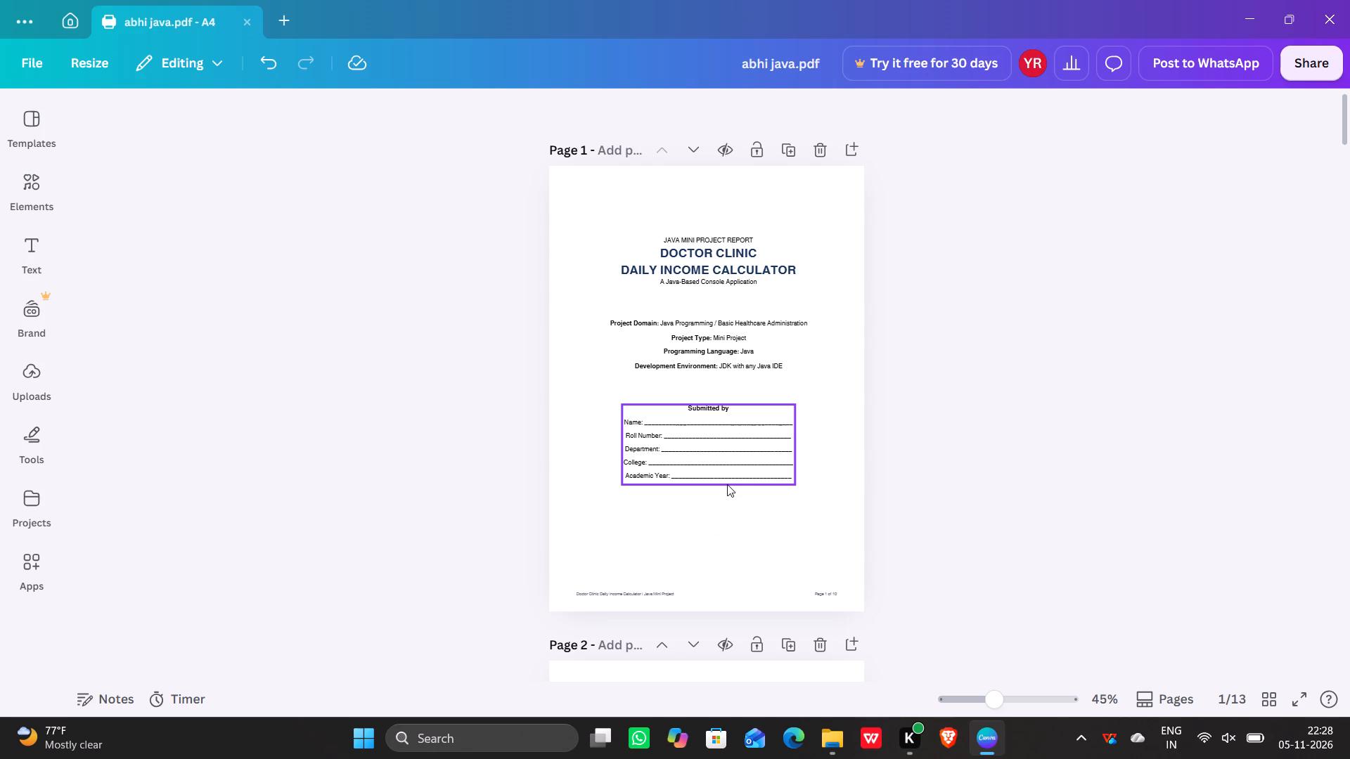
# Move the Submitted by, project information and title blocks slightly lower on the cover page, centring each horizontally.
pyautogui.moveTo(734, 450); pyautogui.dragTo(733, 467)
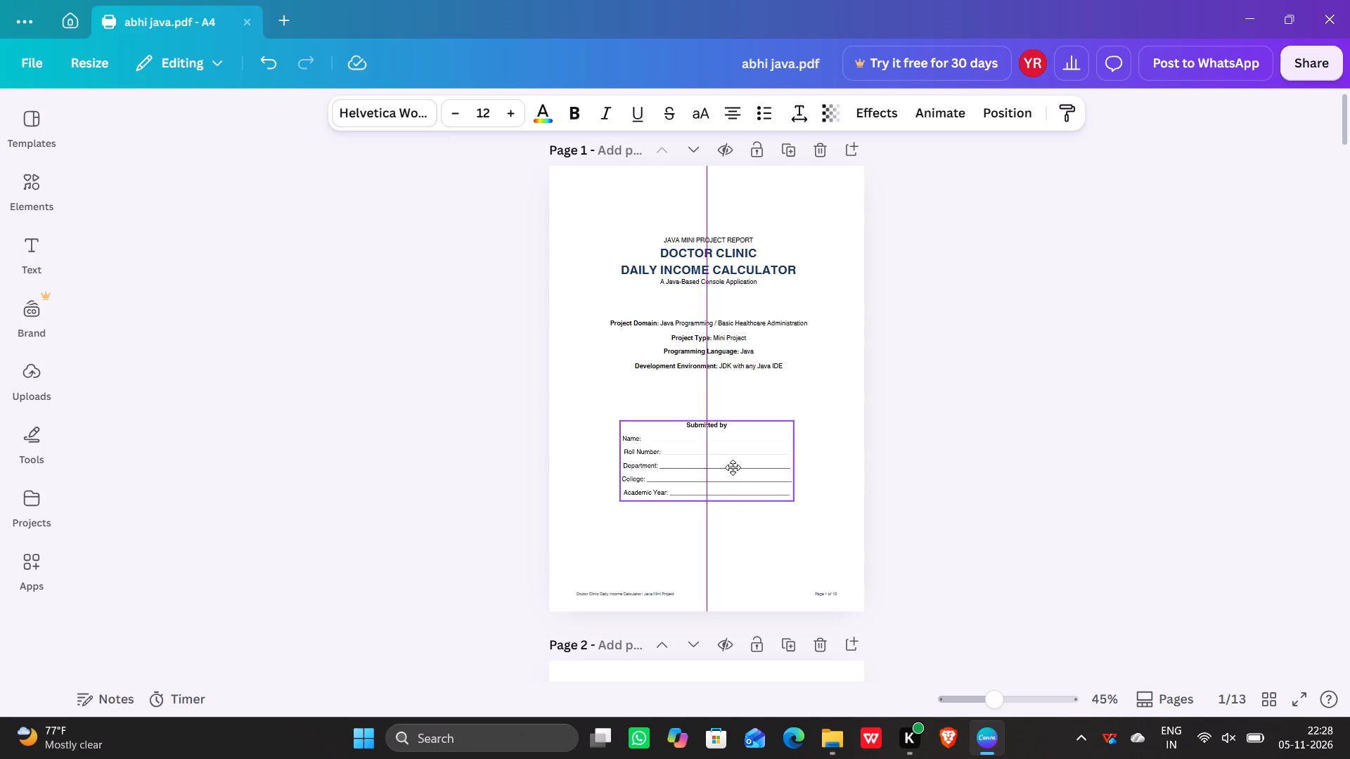
pyautogui.moveTo(733, 467); pyautogui.dragTo(733, 472)
pyautogui.click(726, 342)
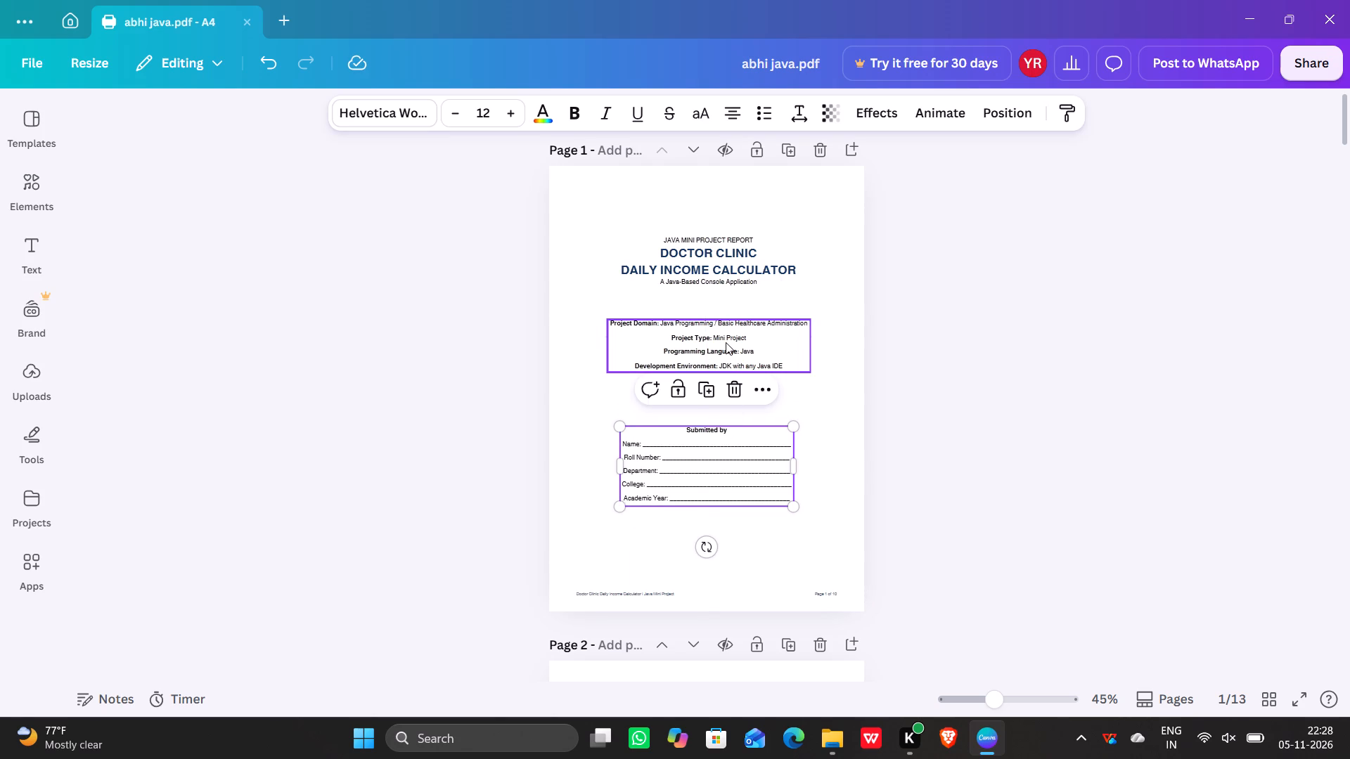
pyautogui.moveTo(726, 342); pyautogui.dragTo(725, 365)
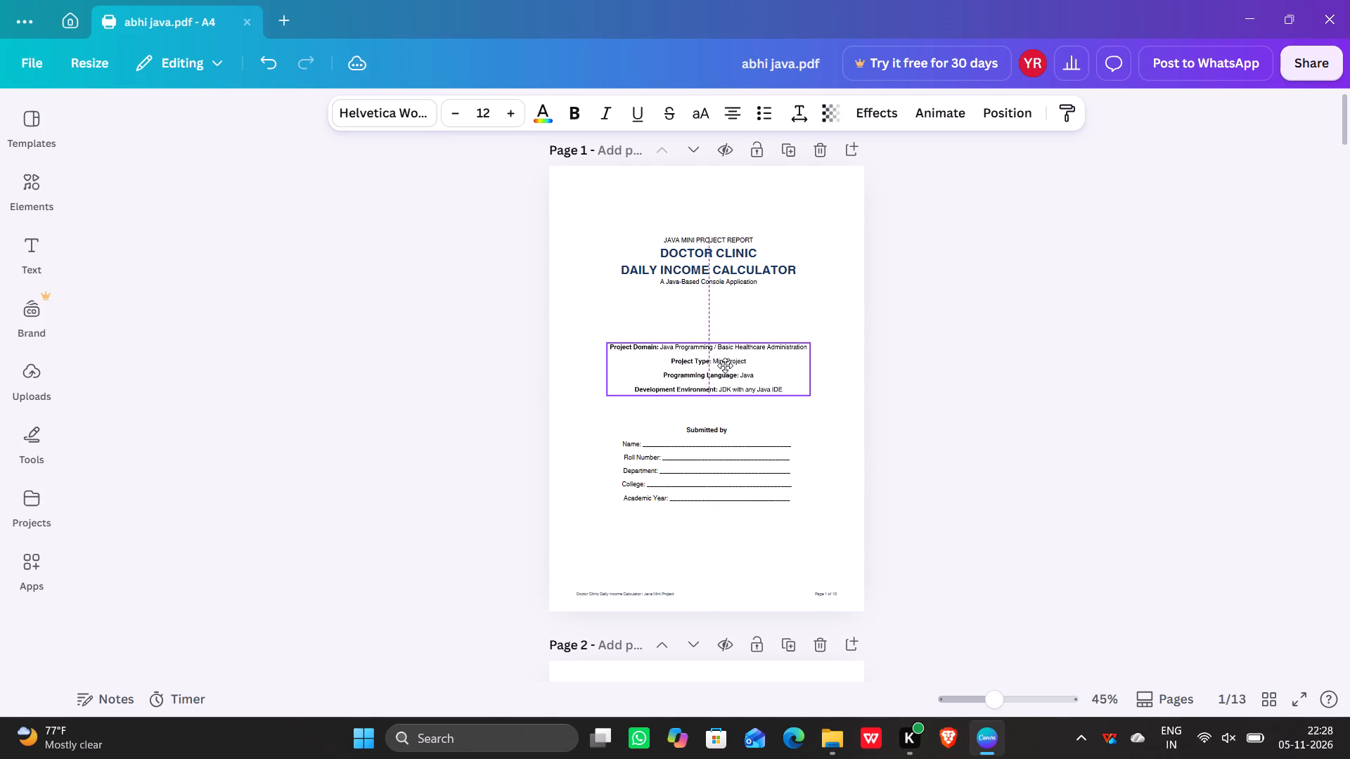
pyautogui.moveTo(725, 365); pyautogui.dragTo(719, 368)
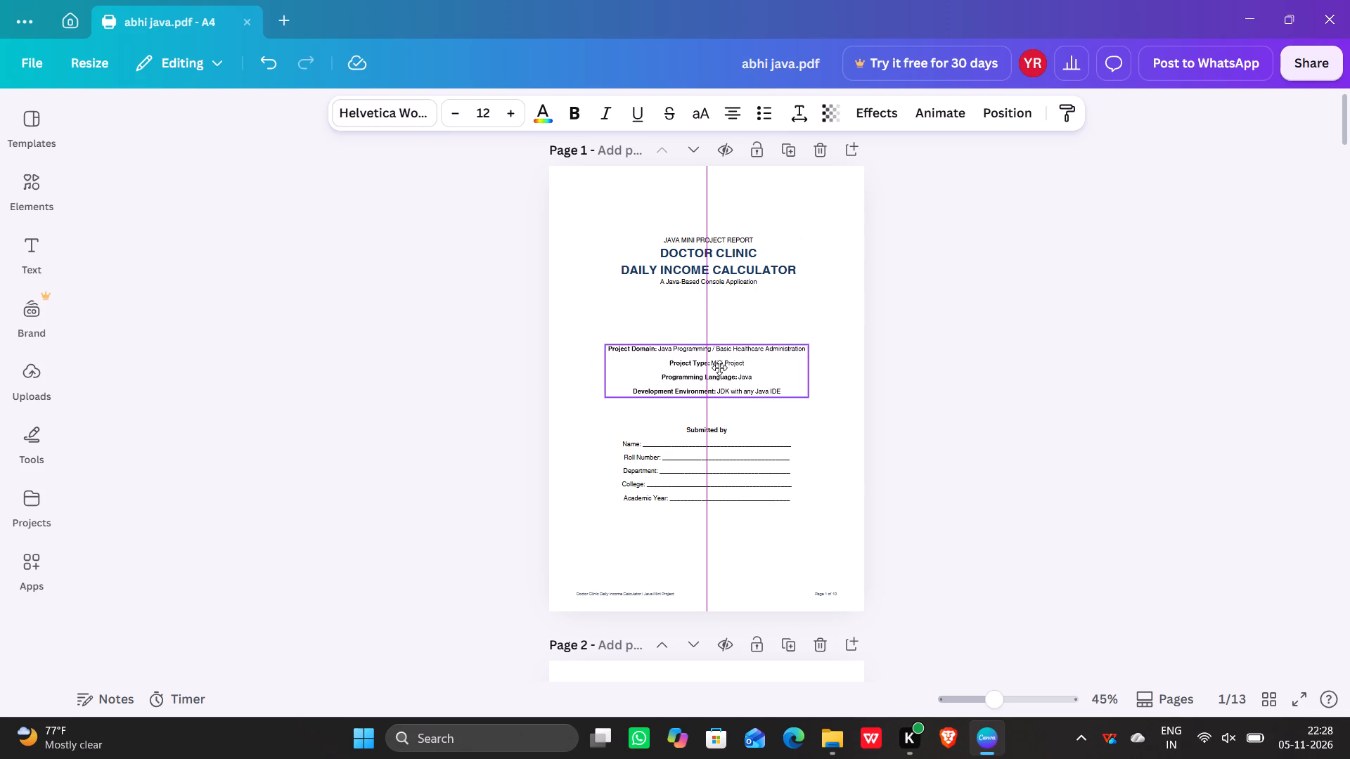
pyautogui.moveTo(719, 368); pyautogui.dragTo(721, 368)
pyautogui.click(708, 266)
pyautogui.moveTo(708, 266); pyautogui.dragTo(707, 287)
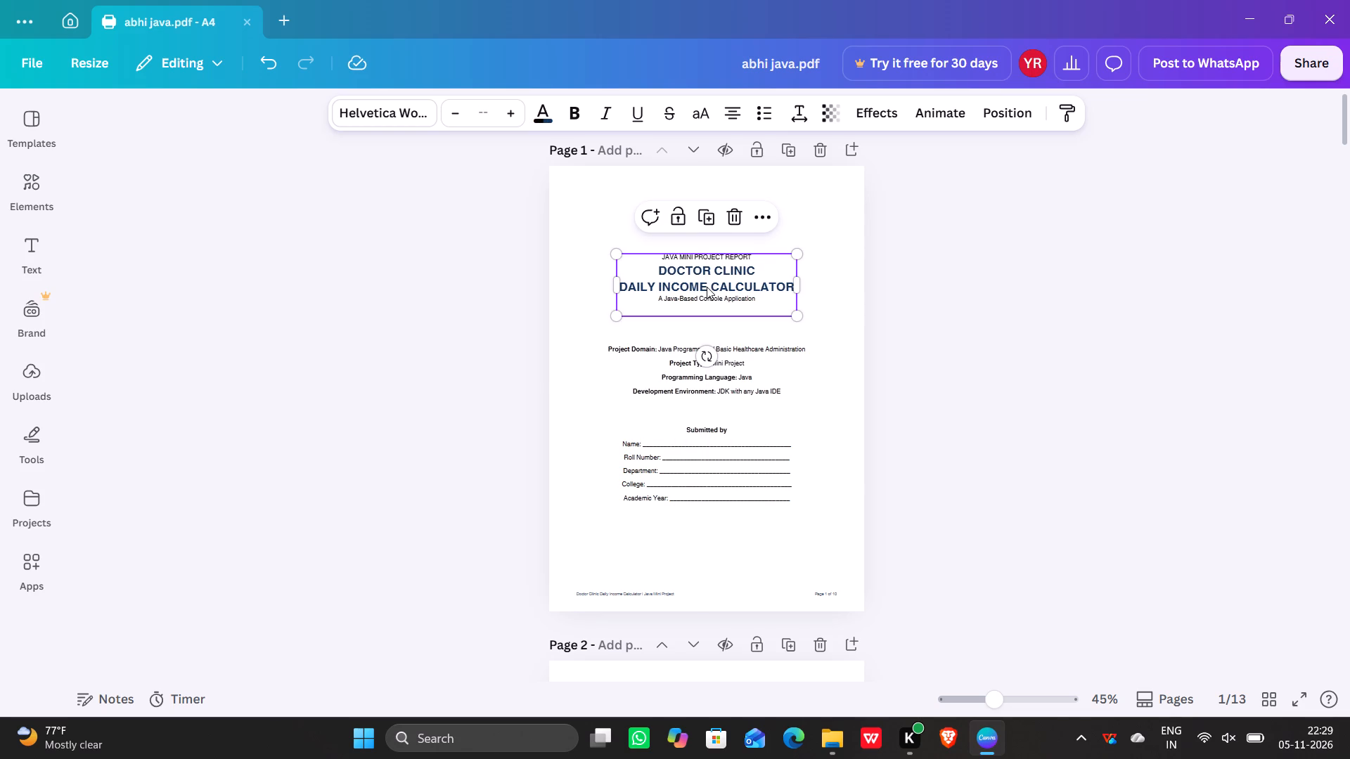
pyautogui.click(590, 432)
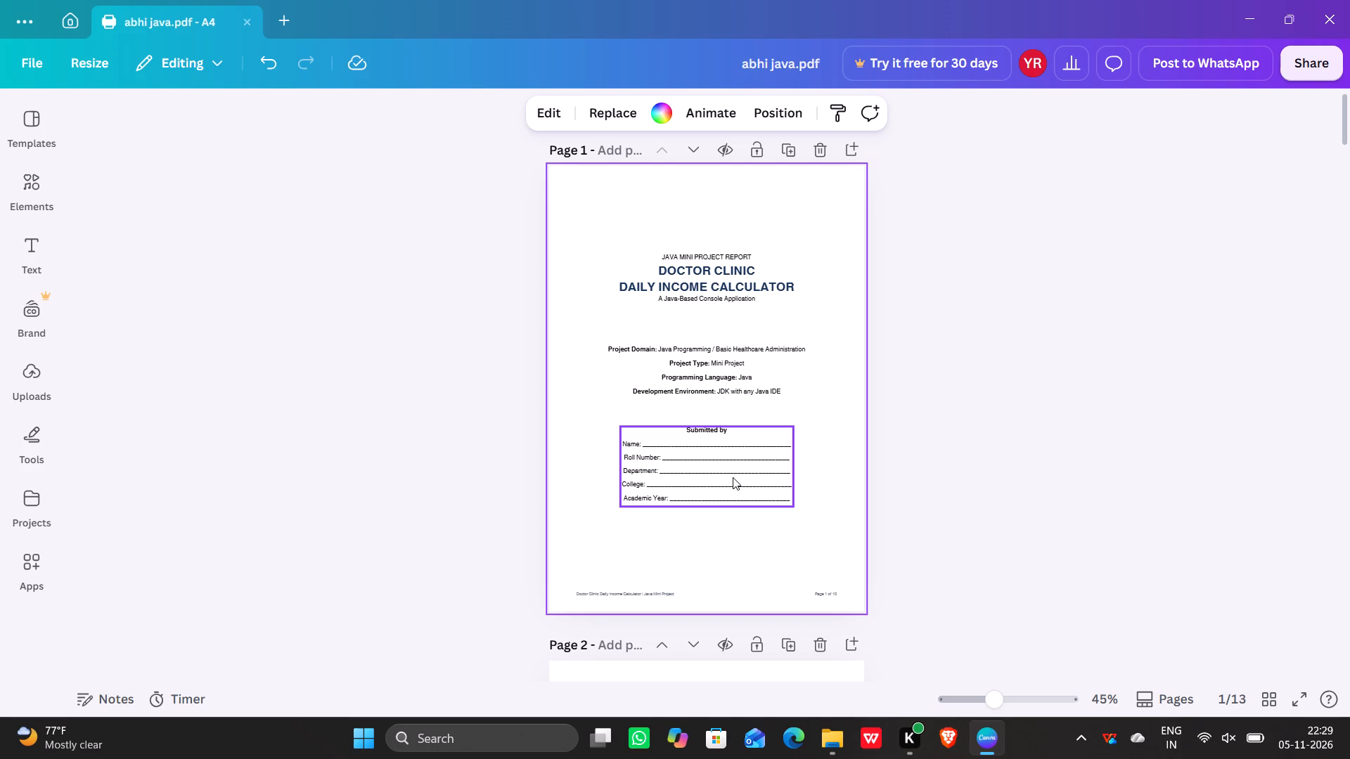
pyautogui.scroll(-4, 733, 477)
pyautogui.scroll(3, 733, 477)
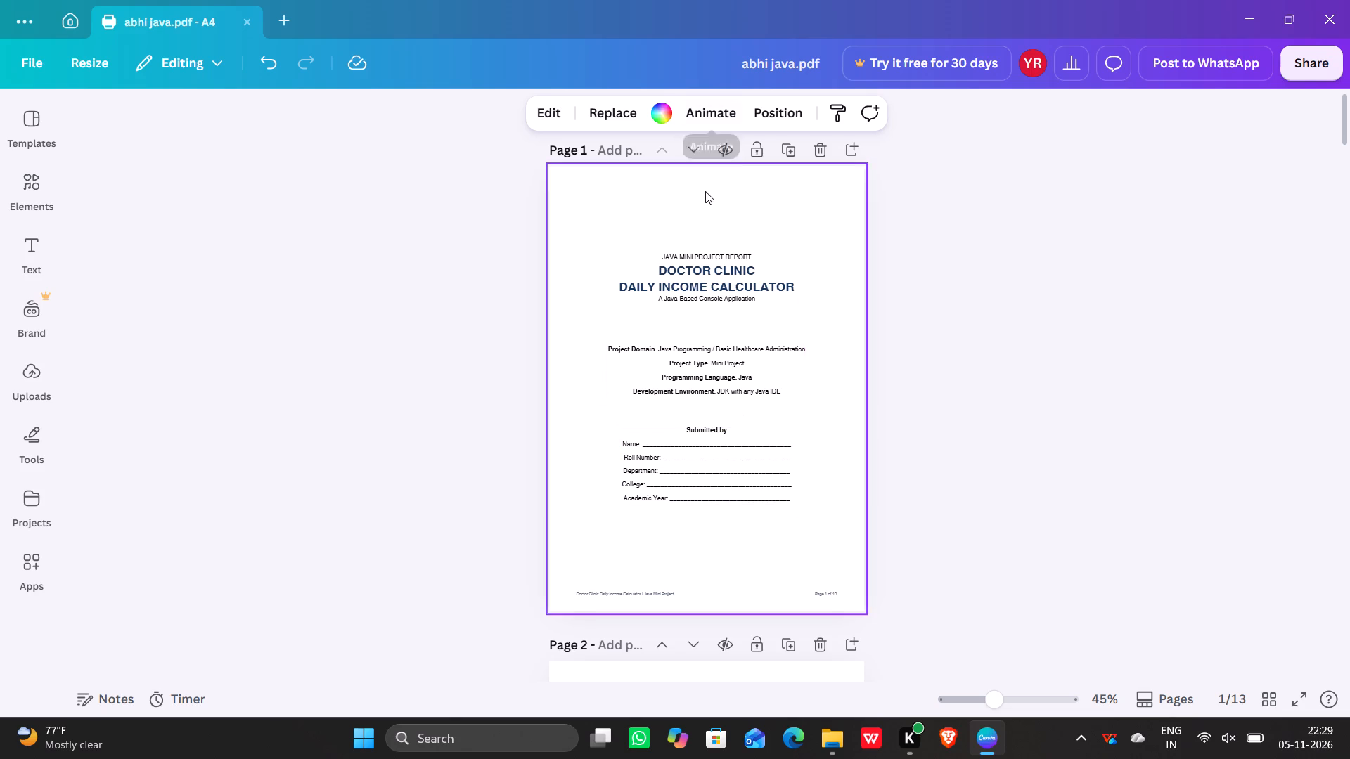
# Copy the NALLA NARASIMHA REDDY college header image from the Screenshots folder and paste it onto the Canva cover page.
pyautogui.click(836, 744)
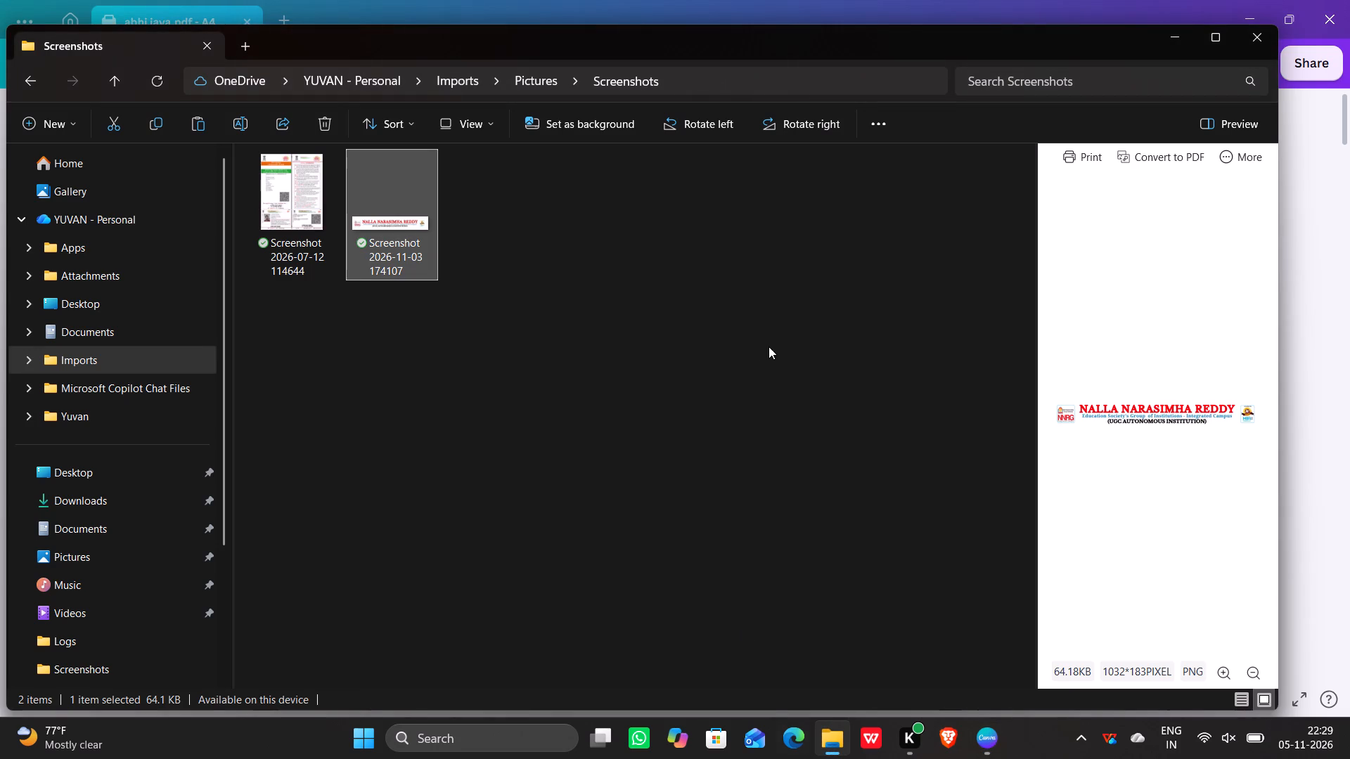
pyautogui.rightClick(390, 217)
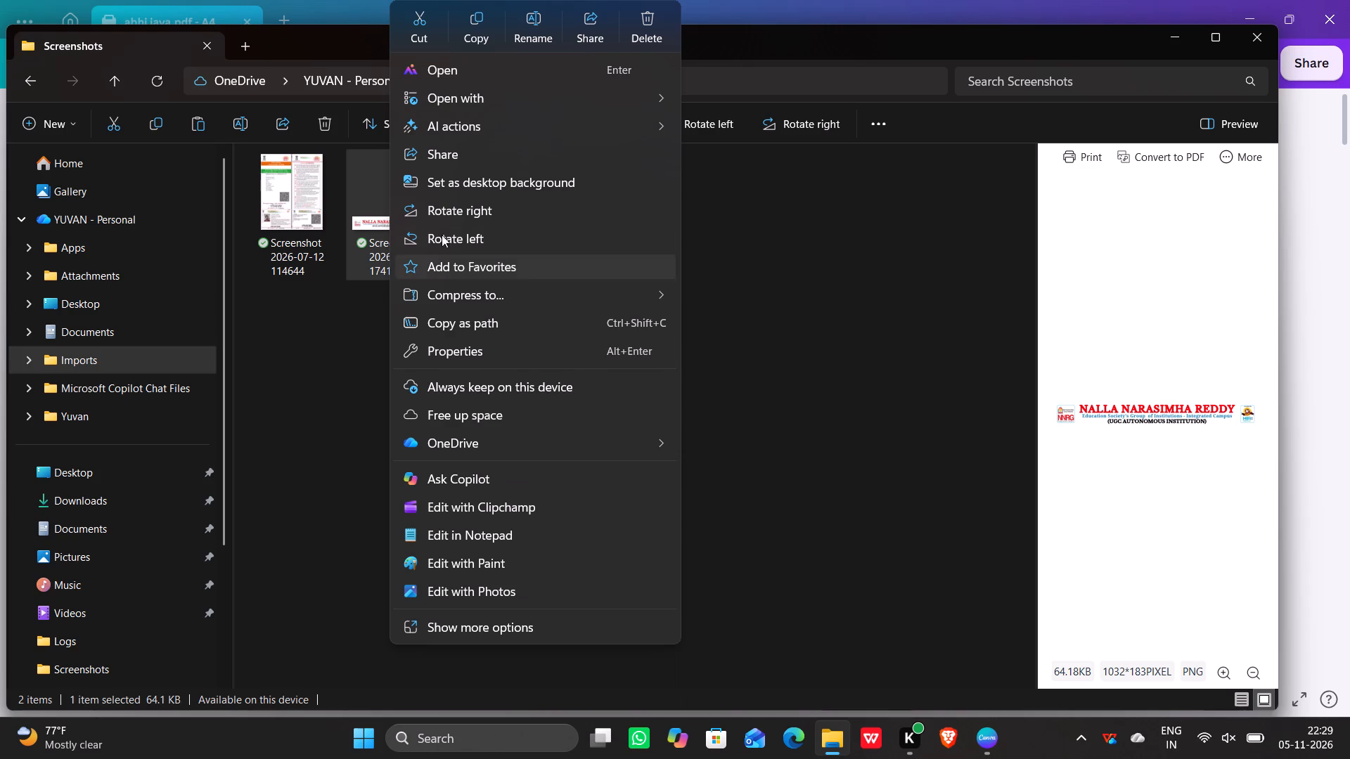
pyautogui.click(467, 36)
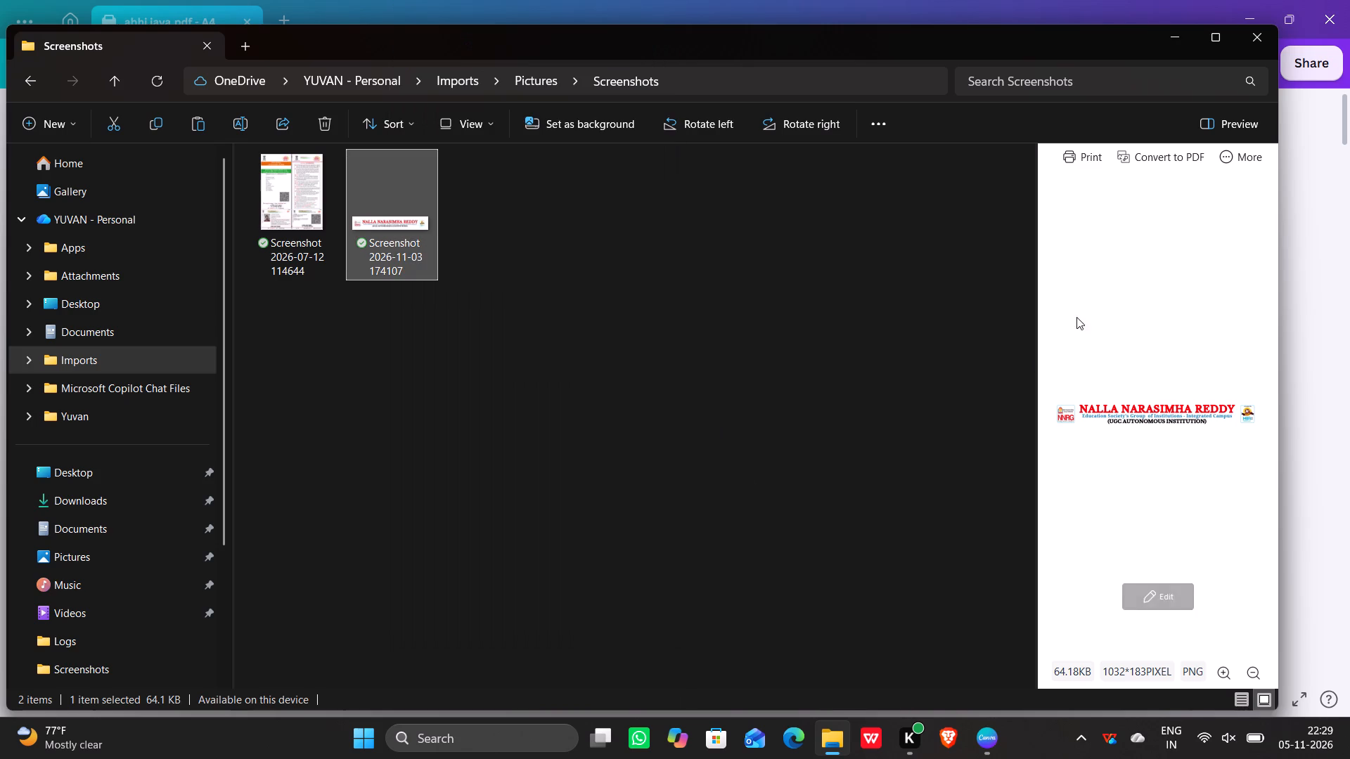
pyautogui.click(1258, 41)
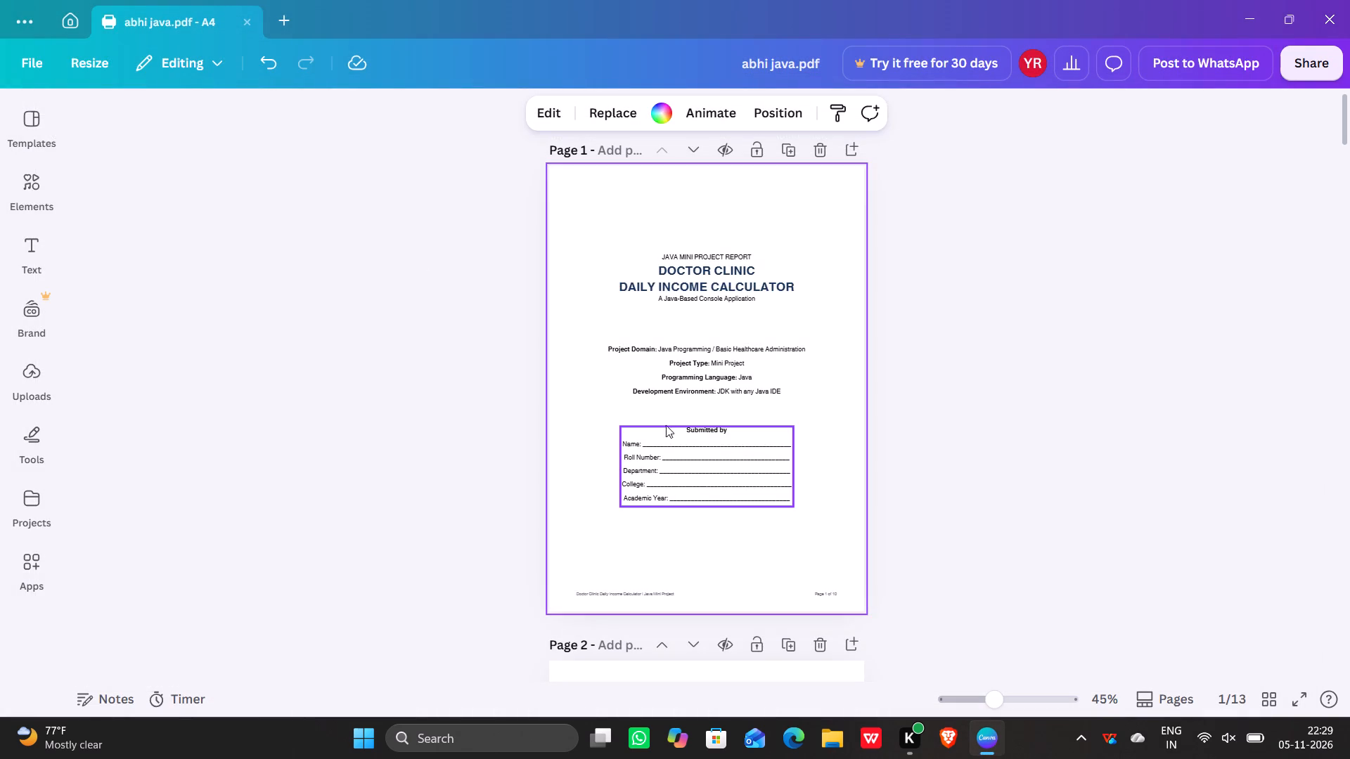
pyautogui.rightClick(701, 246)
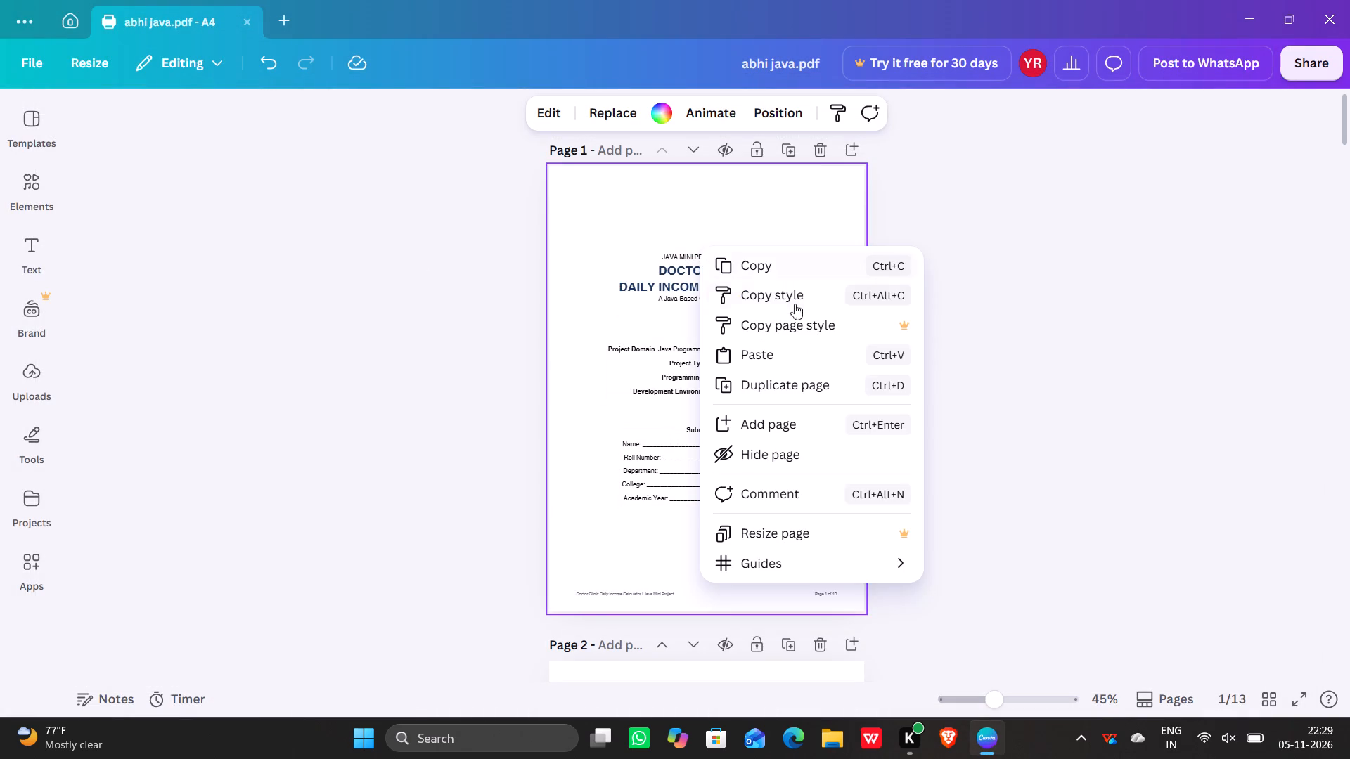
pyautogui.click(805, 356)
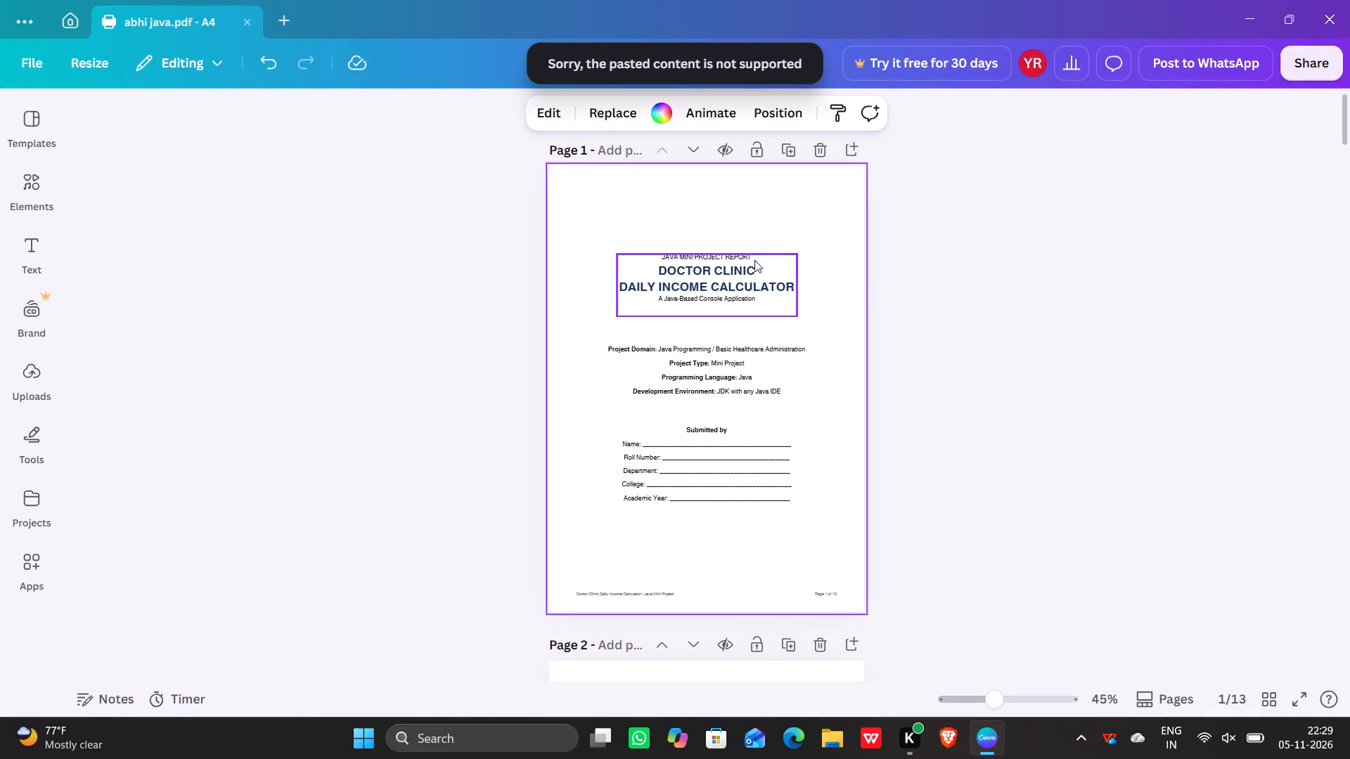
pyautogui.hotkey('ctrl', 'v')
pyautogui.hotkey('ctrl', 'space')
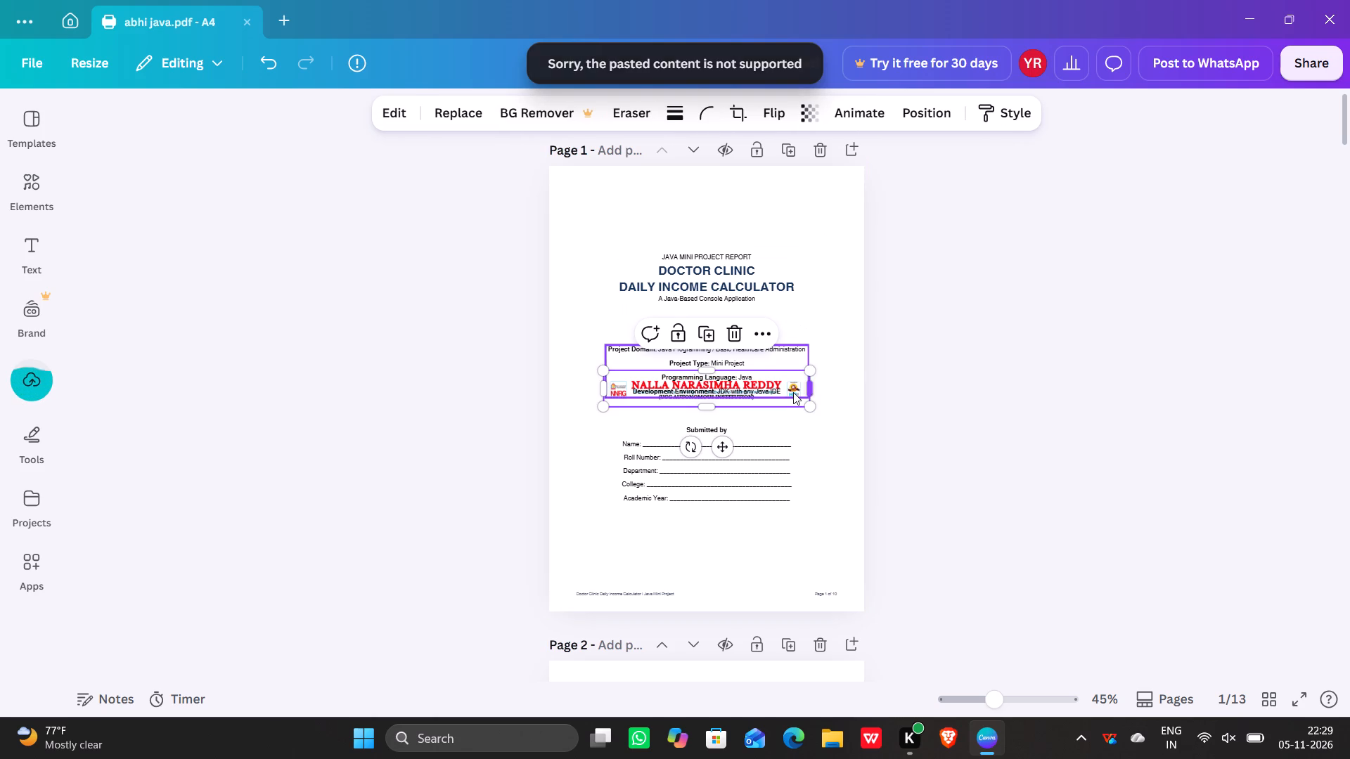
# Move the pasted college header image above the "JAVA MINI PROJECT REPORT" title at the top of the cover page.
pyautogui.click(793, 392)
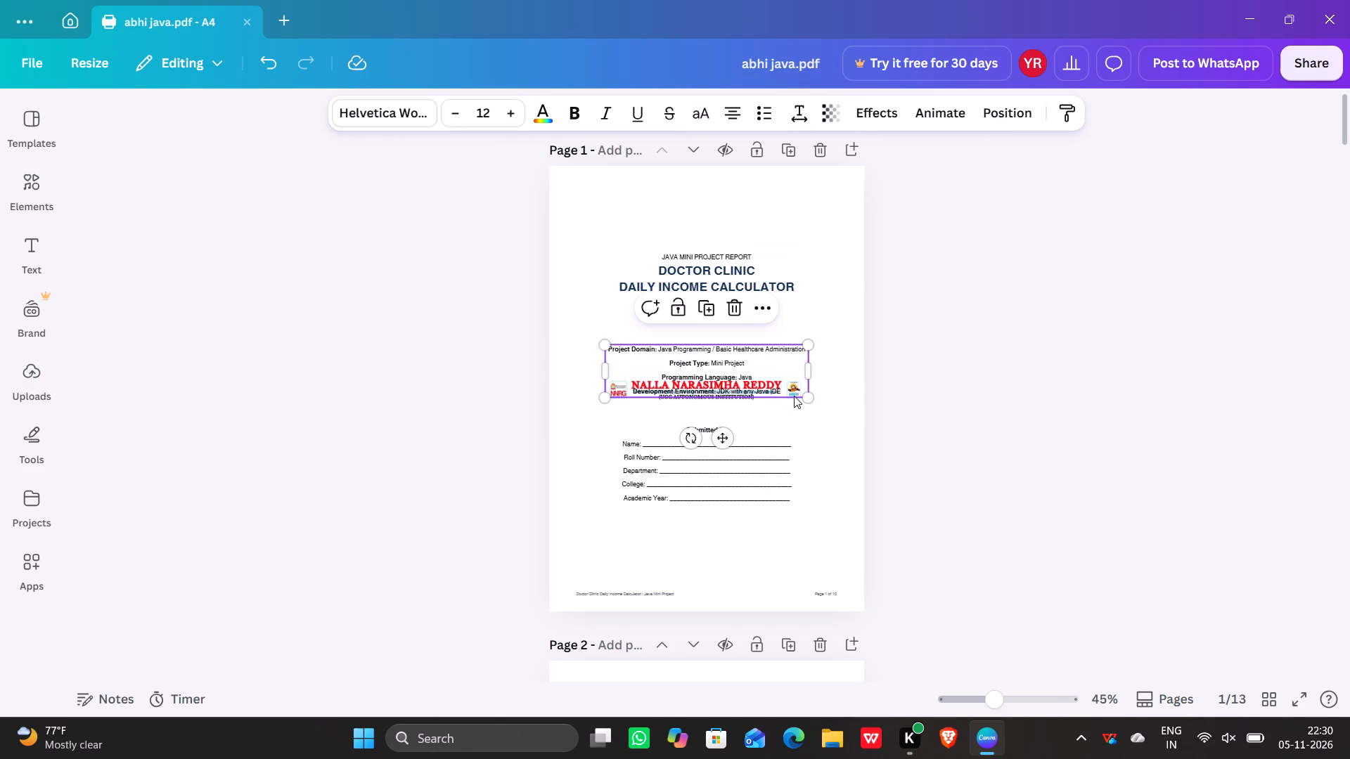
pyautogui.click(793, 407)
pyautogui.moveTo(794, 401); pyautogui.dragTo(790, 223)
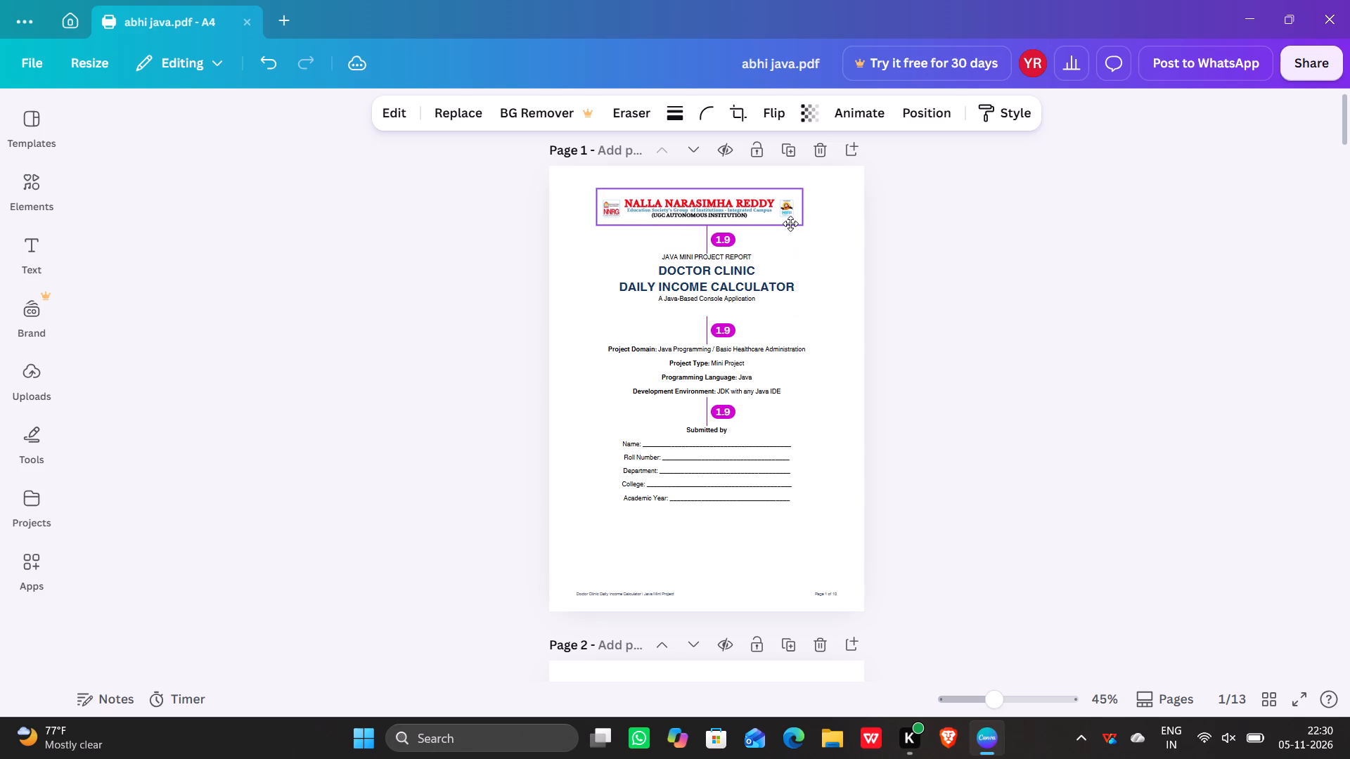
pyautogui.moveTo(790, 223); pyautogui.dragTo(792, 229)
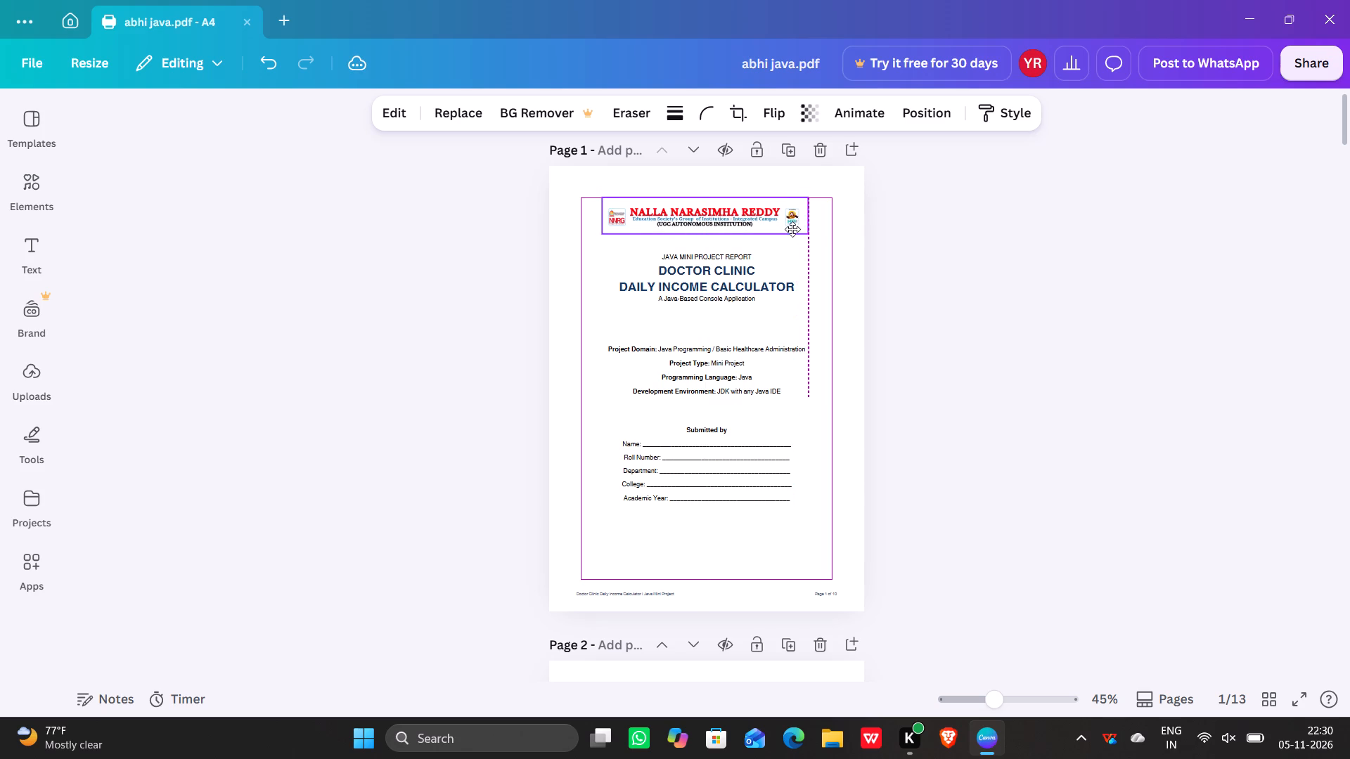
pyautogui.moveTo(792, 229); pyautogui.dragTo(790, 228)
# Enlarge the college header image to about 18.4 wide by 3.2 high, extending its top edge and both sides.
pyautogui.moveTo(702, 197); pyautogui.dragTo(703, 186)
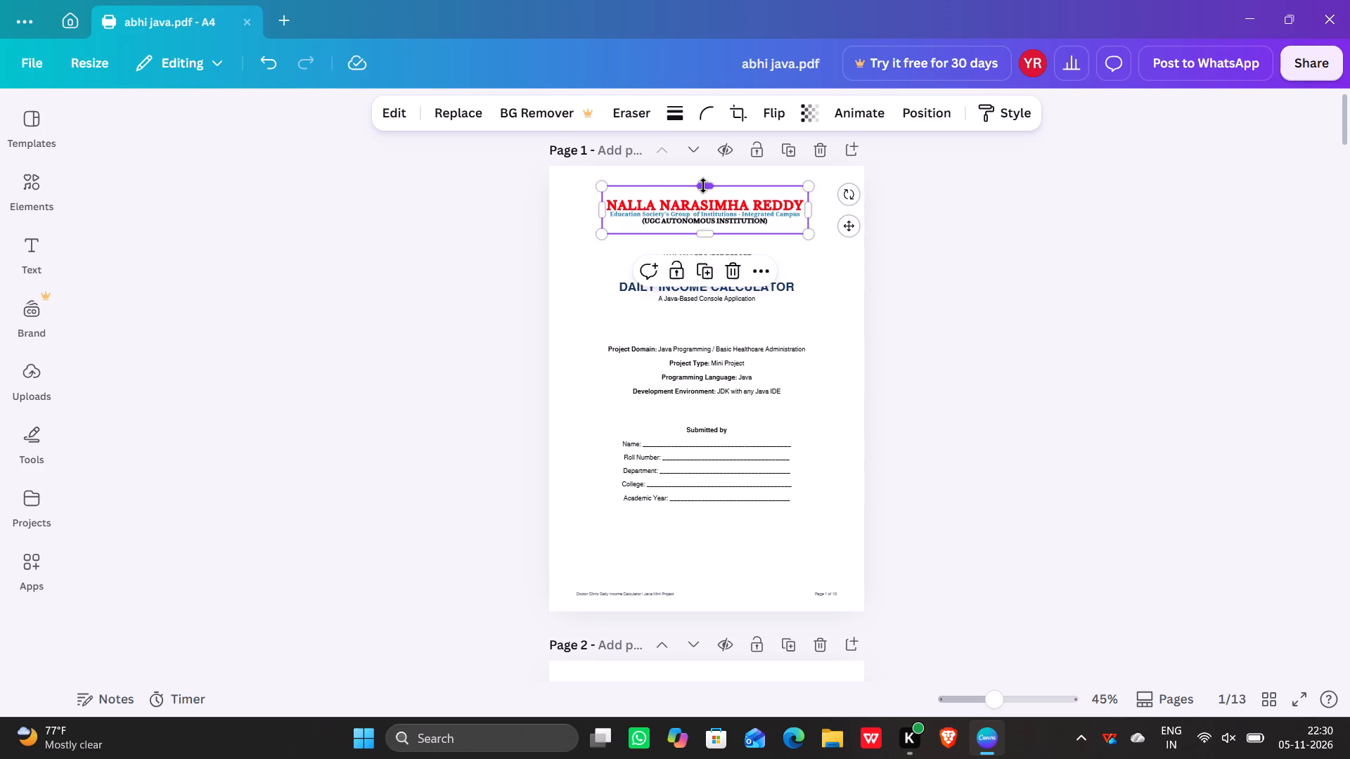
pyautogui.moveTo(809, 209); pyautogui.dragTo(825, 209)
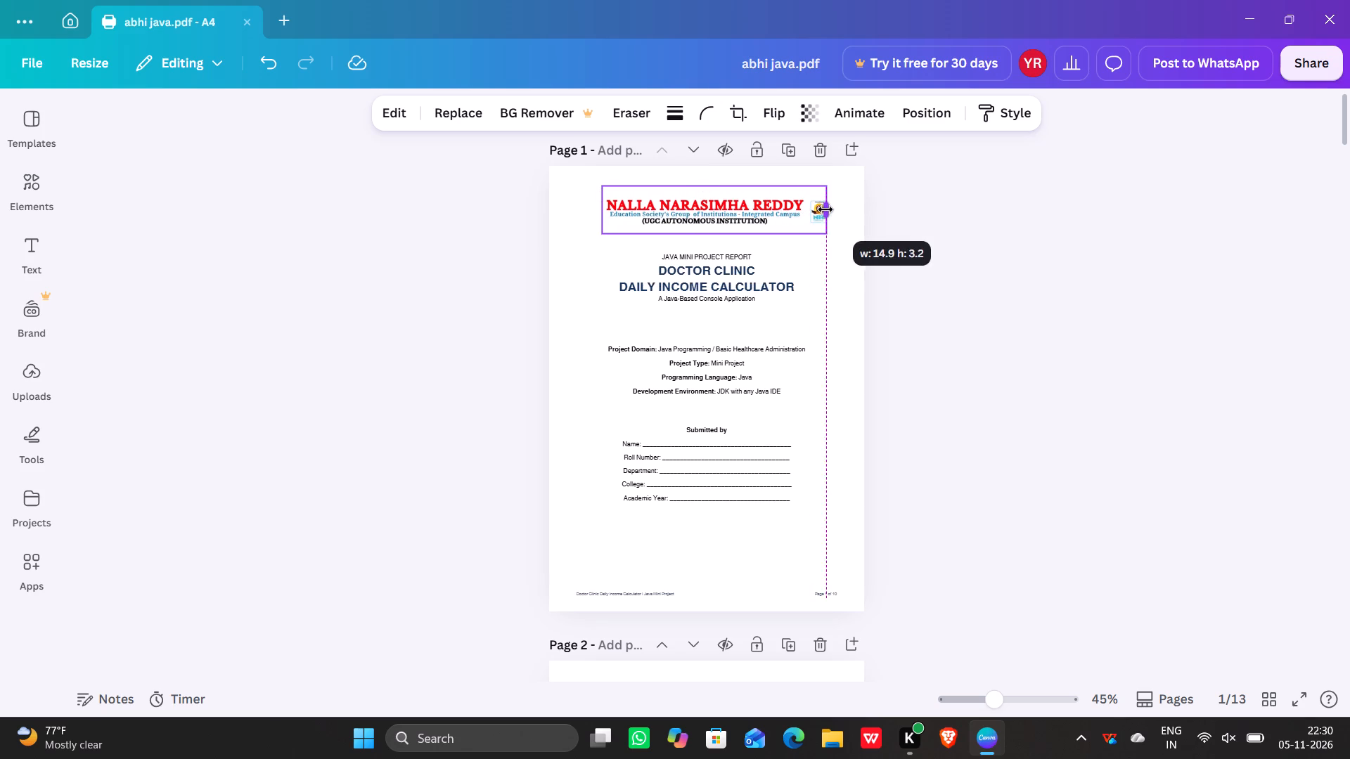
pyautogui.moveTo(825, 209); pyautogui.dragTo(857, 212)
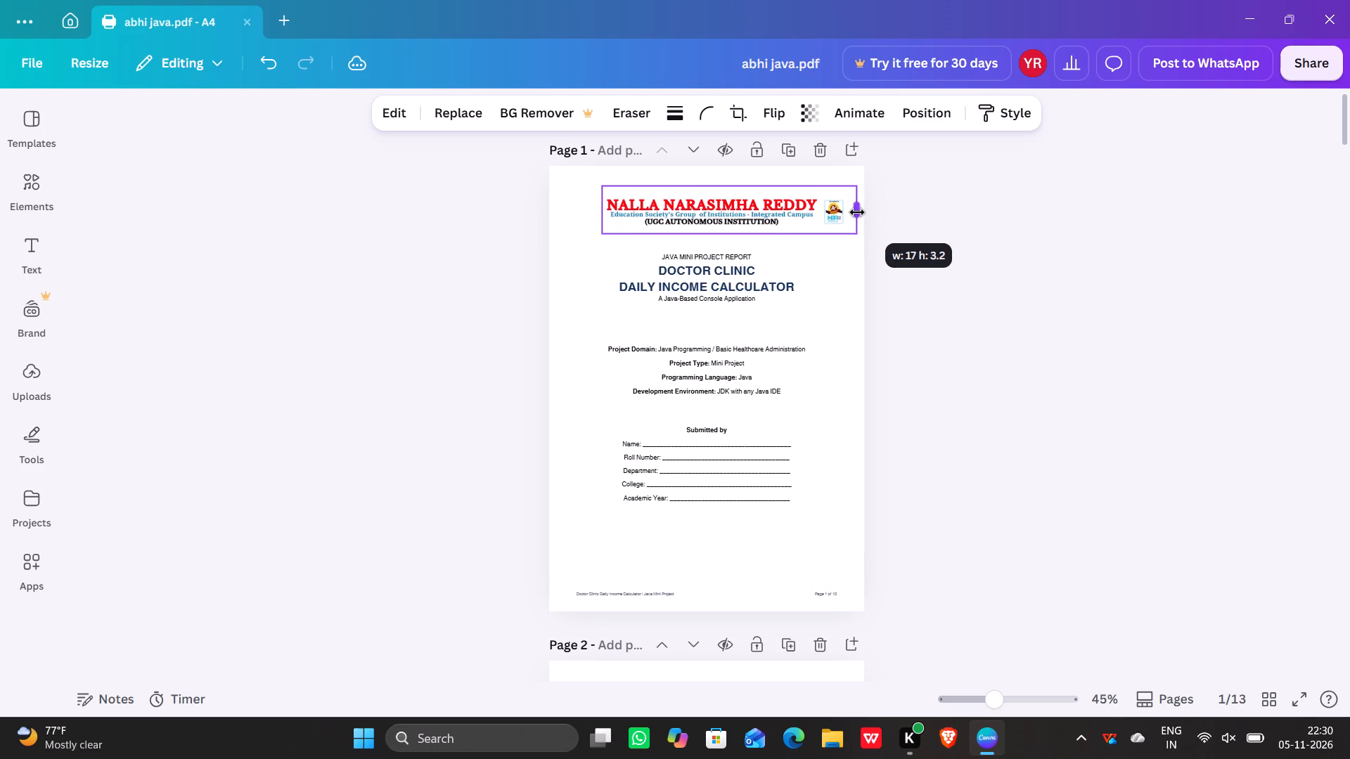
pyautogui.moveTo(857, 212); pyautogui.dragTo(851, 214)
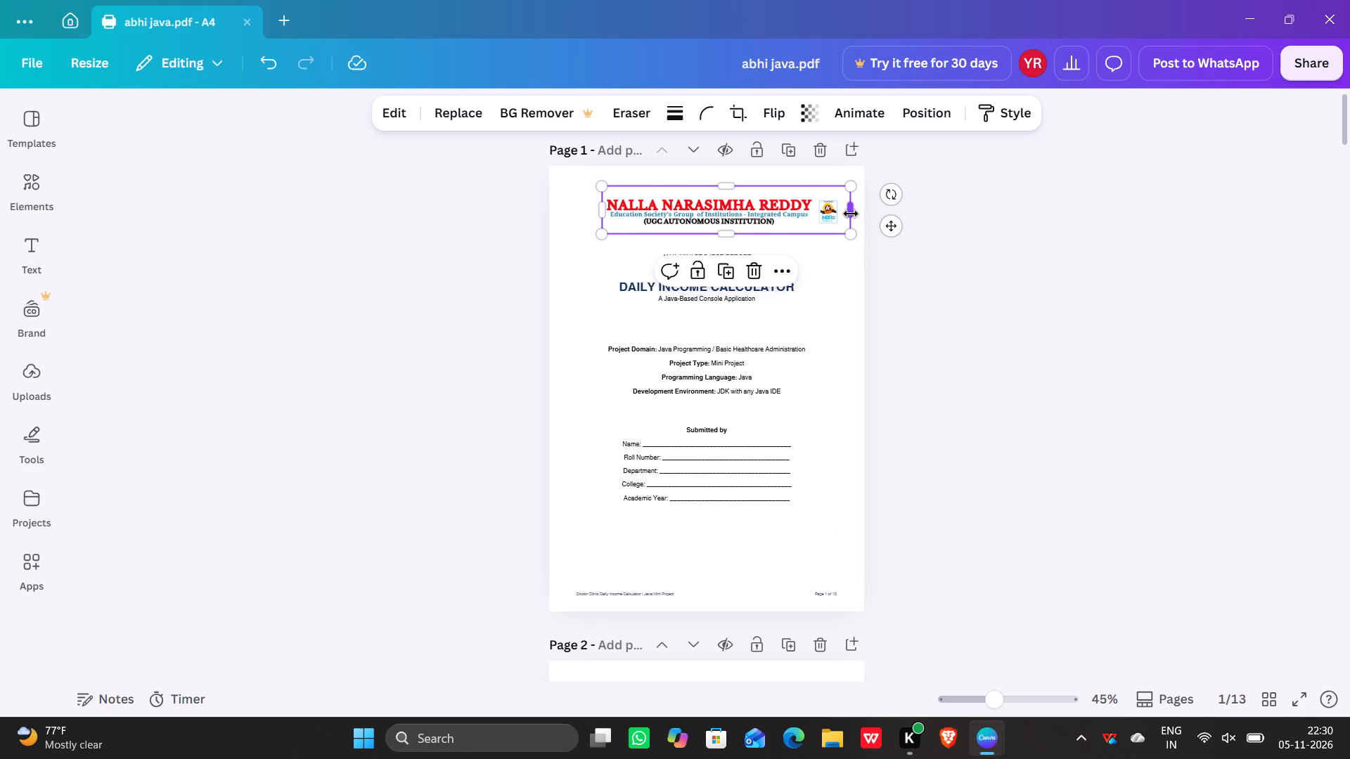
pyautogui.moveTo(602, 205); pyautogui.dragTo(574, 206)
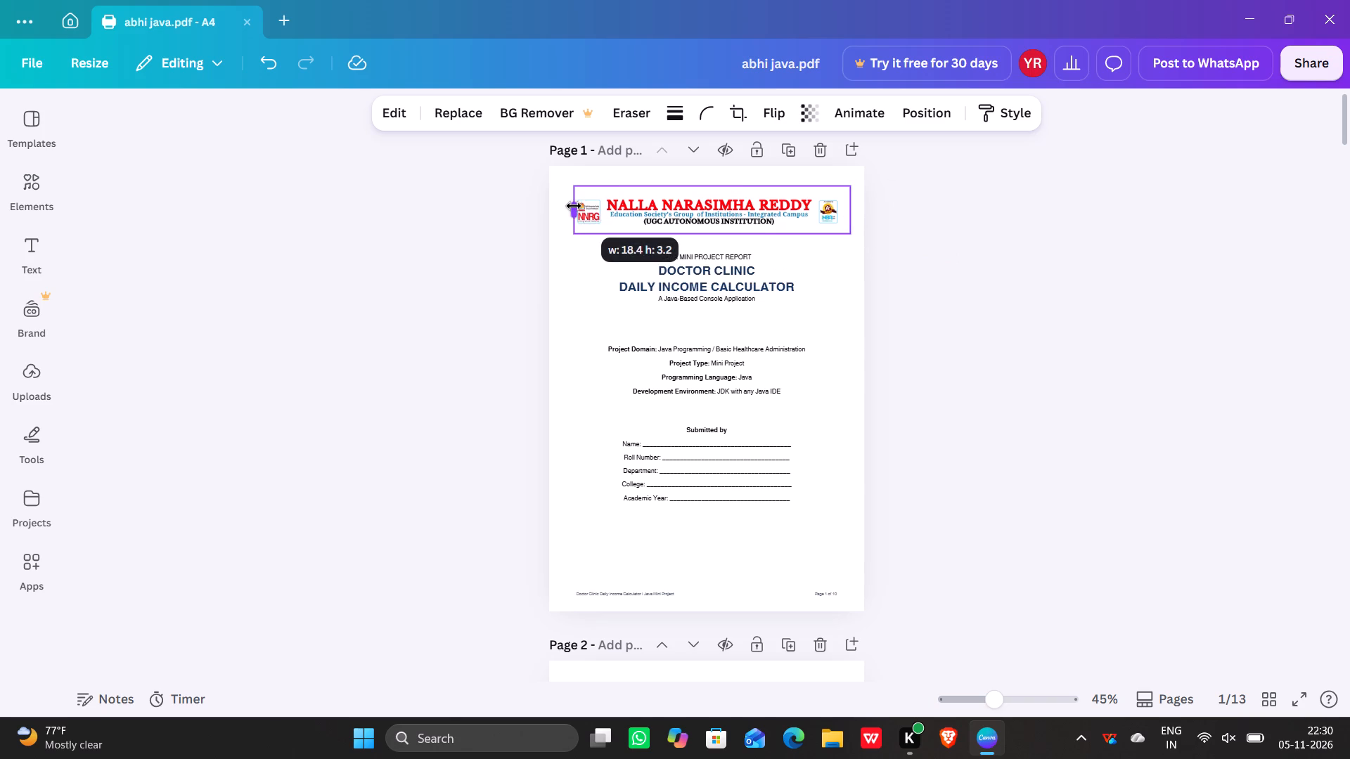
pyautogui.moveTo(574, 206); pyautogui.dragTo(570, 206)
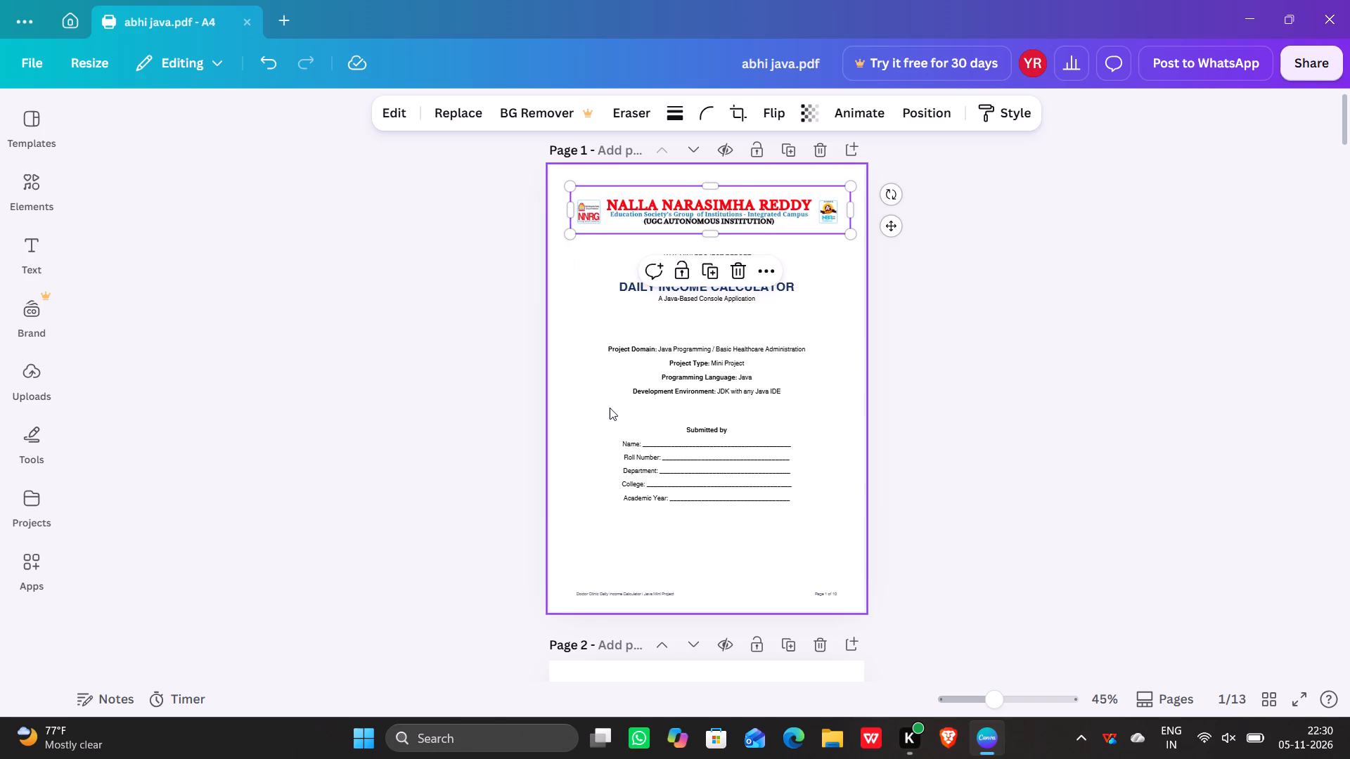
pyautogui.click(590, 410)
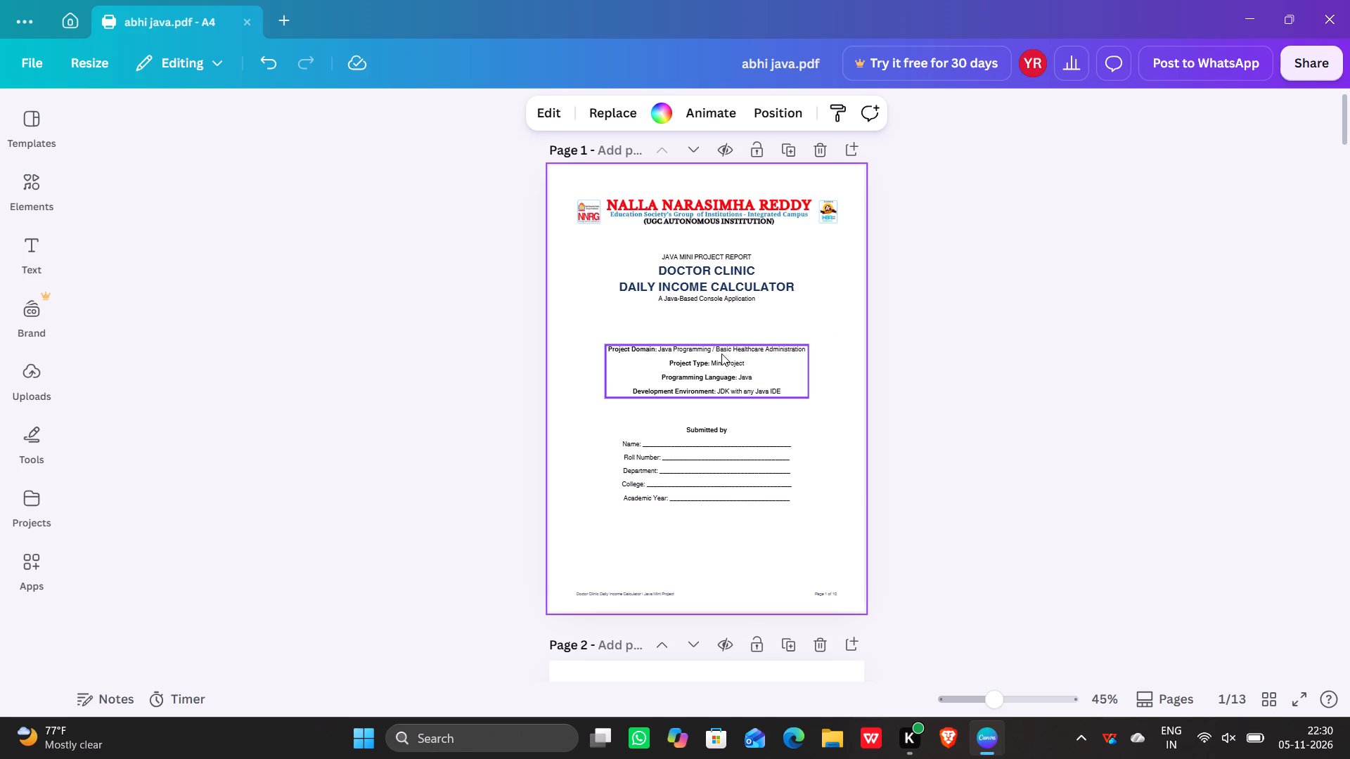
pyautogui.click(850, 451)
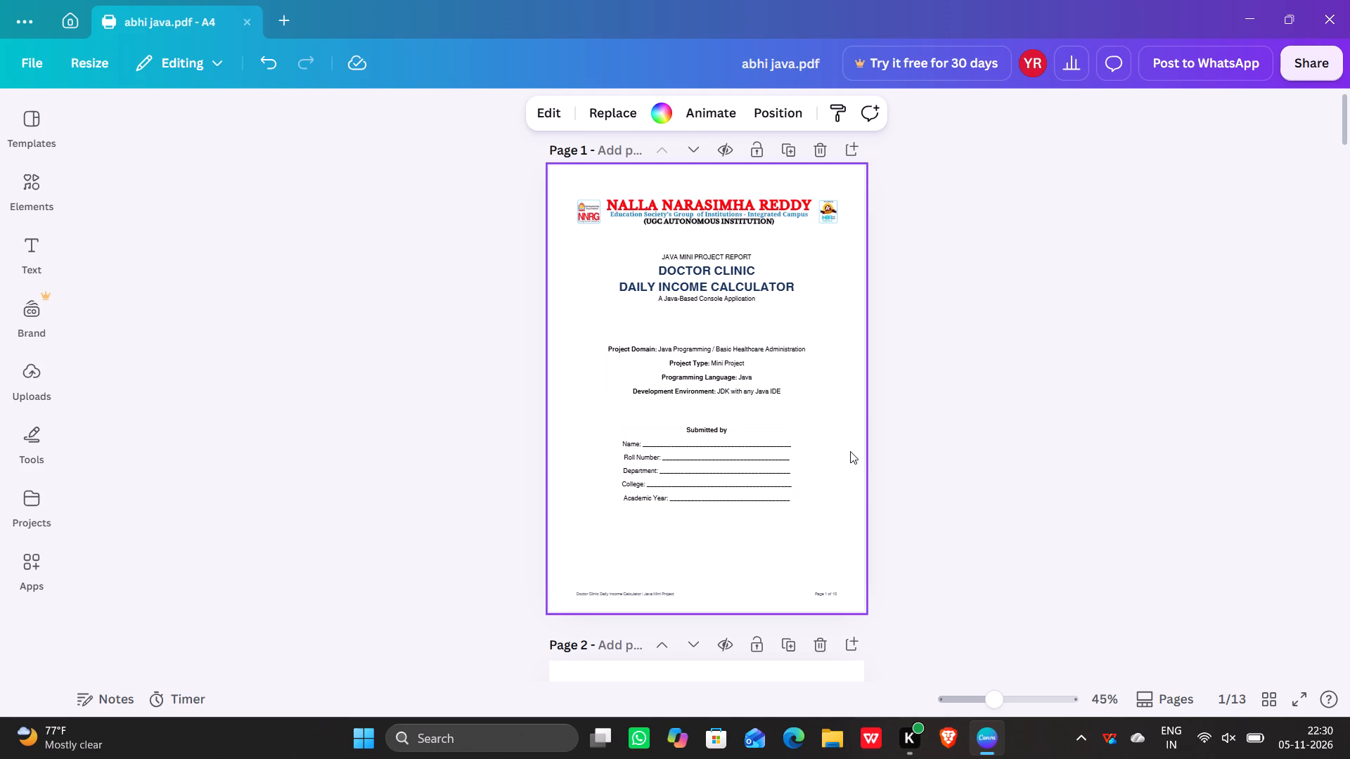
pyautogui.click(1073, 395)
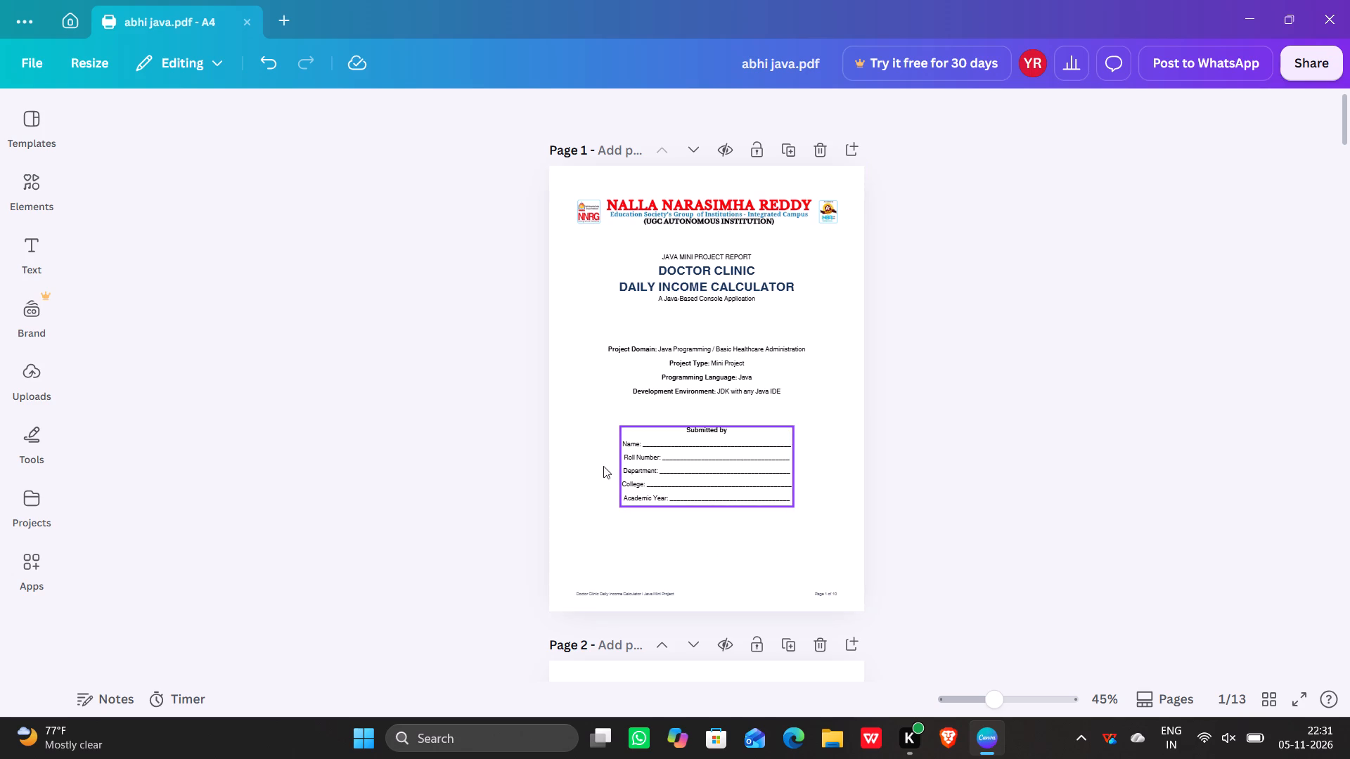
# Delete the "Submitted by" text block with the blank name, roll number, department, college and academic year lines.
pyautogui.click(664, 504)
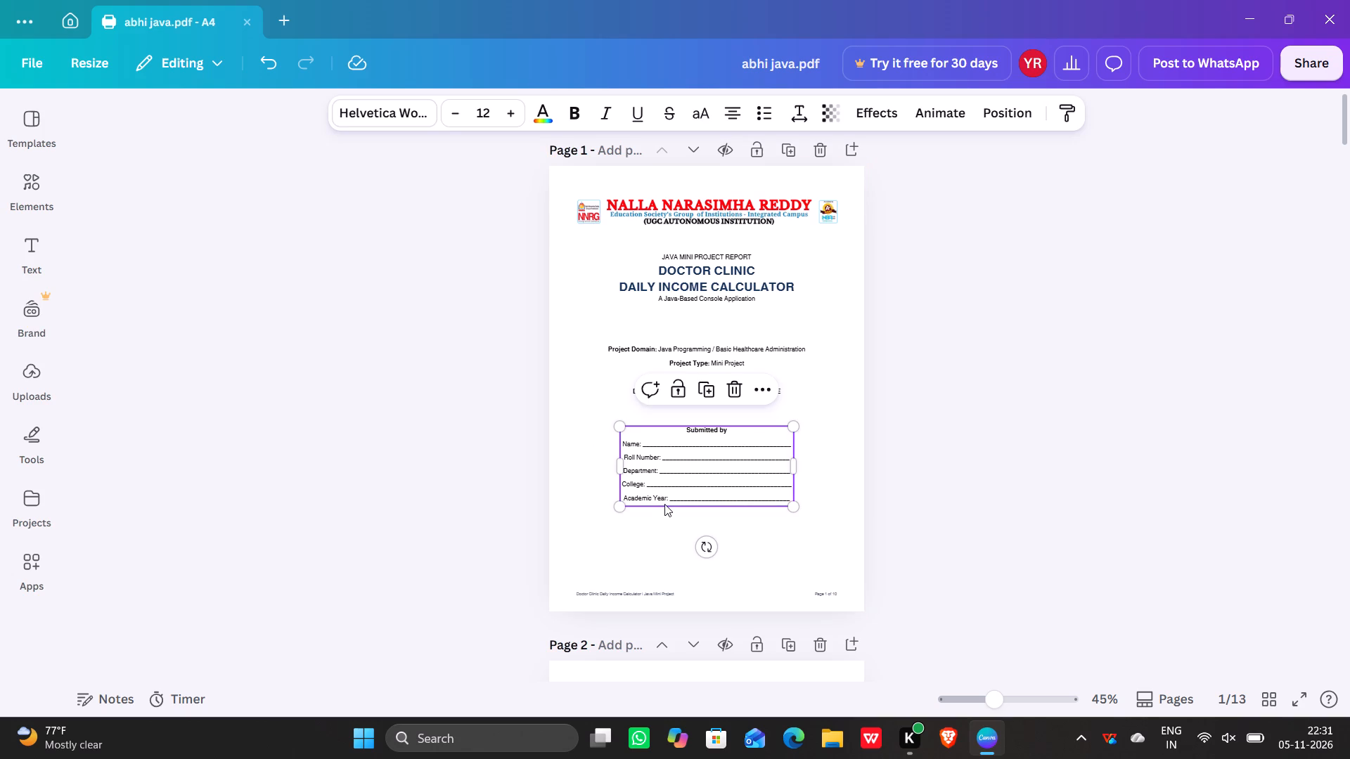
pyautogui.press('BackSpace')
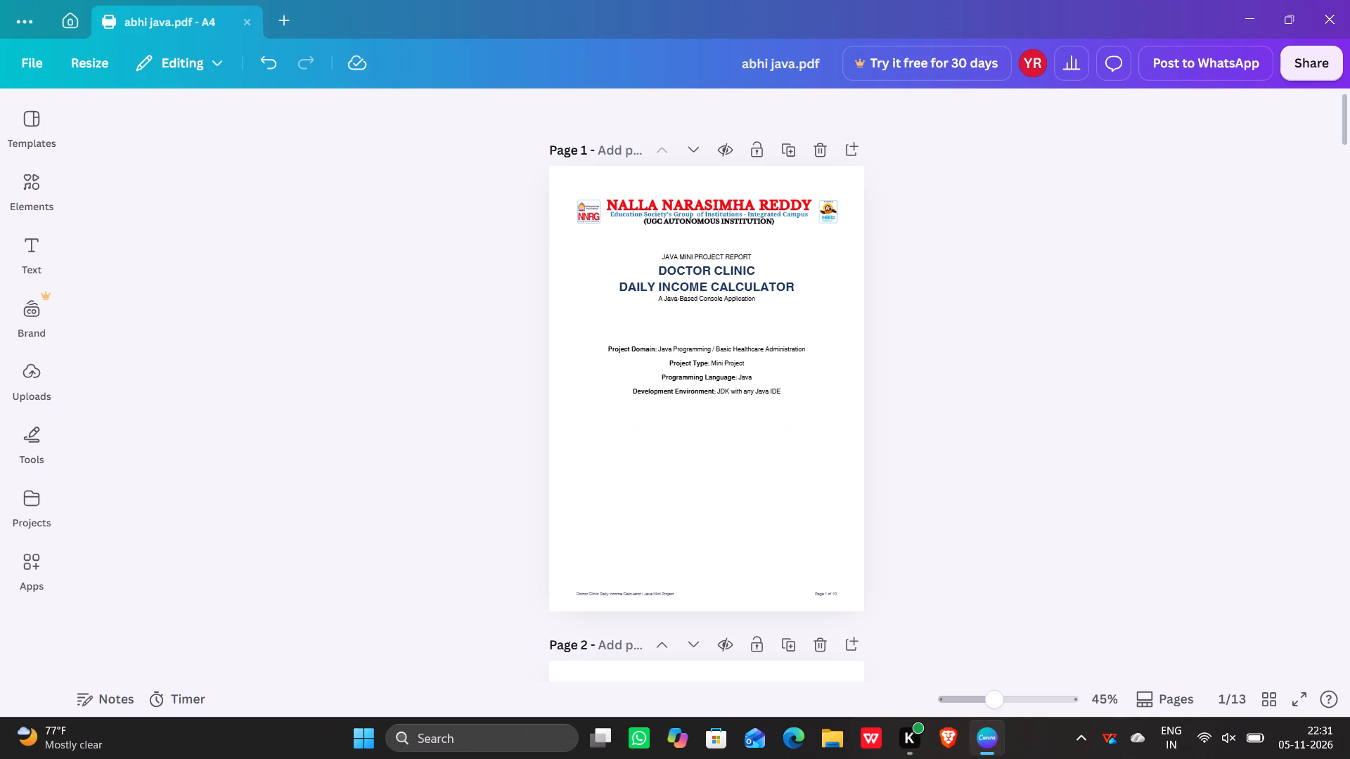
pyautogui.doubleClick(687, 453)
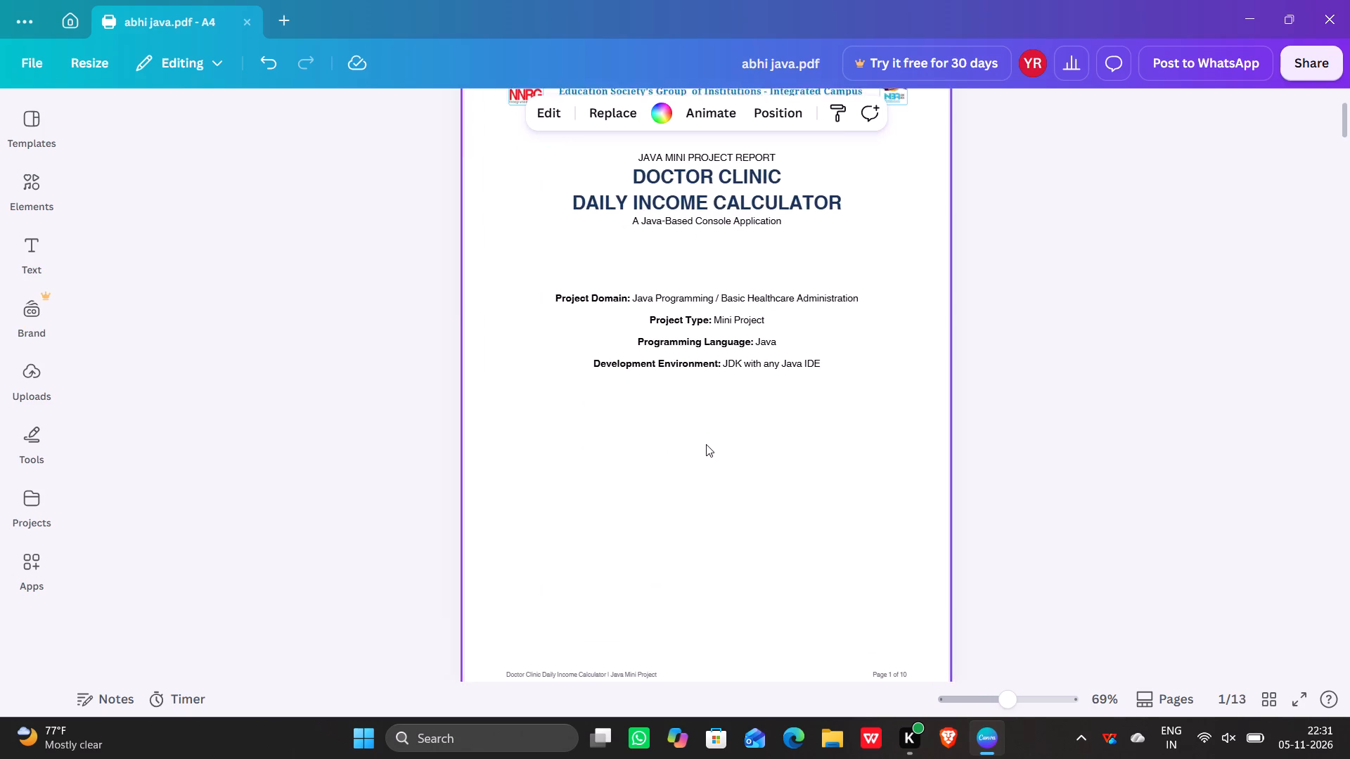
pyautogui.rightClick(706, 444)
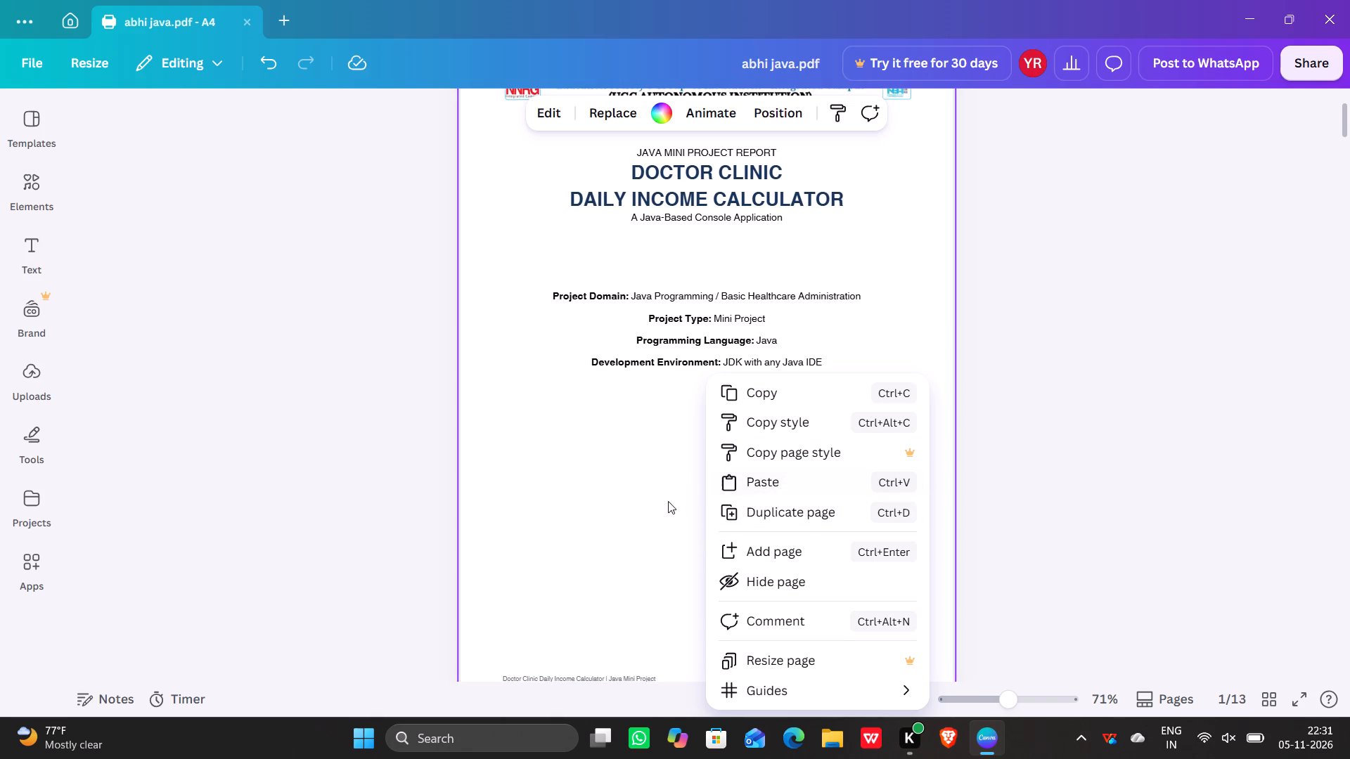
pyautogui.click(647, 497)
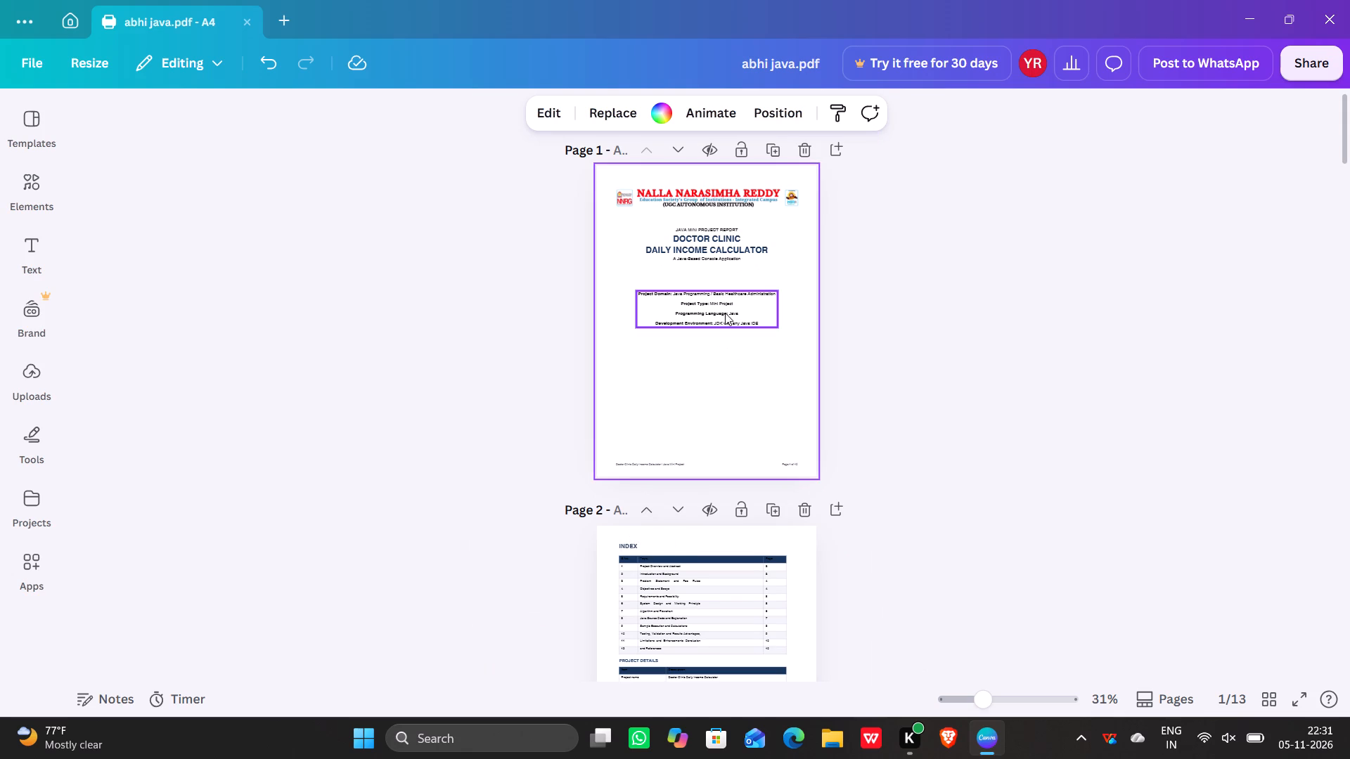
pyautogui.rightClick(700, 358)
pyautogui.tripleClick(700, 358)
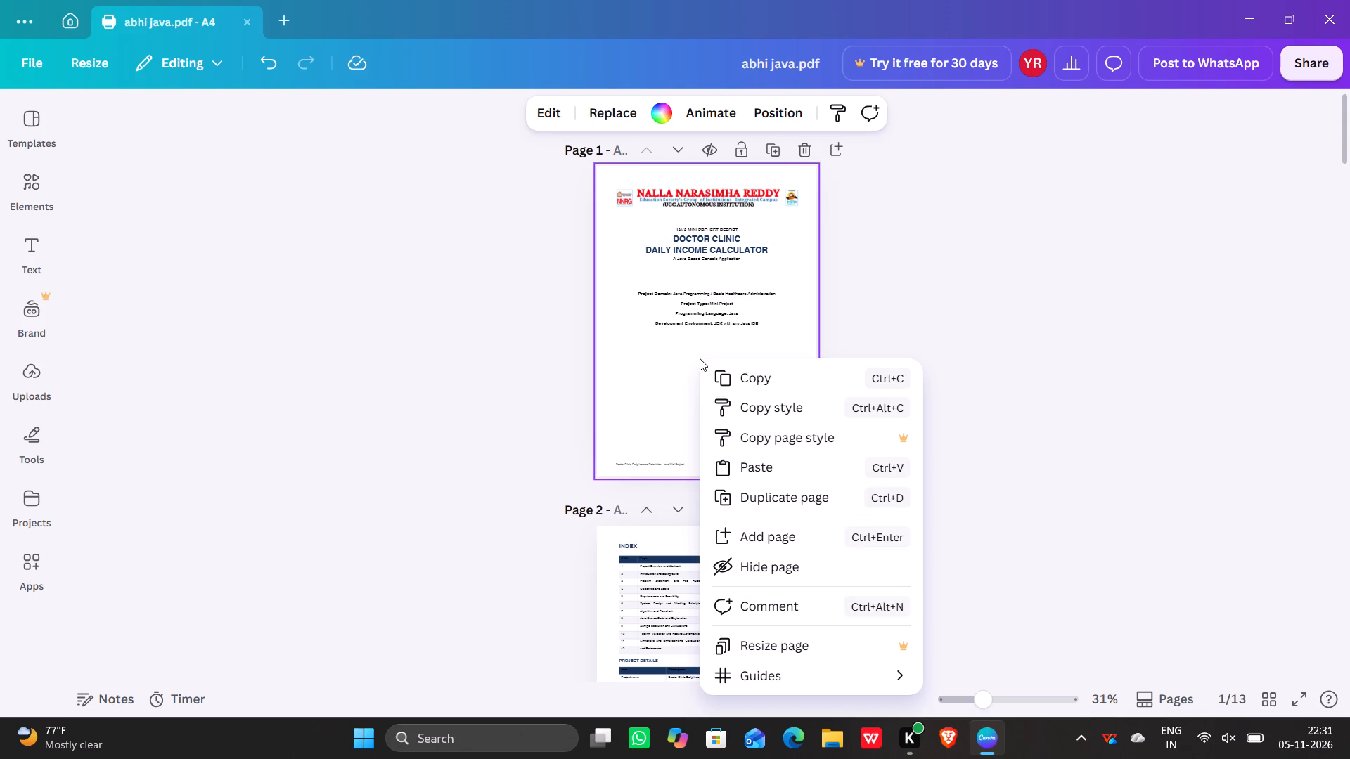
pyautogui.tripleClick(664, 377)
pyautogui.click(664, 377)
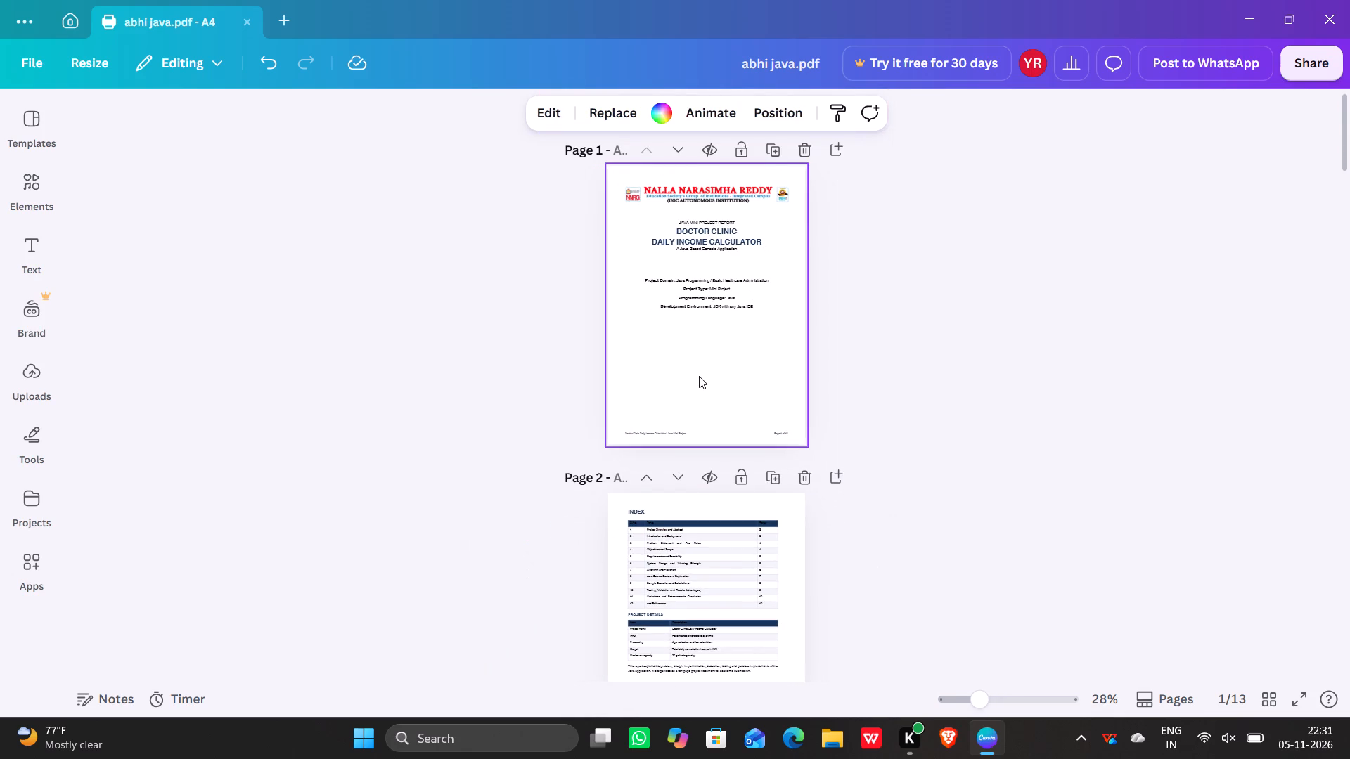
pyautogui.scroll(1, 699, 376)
# Undo the deletion of the "Submitted by" text block on the cover page.
pyautogui.hotkey('ctrl', 'z')
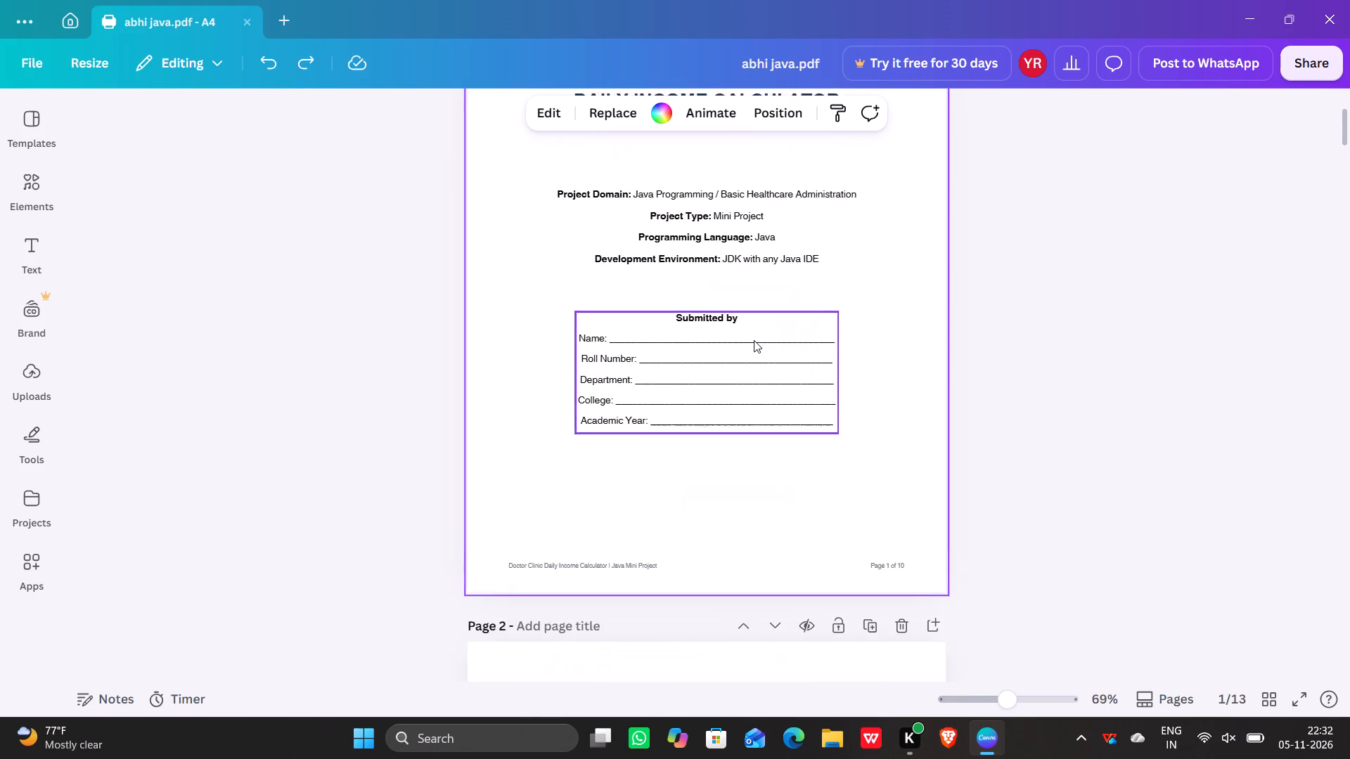
pyautogui.scroll(3, 754, 340)
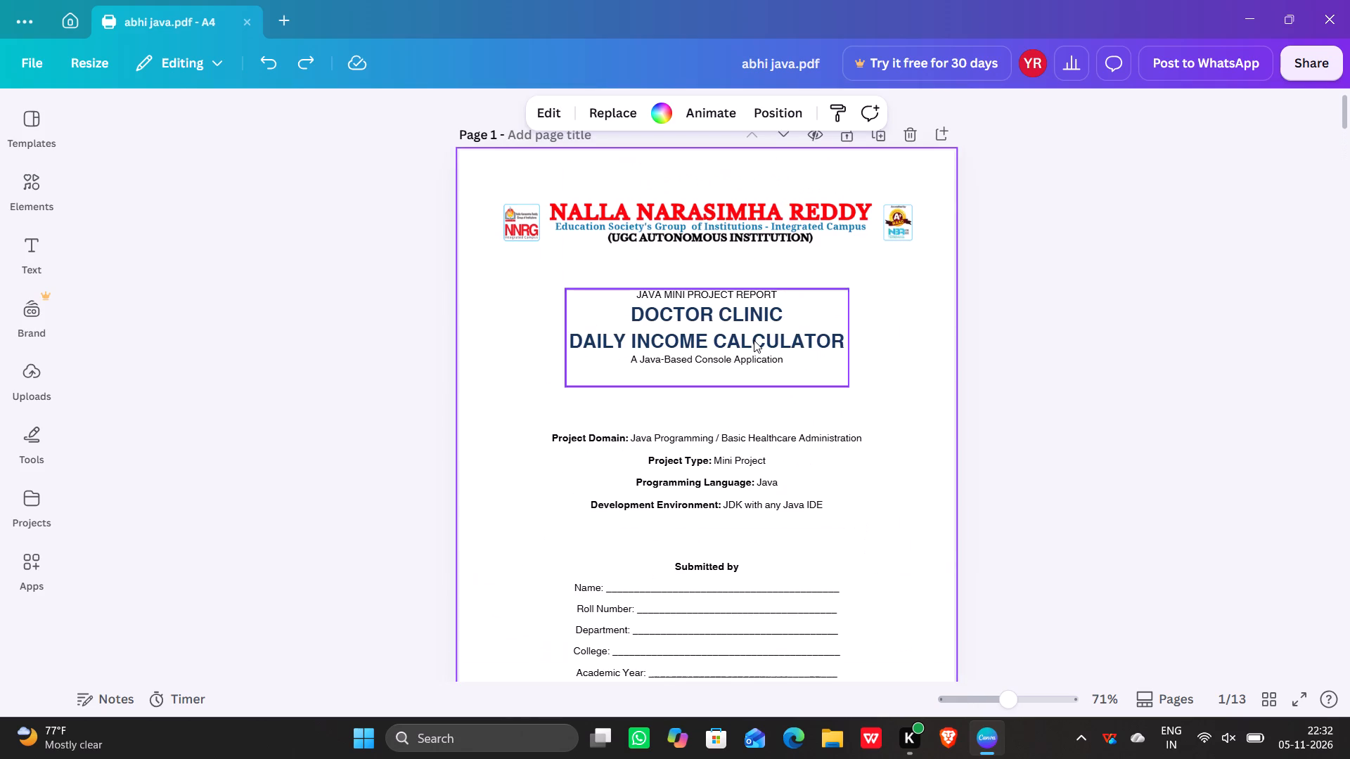
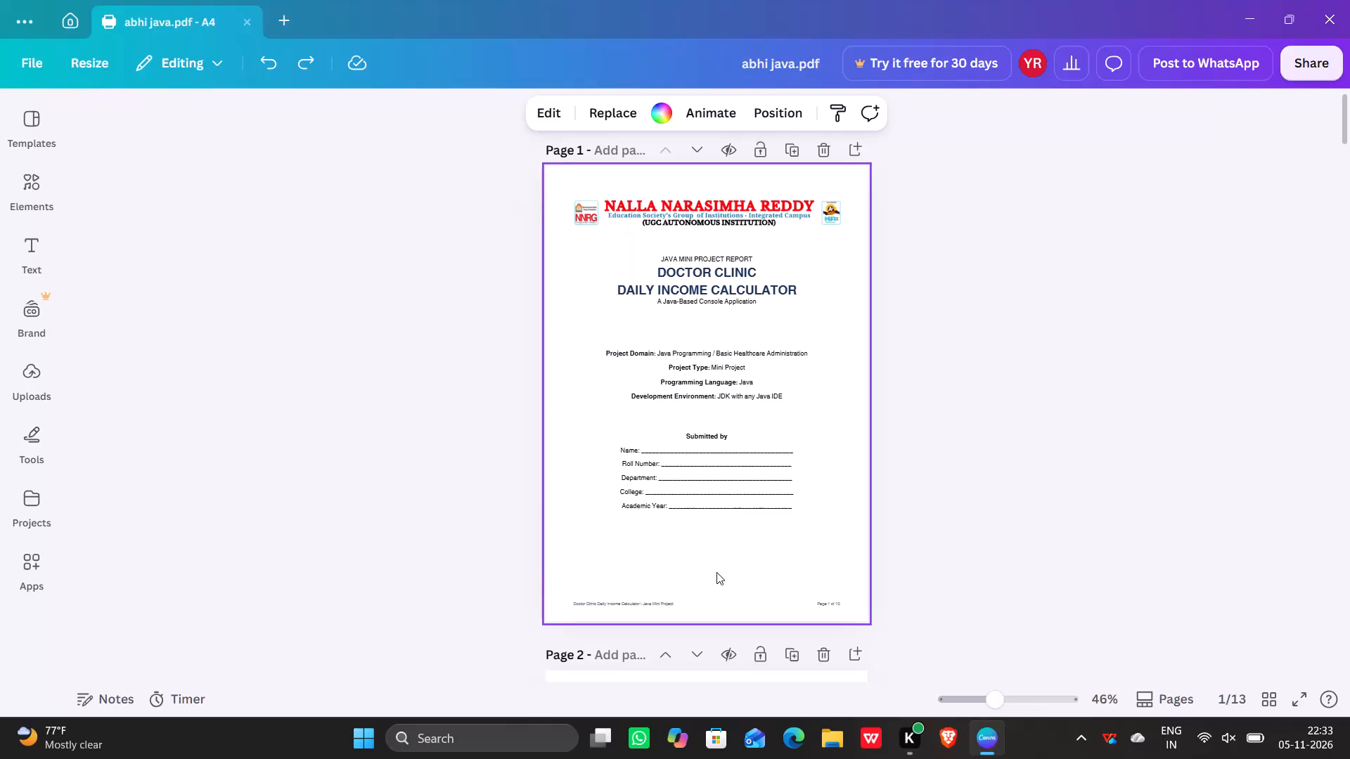
# Delete the text block with project domain, project type, programming language and development environment from the cover page.
pyautogui.click(786, 450)
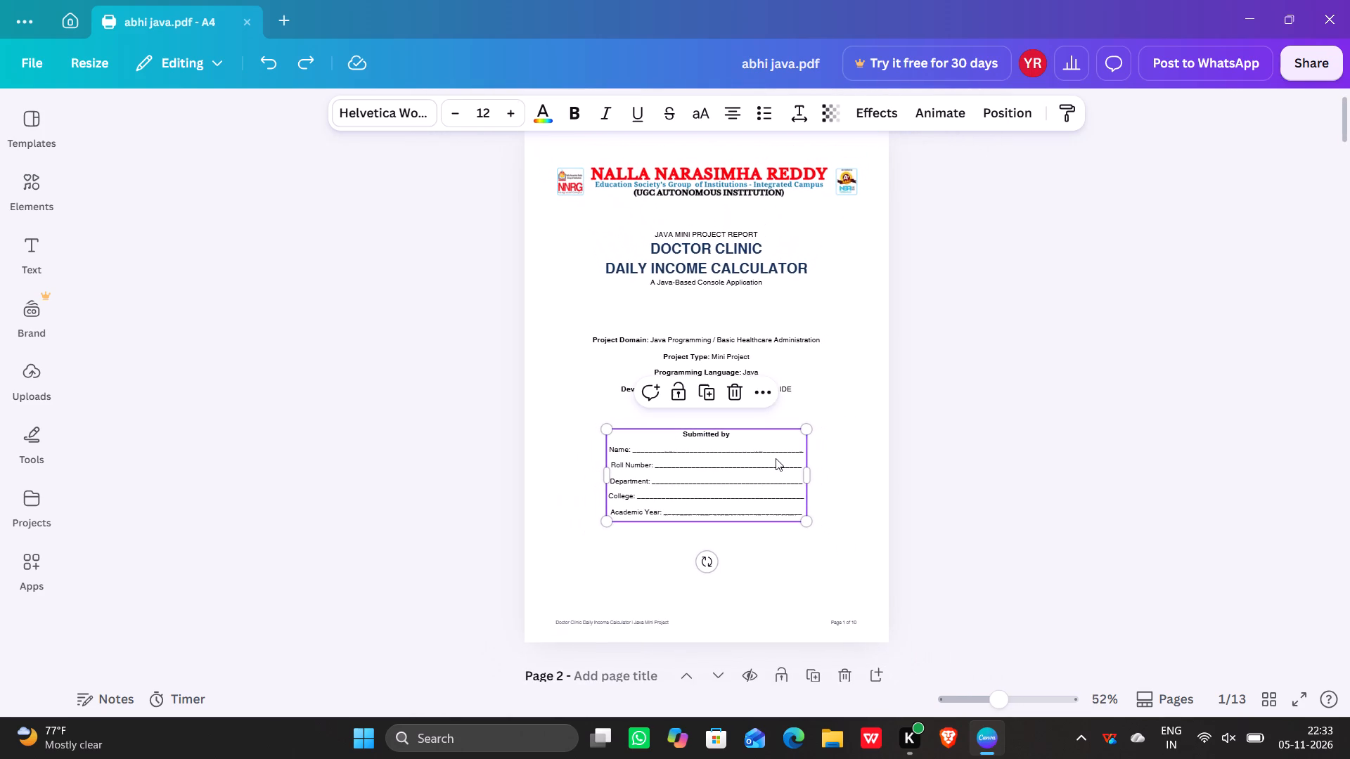
pyautogui.click(846, 321)
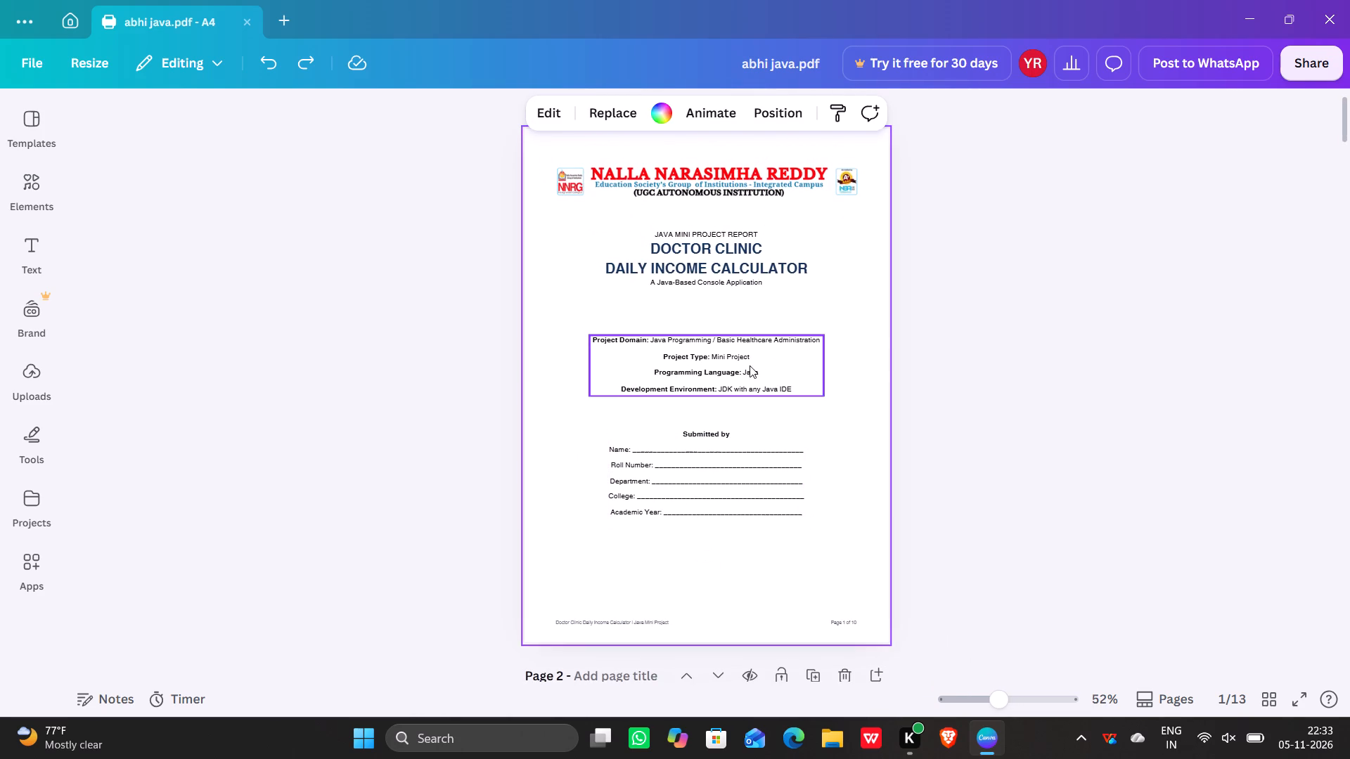
pyautogui.scroll(2, 750, 365)
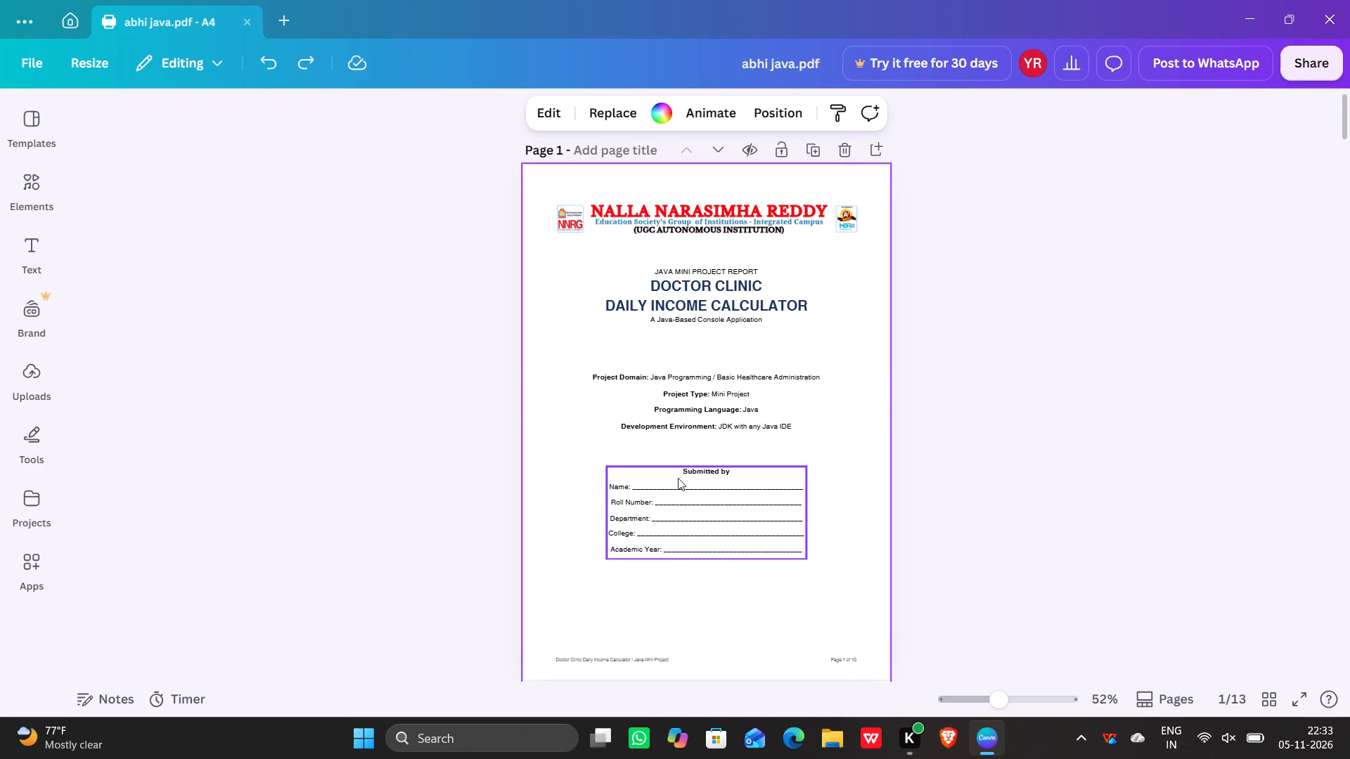
pyautogui.click(551, 437)
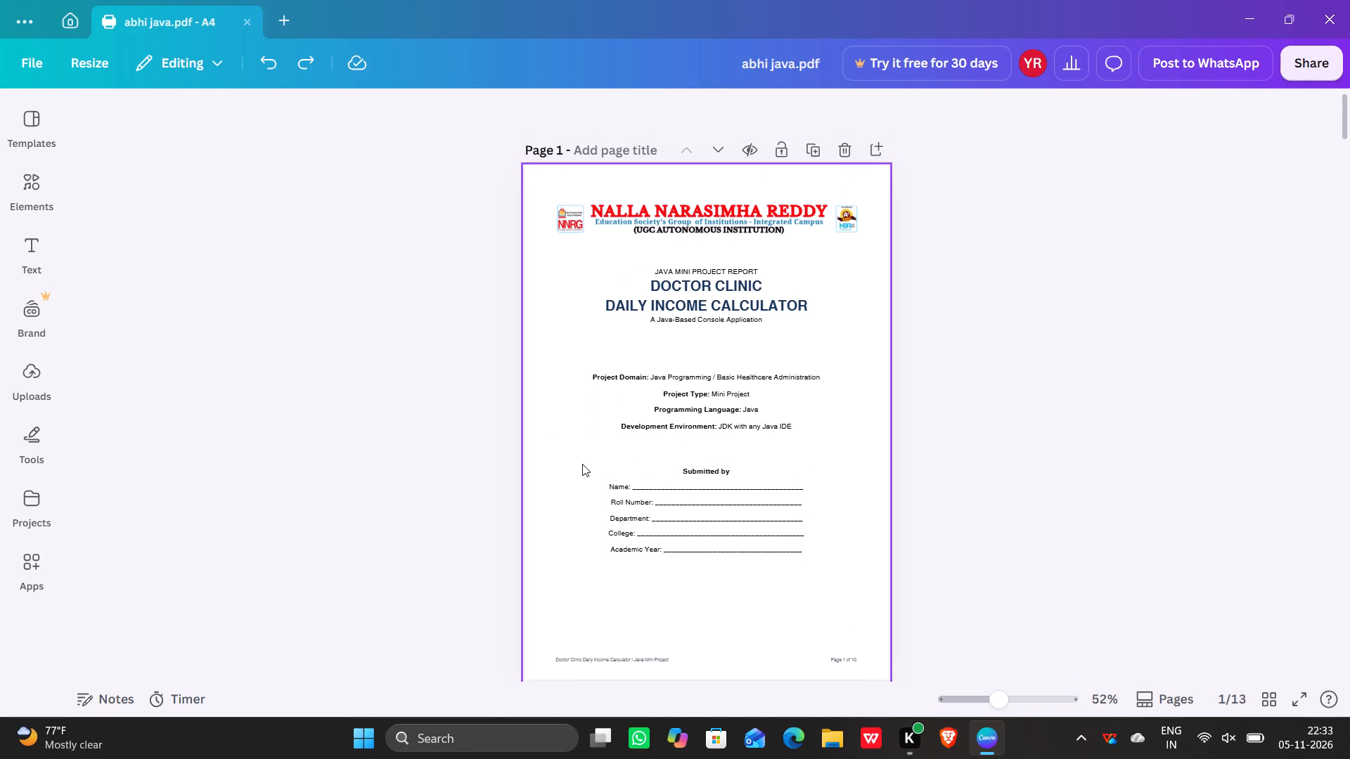
pyautogui.click(672, 417)
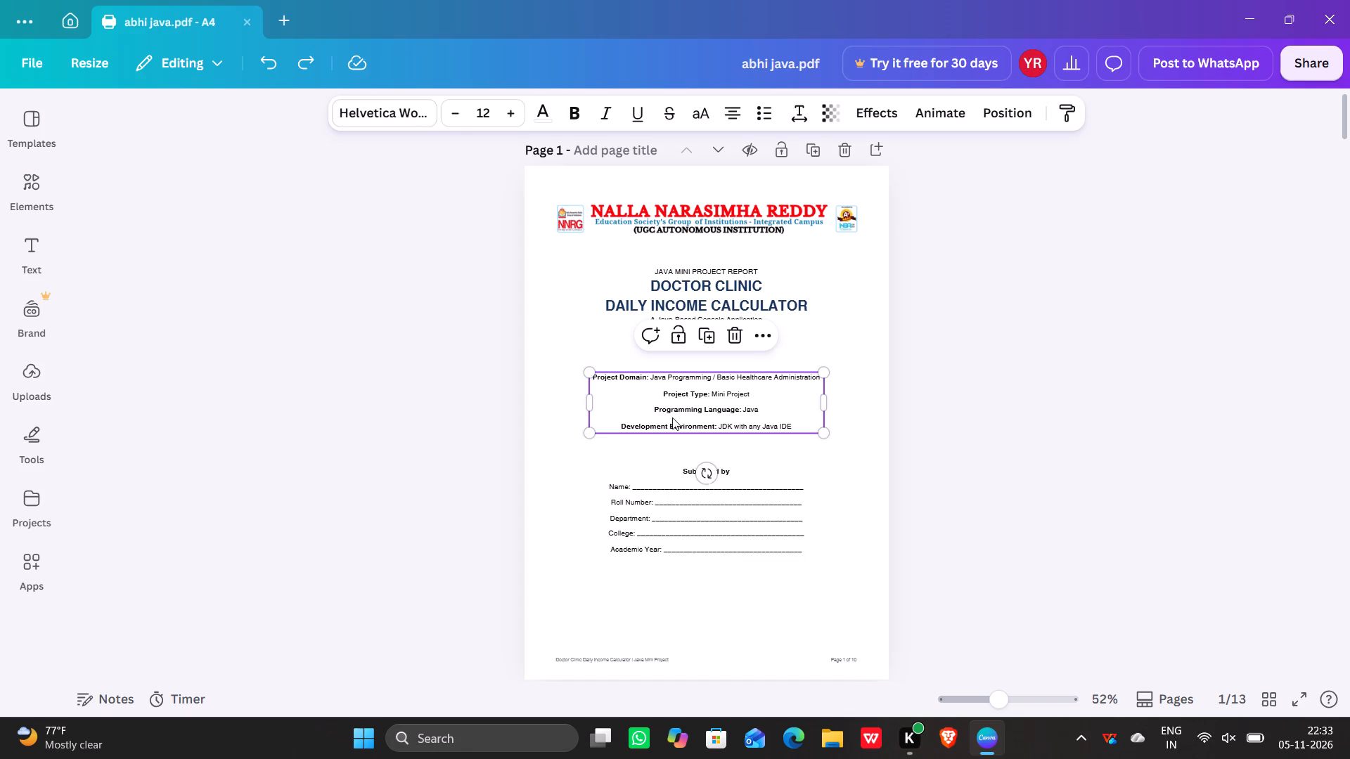
pyautogui.press('BackSpace')
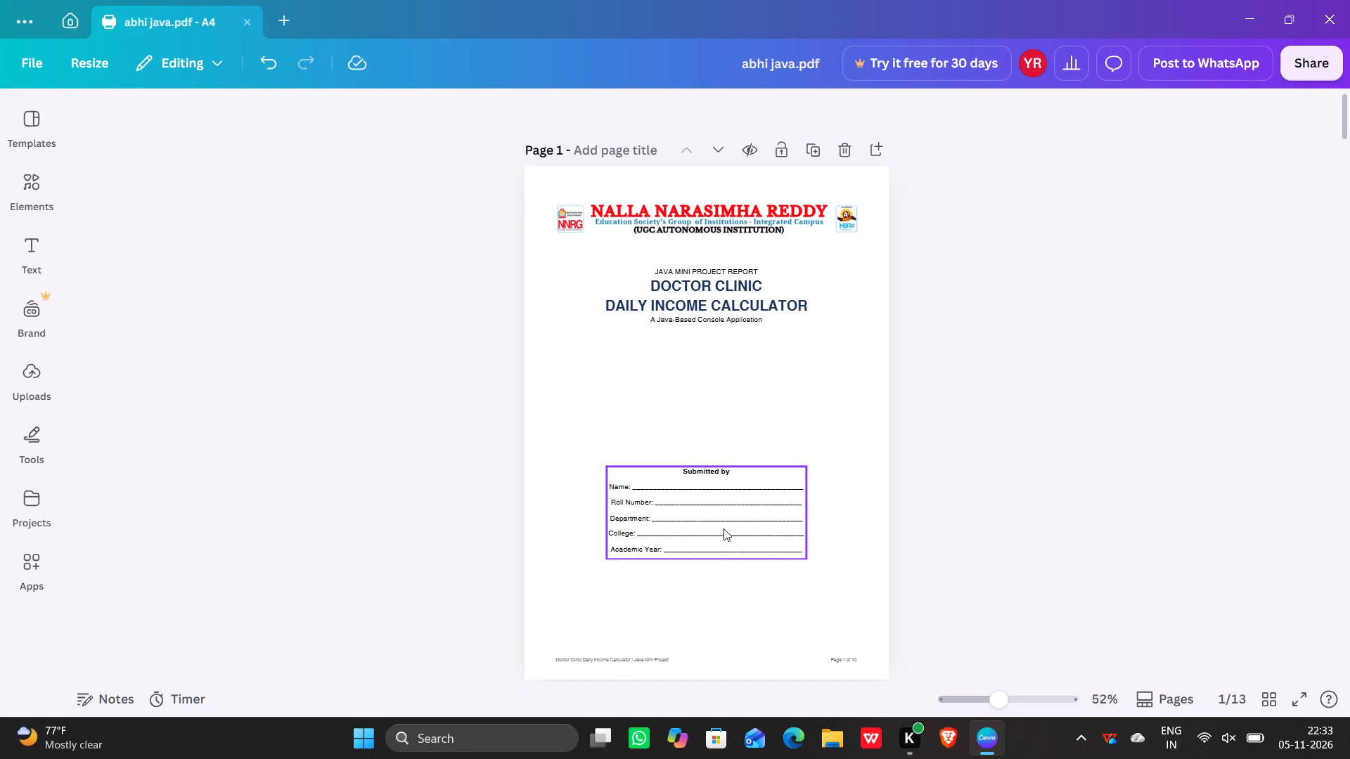
# Move the "Submitted by" text block up, keeping it centred, to about 9.2 from both the header image and the footer.
pyautogui.moveTo(724, 528); pyautogui.dragTo(724, 471)
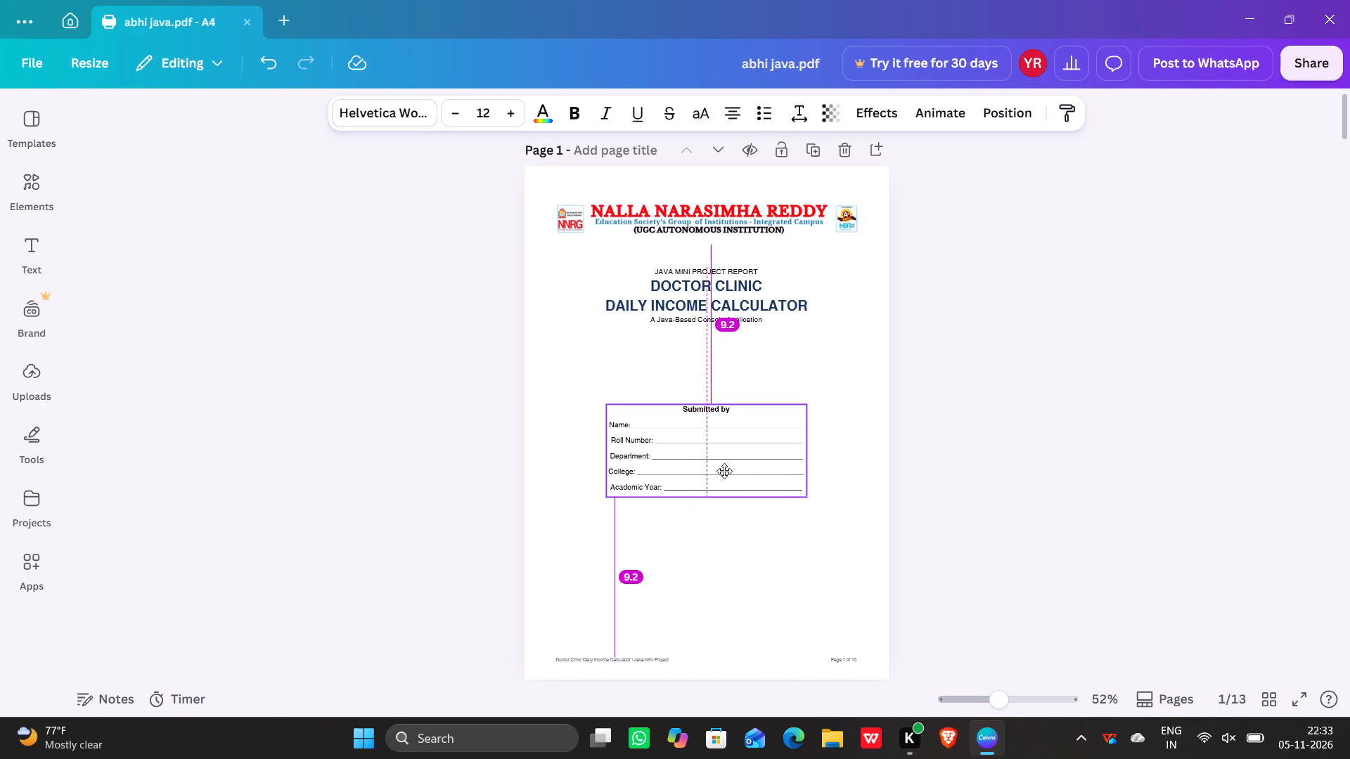
pyautogui.moveTo(724, 471); pyautogui.dragTo(725, 465)
pyautogui.moveTo(725, 465); pyautogui.dragTo(723, 465)
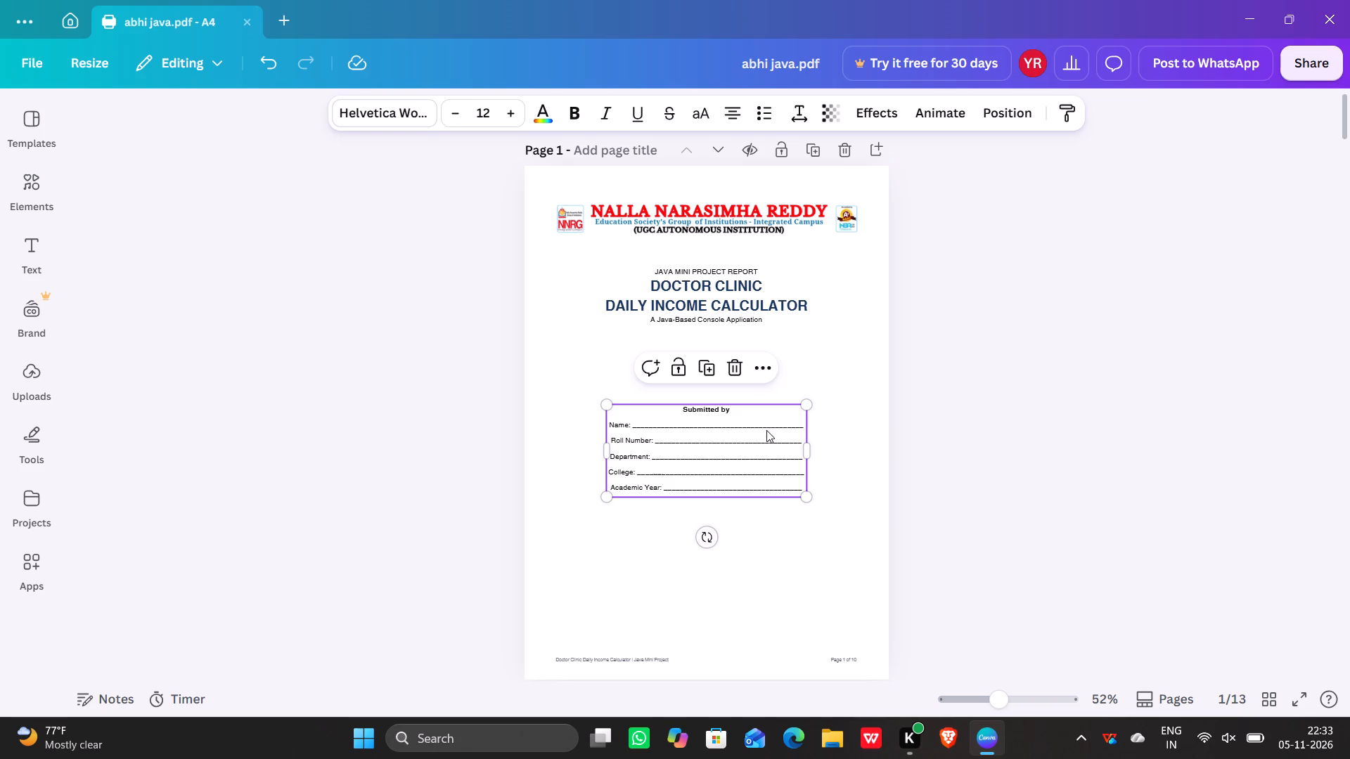
# Remove the "Name:" label and its blank underline from the "Submitted by" text block.
pyautogui.click(786, 428)
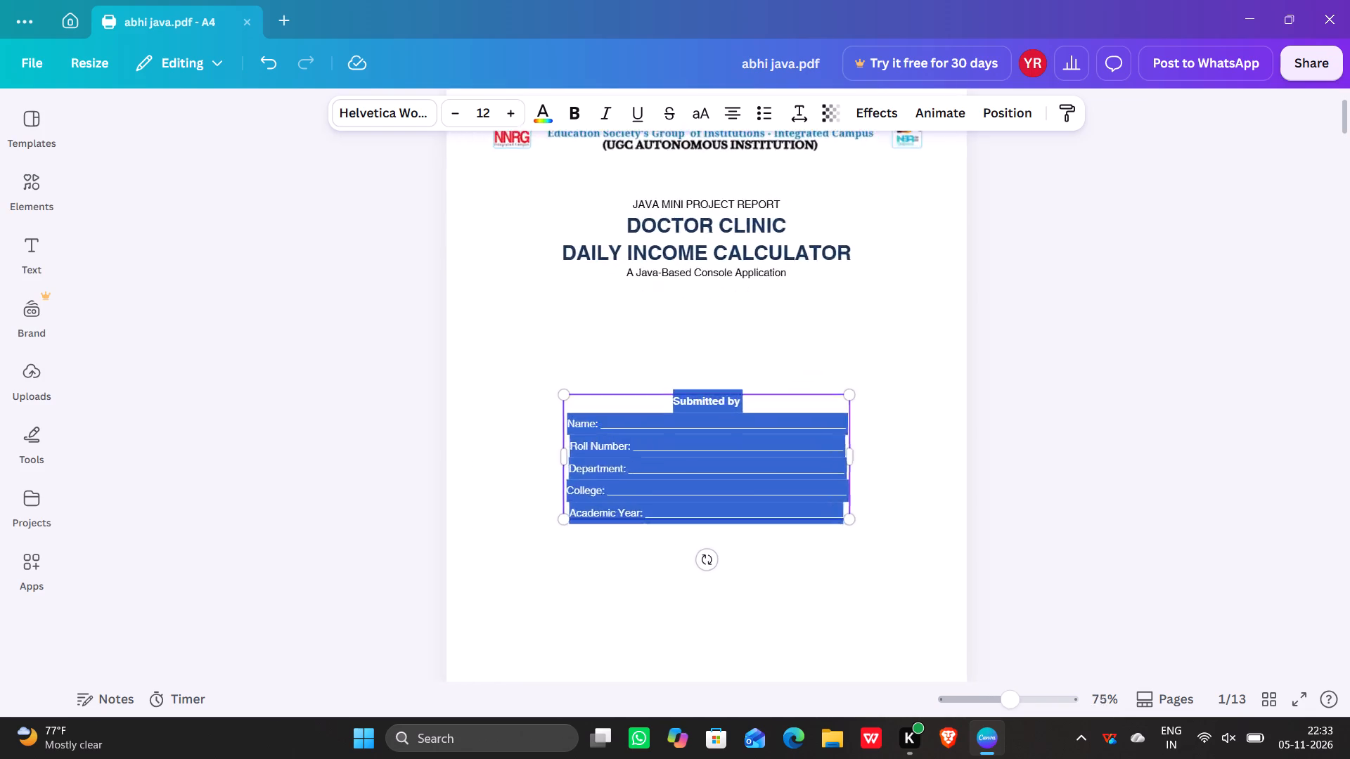
pyautogui.click(786, 428)
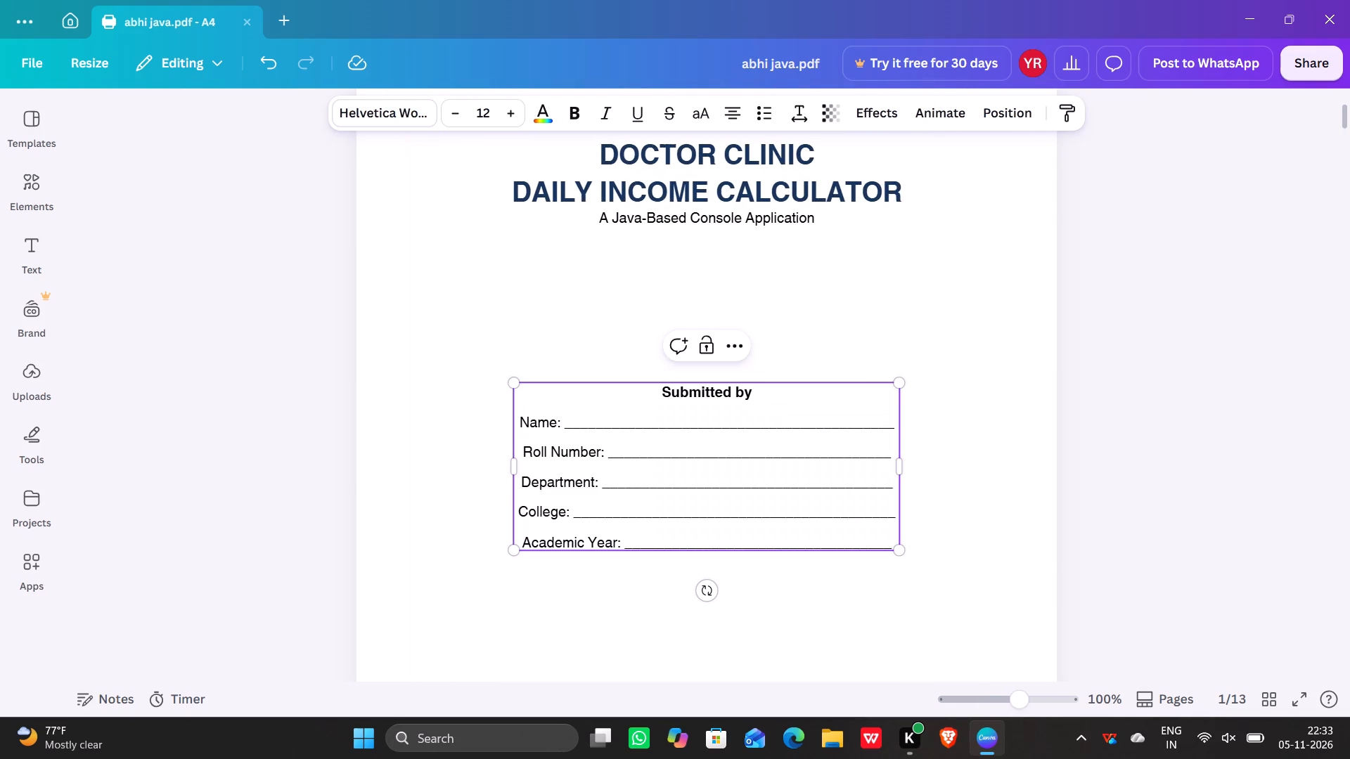
pyautogui.press('Right')
pyautogui.press('Right')
pyautogui.press('Right')
pyautogui.press('Right')
pyautogui.press('Right')
pyautogui.press('Right')
pyautogui.press('Right')
pyautogui.press('Right')
pyautogui.press('Right')
pyautogui.press('Right')
pyautogui.press('Right')
pyautogui.press('Right')
pyautogui.press('Right')
pyautogui.press('Right')
pyautogui.press('BackSpace')
pyautogui.press('BackSpace')
pyautogui.press('BackSpace')
pyautogui.press('BackSpace')
pyautogui.press('BackSpace')
pyautogui.press('BackSpace')
pyautogui.press('BackSpace')
pyautogui.press('BackSpace')
pyautogui.press('BackSpace')
pyautogui.press('BackSpace')
pyautogui.press('BackSpace')
pyautogui.press('BackSpace')
pyautogui.press('BackSpace')
pyautogui.press('BackSpace')
pyautogui.press('BackSpace')
pyautogui.press('BackSpace')
pyautogui.press('BackSpace')
pyautogui.press('BackSpace')
pyautogui.press('BackSpace')
pyautogui.press('BackSpace')
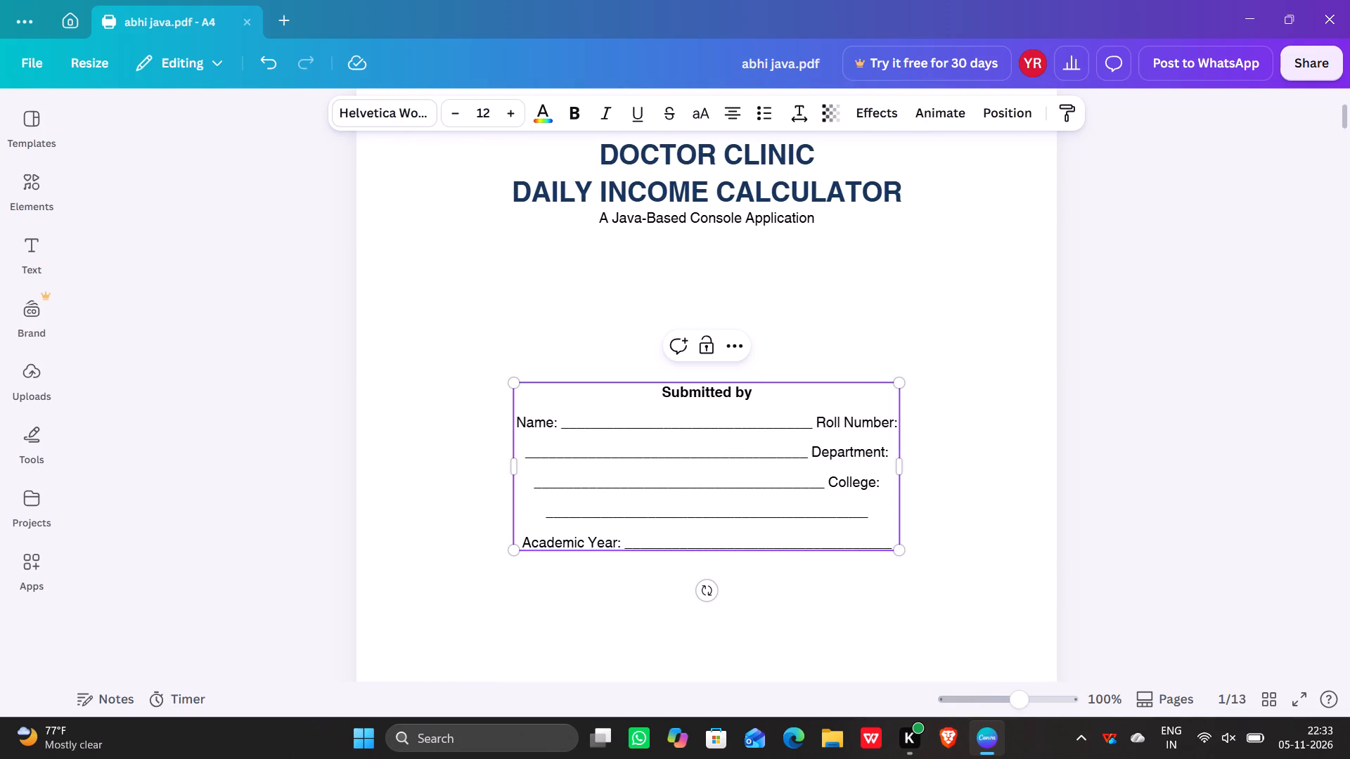
pyautogui.press('BackSpace')
pyautogui.press('BackSpace')
pyautogui.press('BackSpace')
pyautogui.press('BackSpace')
pyautogui.press('BackSpace')
pyautogui.press('BackSpace')
pyautogui.press('BackSpace')
pyautogui.press('BackSpace')
pyautogui.press('BackSpace')
pyautogui.press('BackSpace')
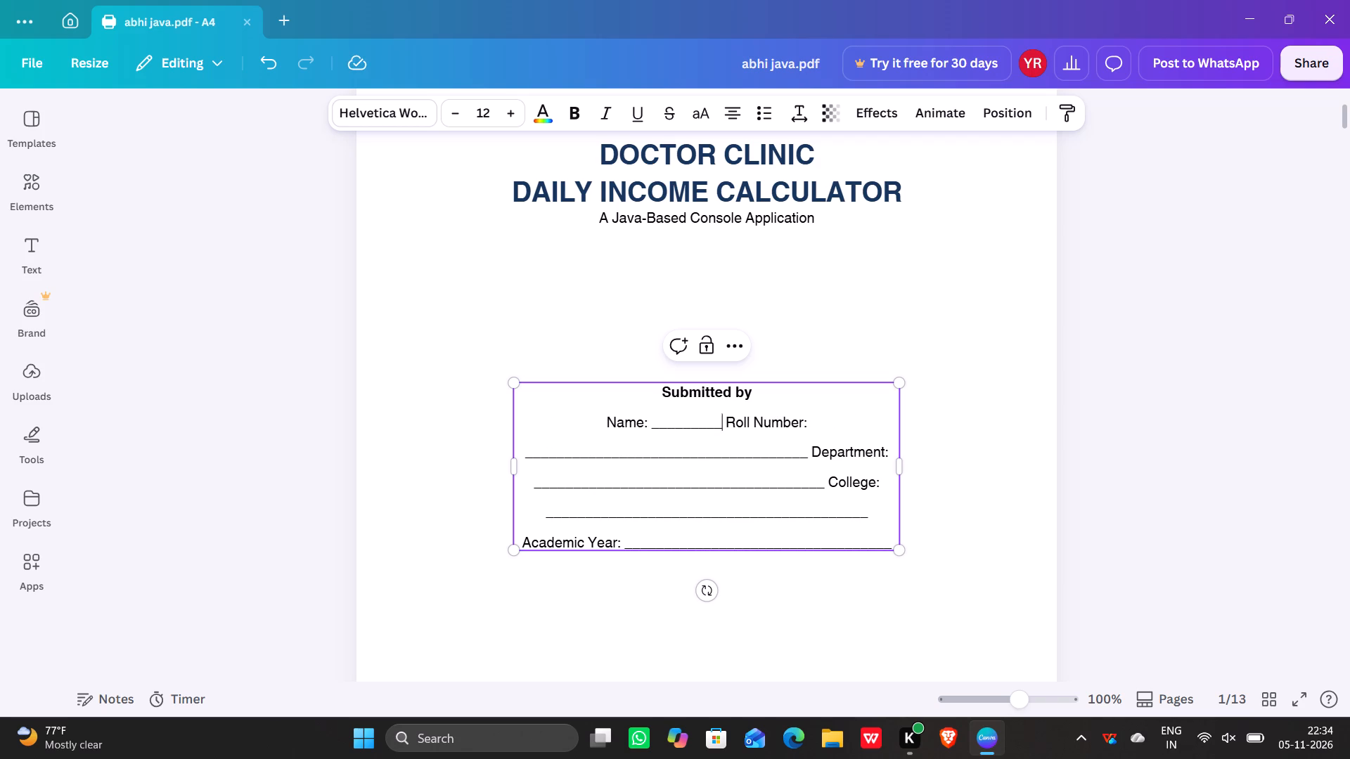
pyautogui.press('BackSpace')
pyautogui.press('BackSpace')
pyautogui.press('BackSpace')
pyautogui.press('BackSpace')
pyautogui.press('BackSpace')
pyautogui.press('BackSpace')
pyautogui.press('BackSpace')
pyautogui.press('BackSpace')
pyautogui.press('BackSpace')
pyautogui.press('BackSpace')
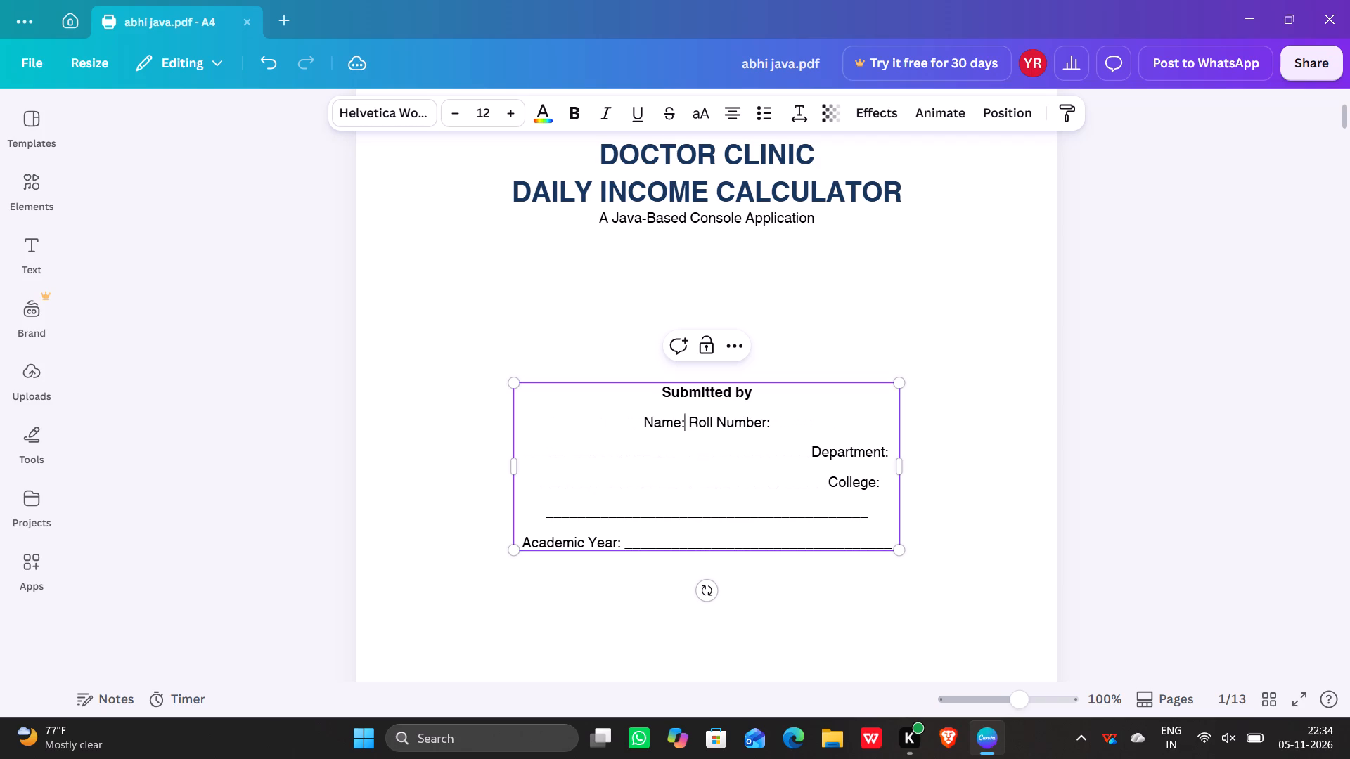
pyautogui.press('BackSpace')
pyautogui.press('BackSpace')
pyautogui.press('BackSpace')
pyautogui.press('BackSpace')
pyautogui.press('BackSpace')
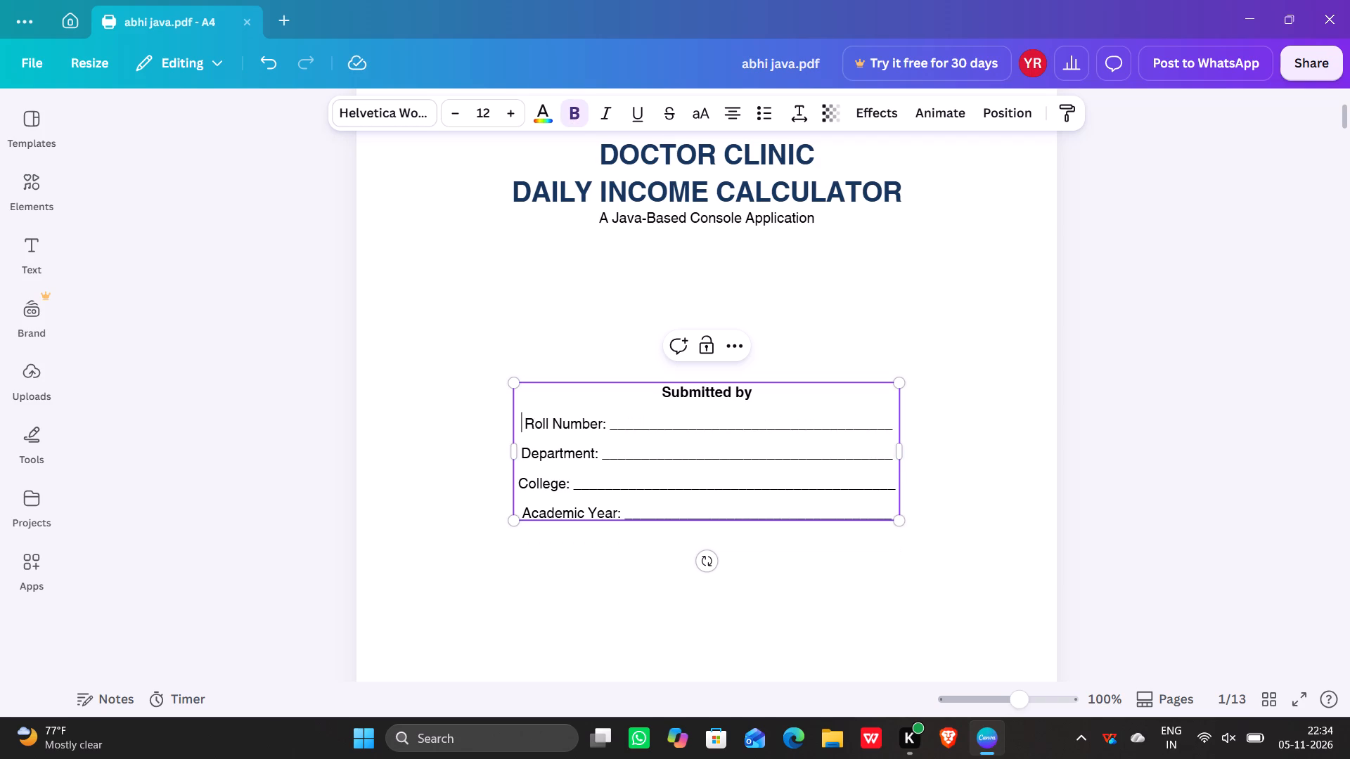
# Remove the roll number, department, college and academic year lines, leaving an empty line below the "Submitted by" heading.
pyautogui.press('Right')
pyautogui.press('Down')
pyautogui.press('Down')
pyautogui.press('Down')
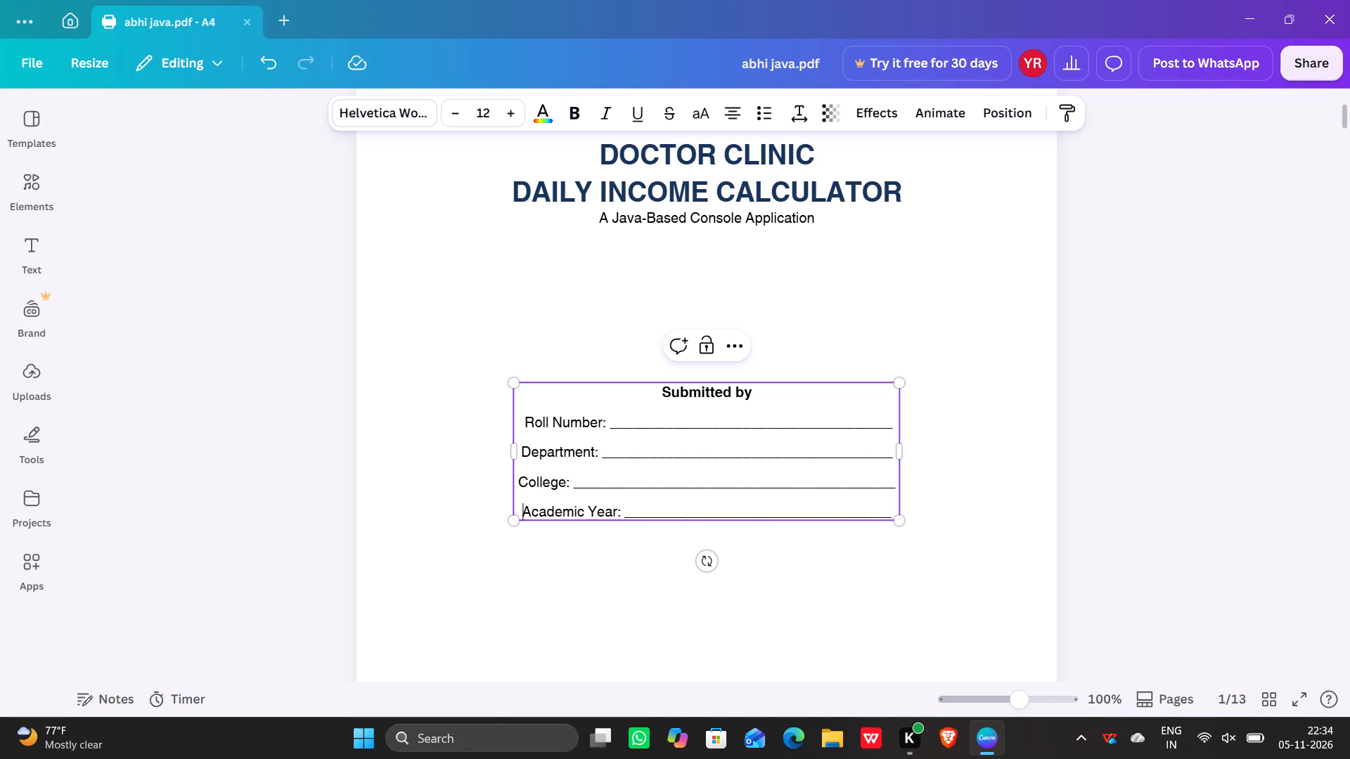
pyautogui.press('Right')
pyautogui.press('Right')
pyautogui.press('Right')
pyautogui.press('Right')
pyautogui.press('Right')
pyautogui.press('Right')
pyautogui.press('Right')
pyautogui.press('Right')
pyautogui.press('Right')
pyautogui.press('Right')
pyautogui.press('Right')
pyautogui.press('Right')
pyautogui.press('Right')
pyautogui.press('Right')
pyautogui.press('Right')
pyautogui.press('Right')
pyautogui.press('Right')
pyautogui.press('Right')
pyautogui.press('Right')
pyautogui.press('Right')
pyautogui.press('Right')
pyautogui.press('Right')
pyautogui.press('Right')
pyautogui.press('Right')
pyautogui.press('BackSpace')
pyautogui.press('BackSpace')
pyautogui.press('BackSpace')
pyautogui.press('BackSpace')
pyautogui.press('BackSpace')
pyautogui.press('BackSpace')
pyautogui.press('BackSpace')
pyautogui.press('BackSpace')
pyautogui.press('BackSpace')
pyautogui.press('BackSpace')
pyautogui.press('BackSpace')
pyautogui.press('BackSpace')
pyautogui.press('BackSpace')
pyautogui.press('BackSpace')
pyautogui.press('BackSpace')
pyautogui.press('BackSpace')
pyautogui.press('BackSpace')
pyautogui.press('BackSpace')
pyautogui.press('BackSpace')
pyautogui.press('BackSpace')
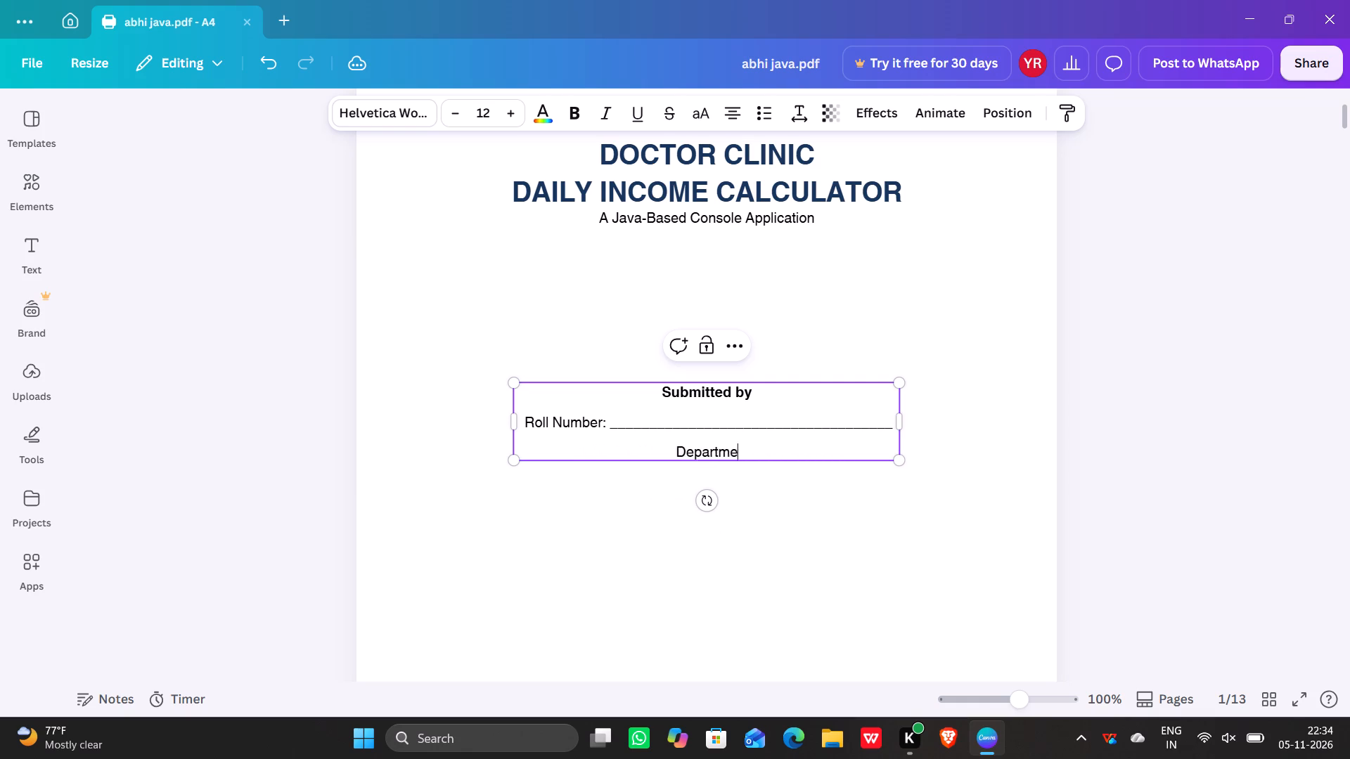
pyautogui.press('BackSpace')
pyautogui.press('BackSpace')
pyautogui.press('BackSpace')
pyautogui.press('BackSpace')
pyautogui.press('BackSpace')
pyautogui.press('BackSpace')
pyautogui.press('BackSpace')
pyautogui.press('BackSpace')
pyautogui.press('BackSpace')
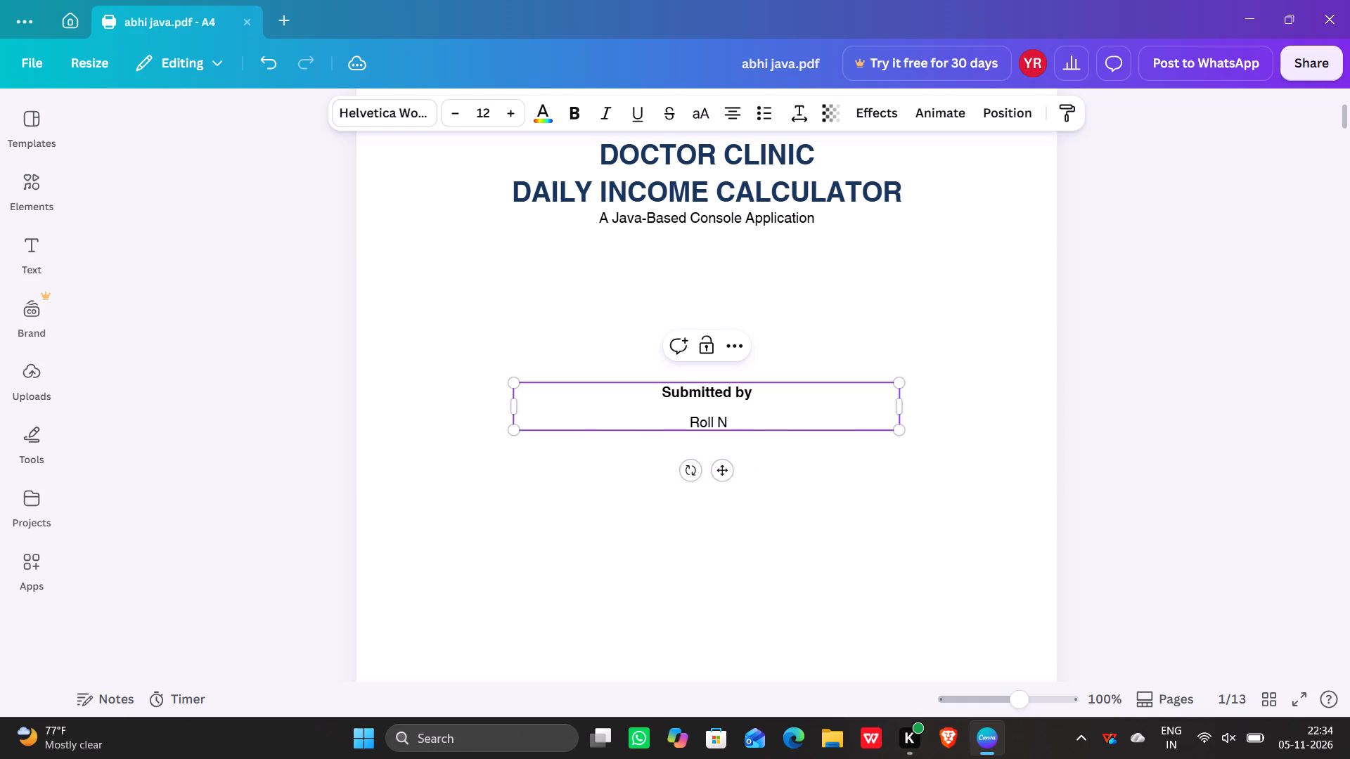
pyautogui.press('Return')
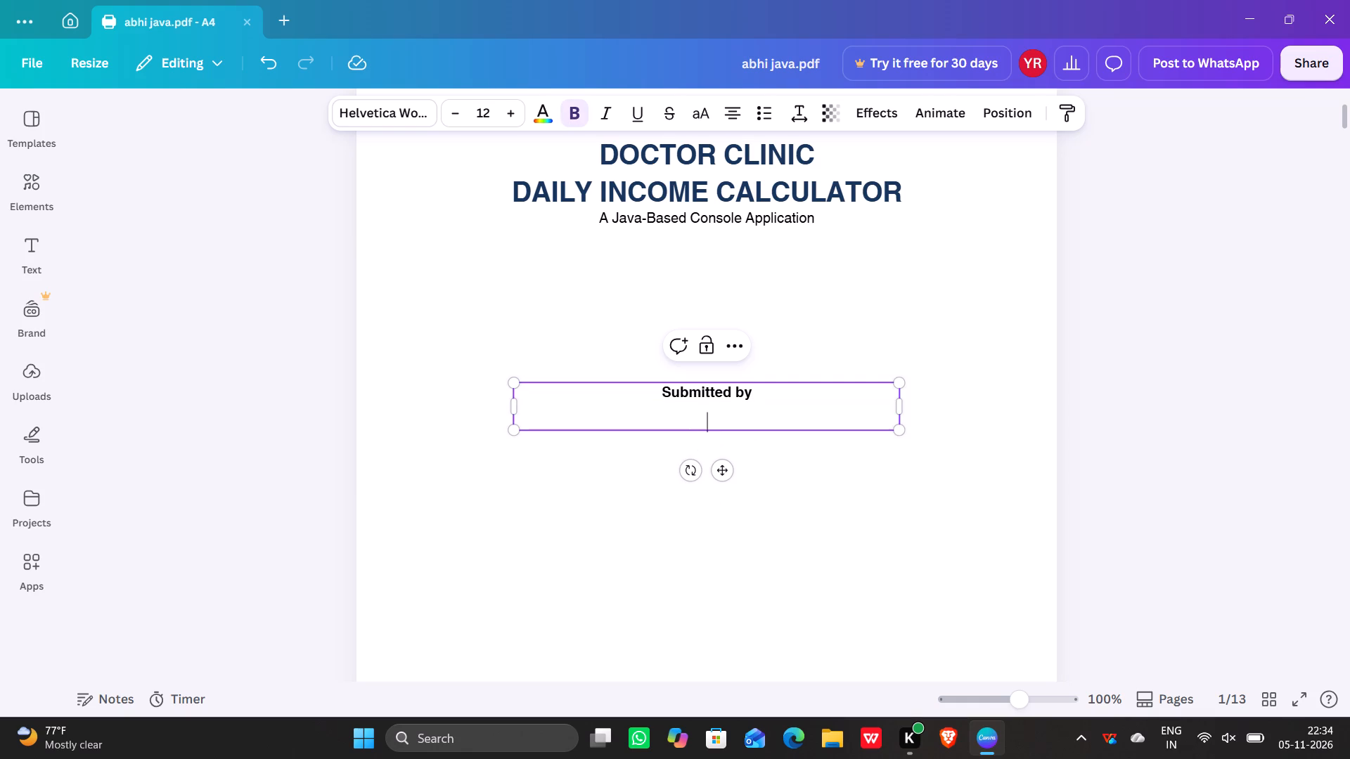
# Change the heading to "PROJECT Submitted by:" and leave one empty line below it.
pyautogui.press('Up')
pyautogui.press('Left')
pyautogui.press('Left')
pyautogui.press('Left')
pyautogui.press('Left')
pyautogui.press('Left')
pyautogui.press('Left')
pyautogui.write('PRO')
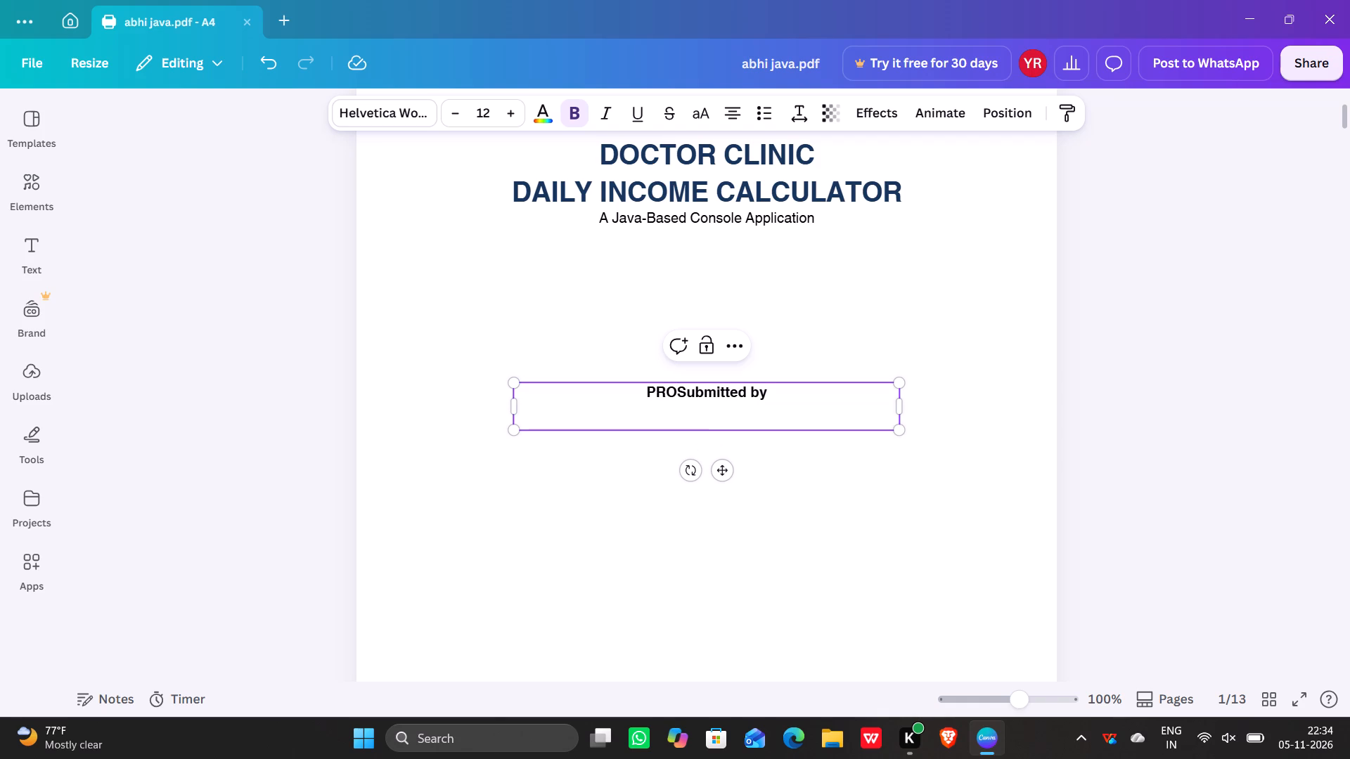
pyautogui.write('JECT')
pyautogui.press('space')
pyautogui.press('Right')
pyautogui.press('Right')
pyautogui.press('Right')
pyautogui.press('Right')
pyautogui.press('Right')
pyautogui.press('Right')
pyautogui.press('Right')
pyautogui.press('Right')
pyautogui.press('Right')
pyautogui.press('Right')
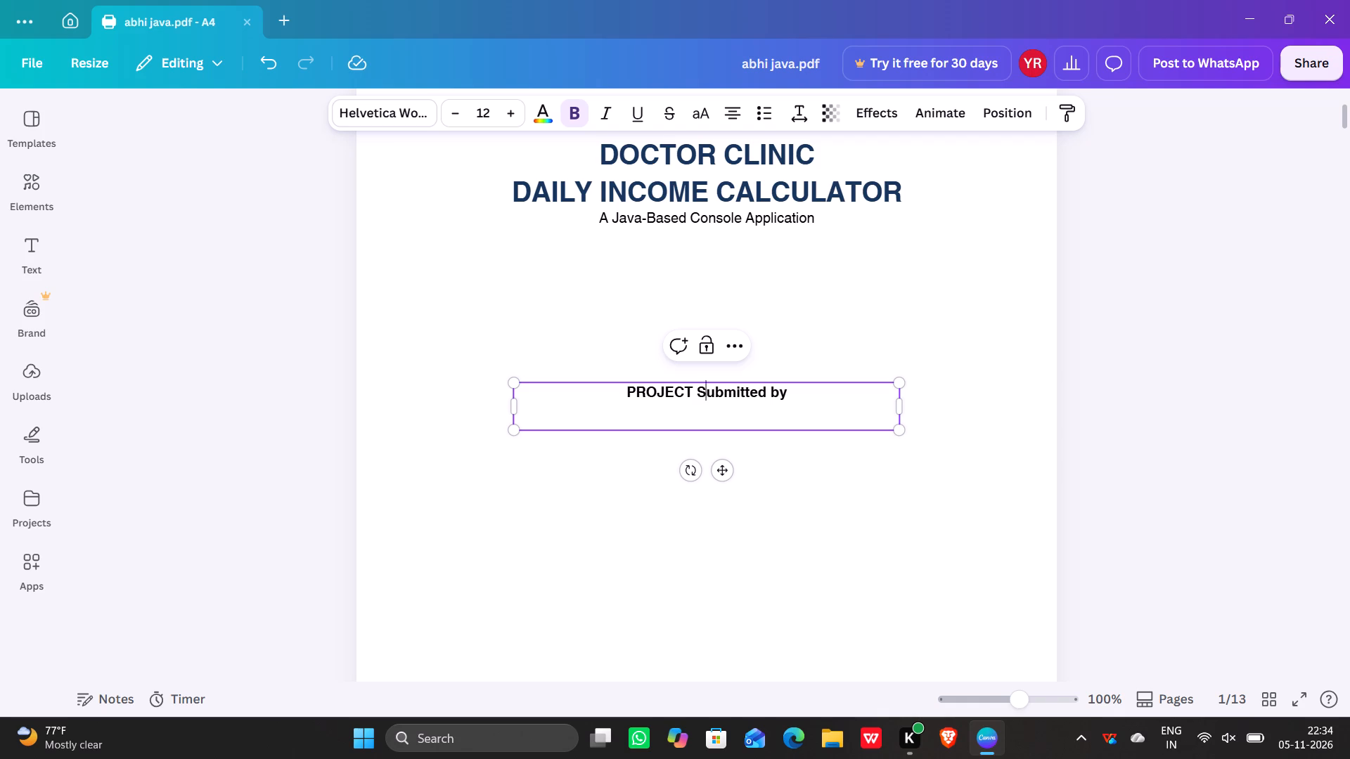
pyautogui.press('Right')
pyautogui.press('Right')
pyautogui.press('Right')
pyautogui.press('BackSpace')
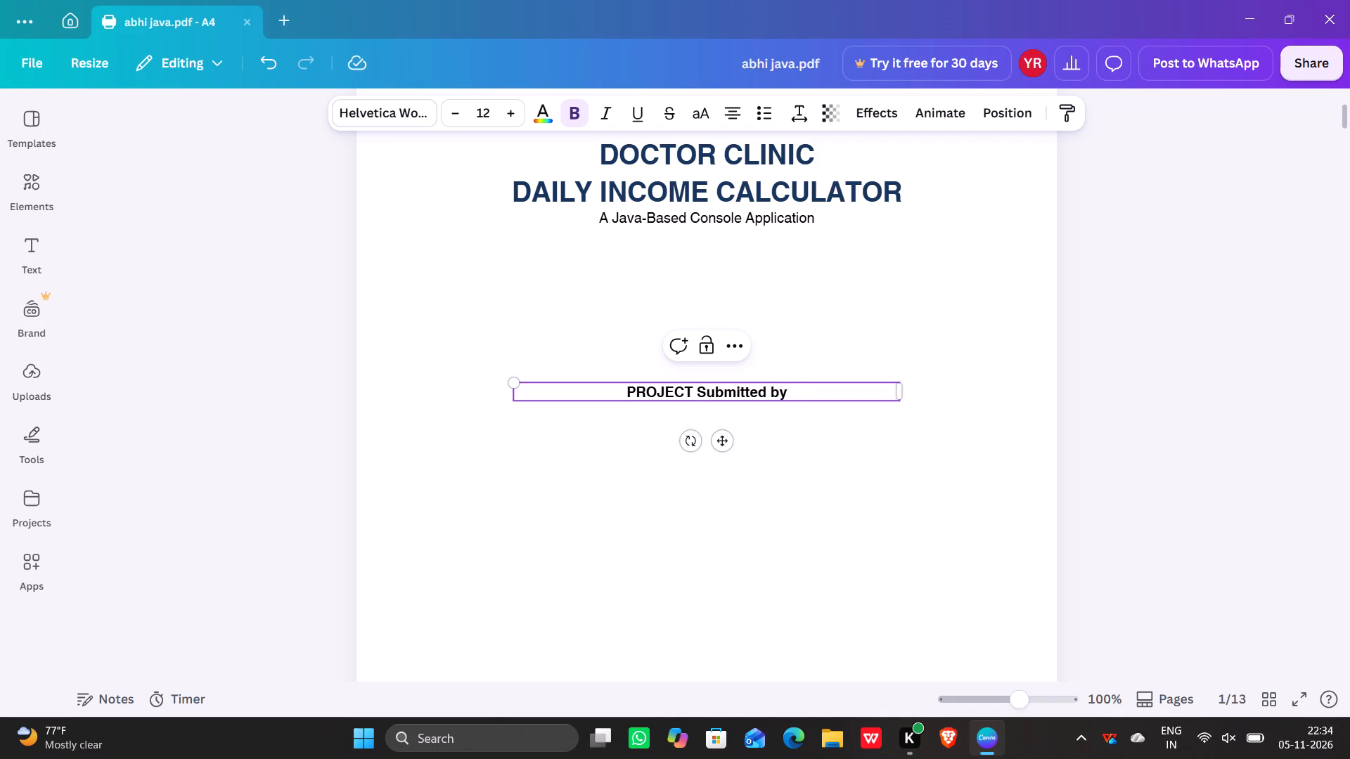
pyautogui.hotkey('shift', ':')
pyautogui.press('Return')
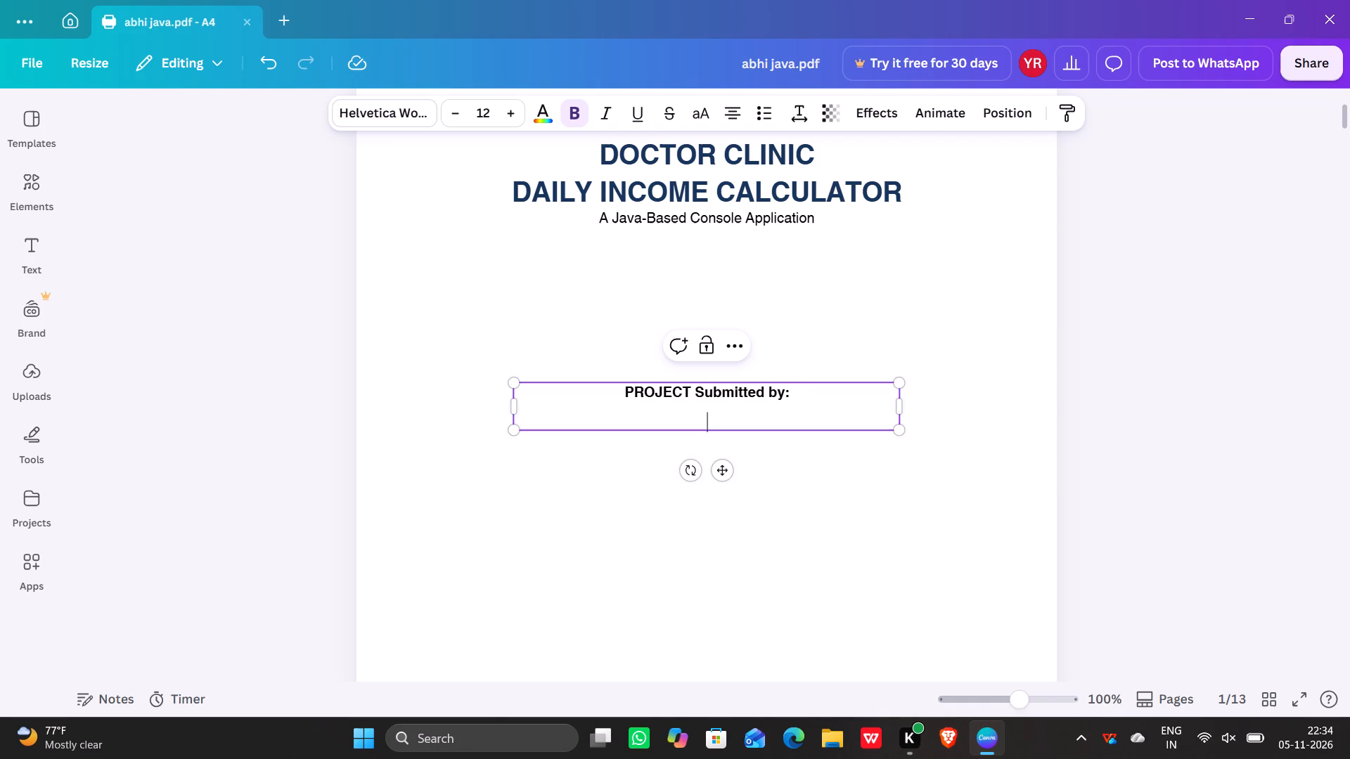
# Enter the student's name in capitals with the roll number in parentheses directly after it, below the "PROJECT Submitted by:" heading.
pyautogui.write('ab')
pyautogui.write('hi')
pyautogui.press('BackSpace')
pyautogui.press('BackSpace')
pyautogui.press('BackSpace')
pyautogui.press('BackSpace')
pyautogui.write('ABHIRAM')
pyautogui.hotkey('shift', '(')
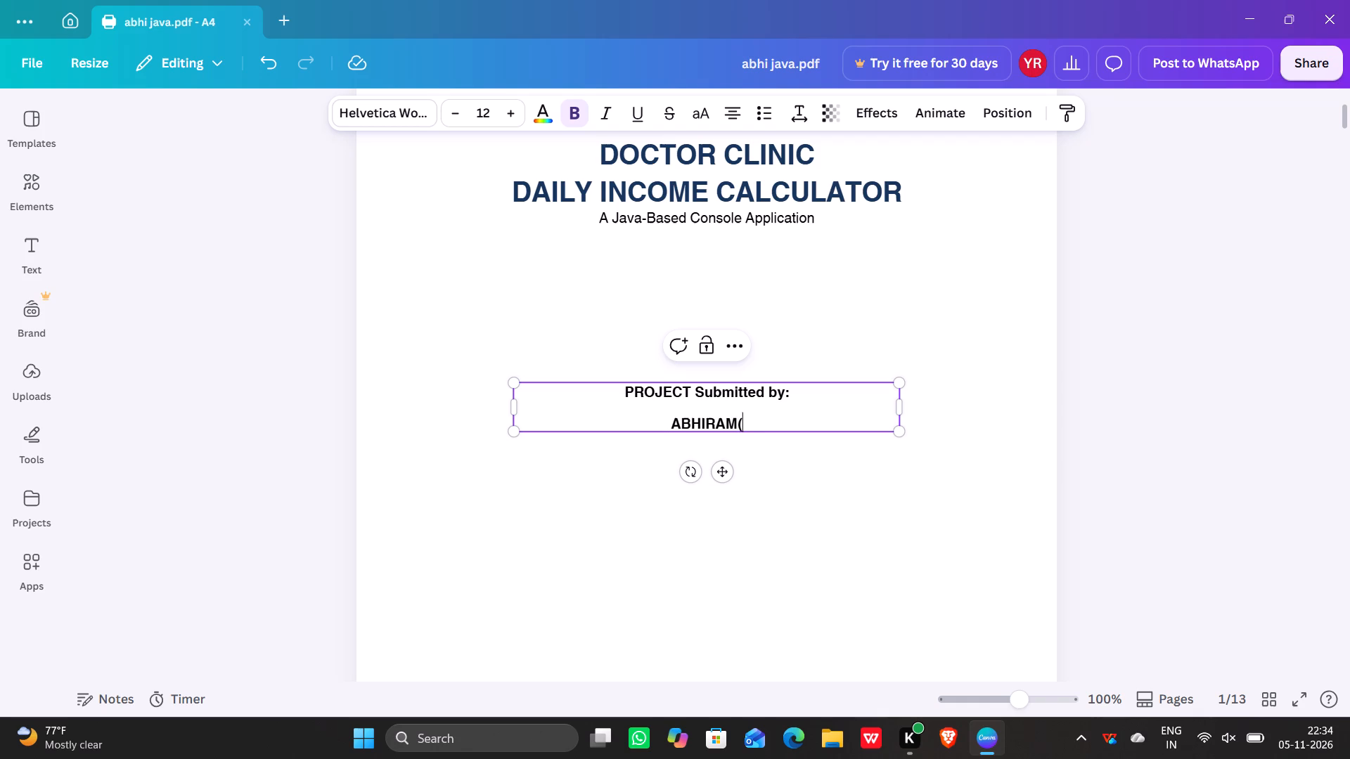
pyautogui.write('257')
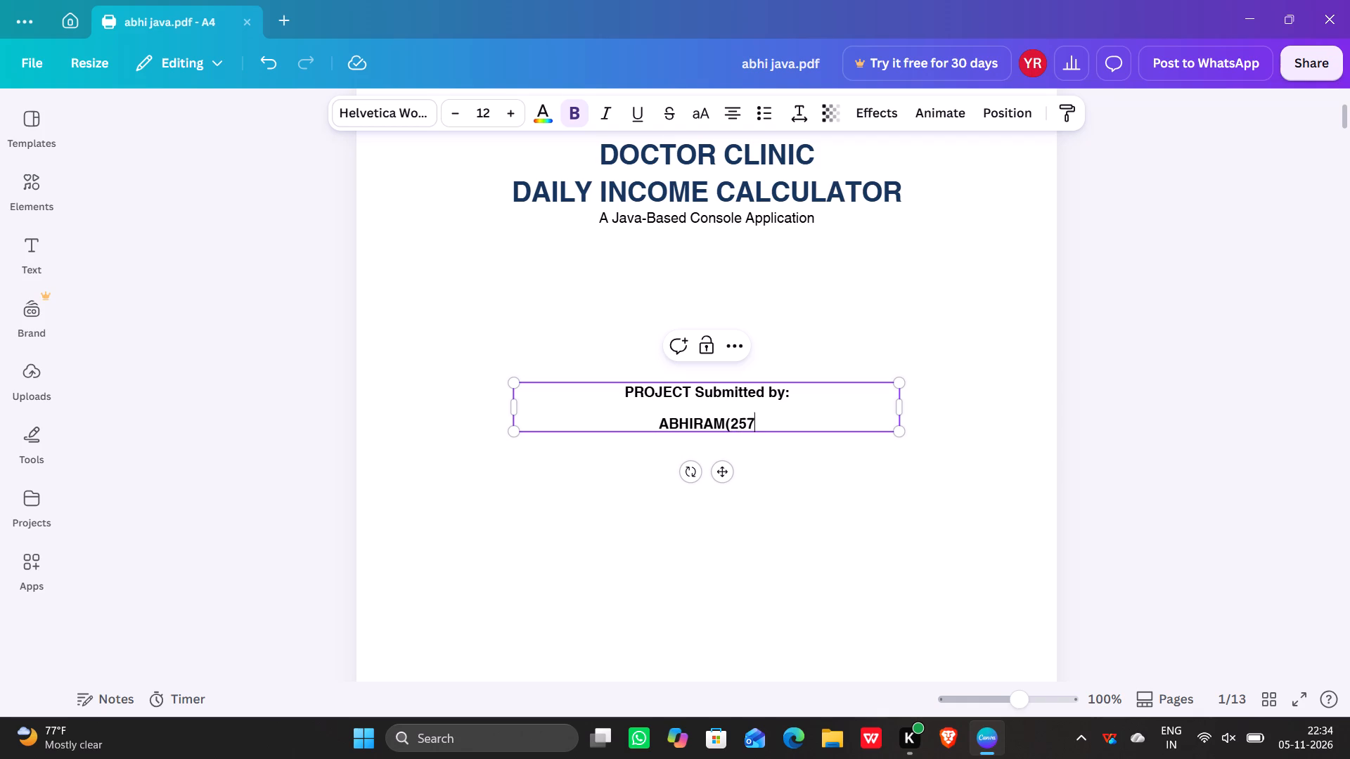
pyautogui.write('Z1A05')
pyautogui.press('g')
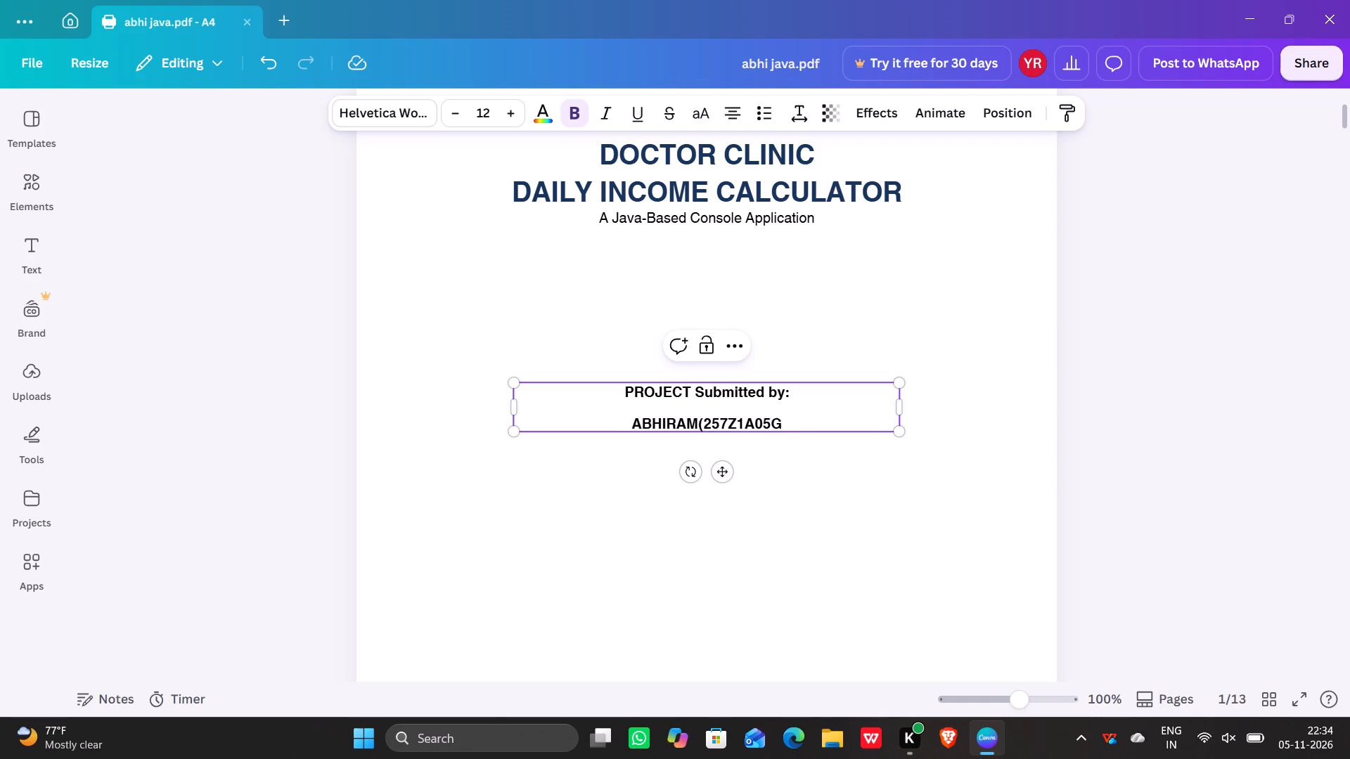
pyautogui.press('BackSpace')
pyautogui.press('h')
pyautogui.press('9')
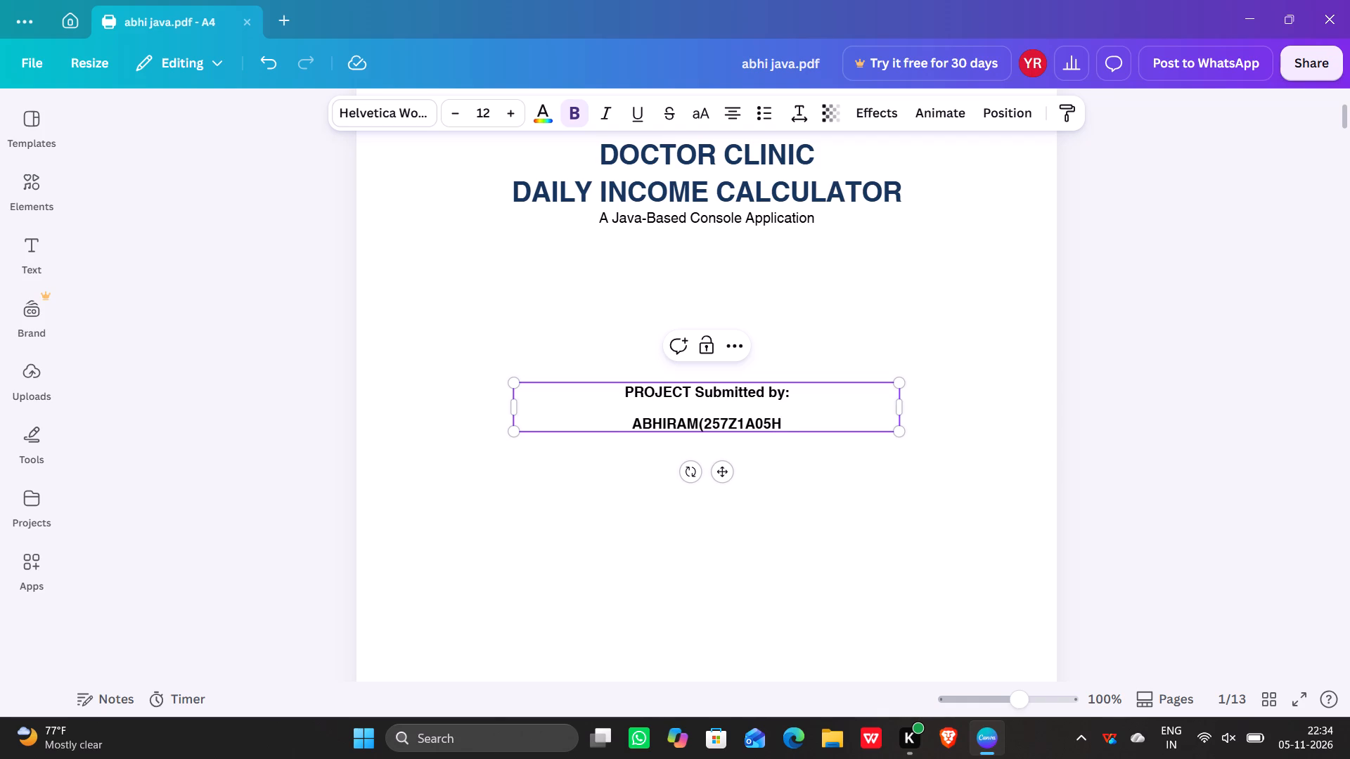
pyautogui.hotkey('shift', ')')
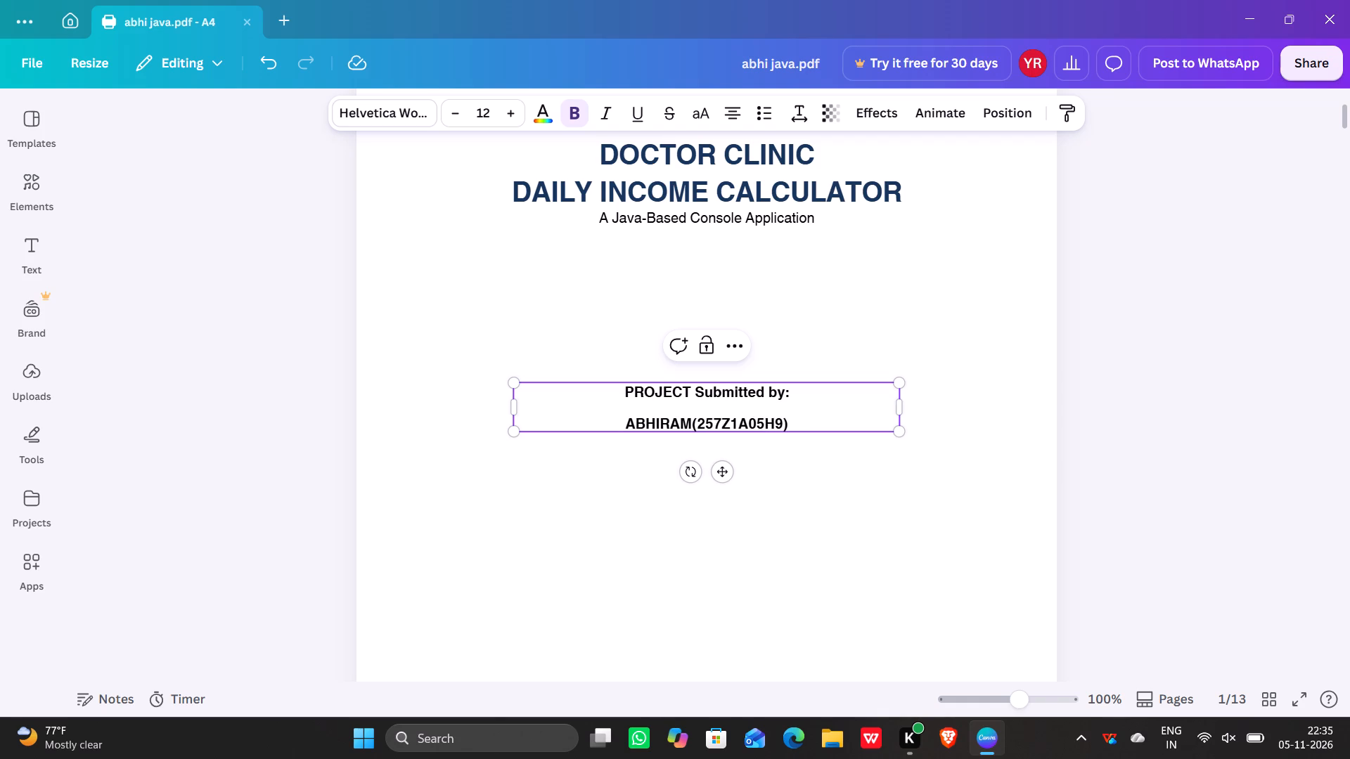
# Add a new line reading "PROJECT SUBMITTED TO:" below the student's name and roll number.
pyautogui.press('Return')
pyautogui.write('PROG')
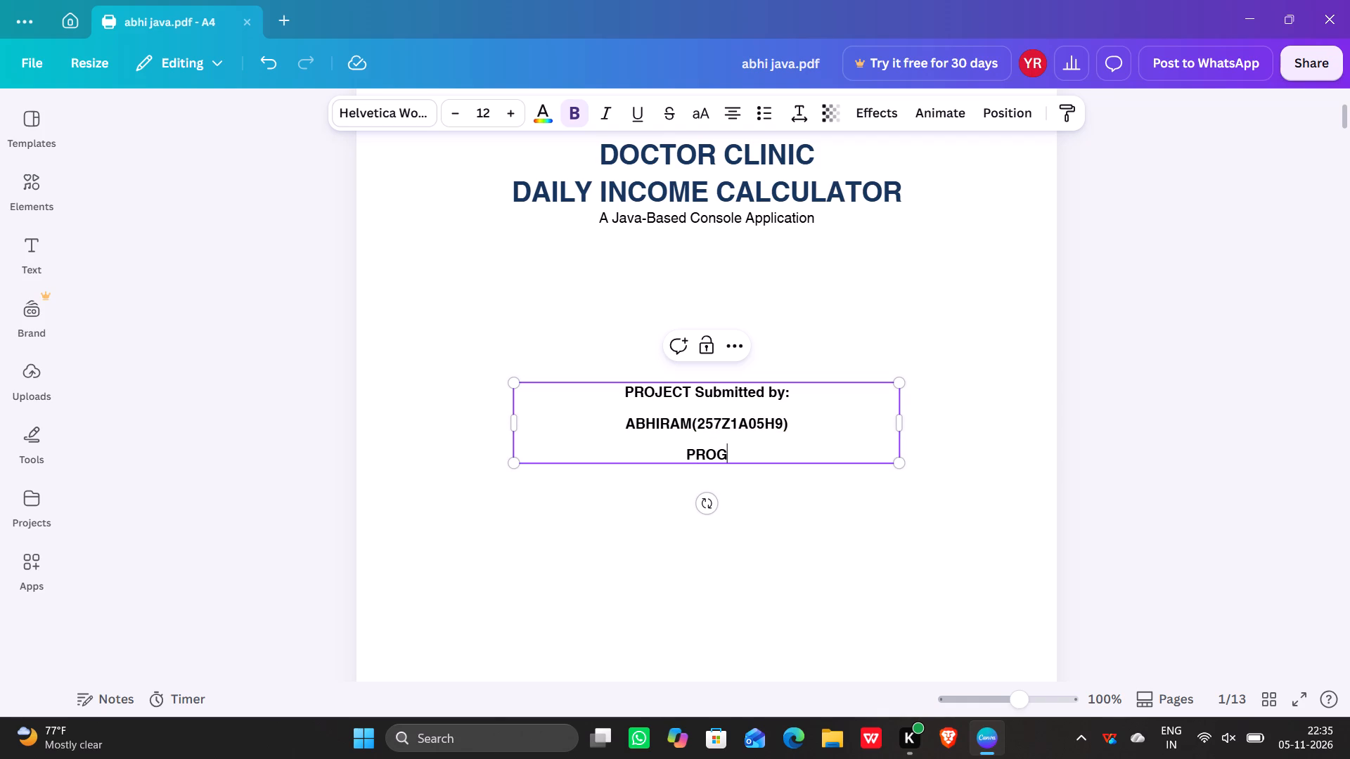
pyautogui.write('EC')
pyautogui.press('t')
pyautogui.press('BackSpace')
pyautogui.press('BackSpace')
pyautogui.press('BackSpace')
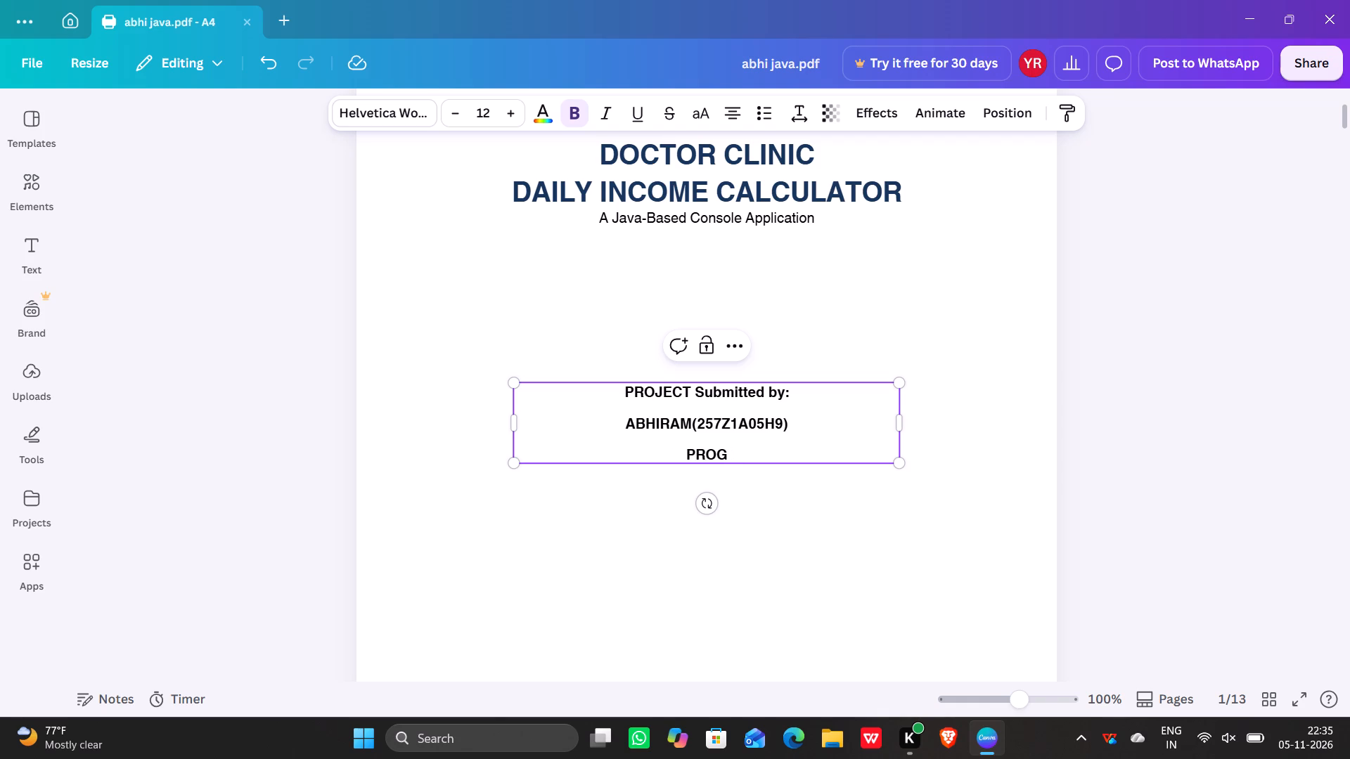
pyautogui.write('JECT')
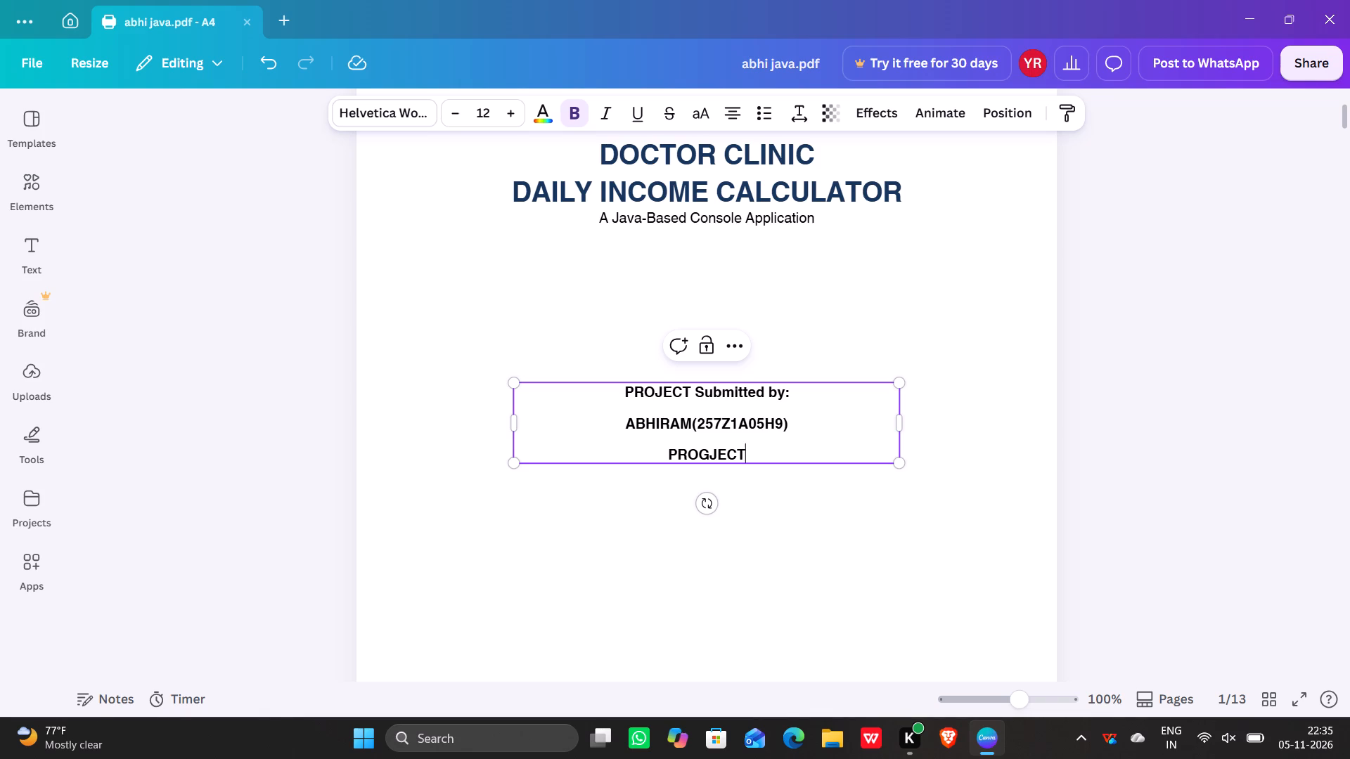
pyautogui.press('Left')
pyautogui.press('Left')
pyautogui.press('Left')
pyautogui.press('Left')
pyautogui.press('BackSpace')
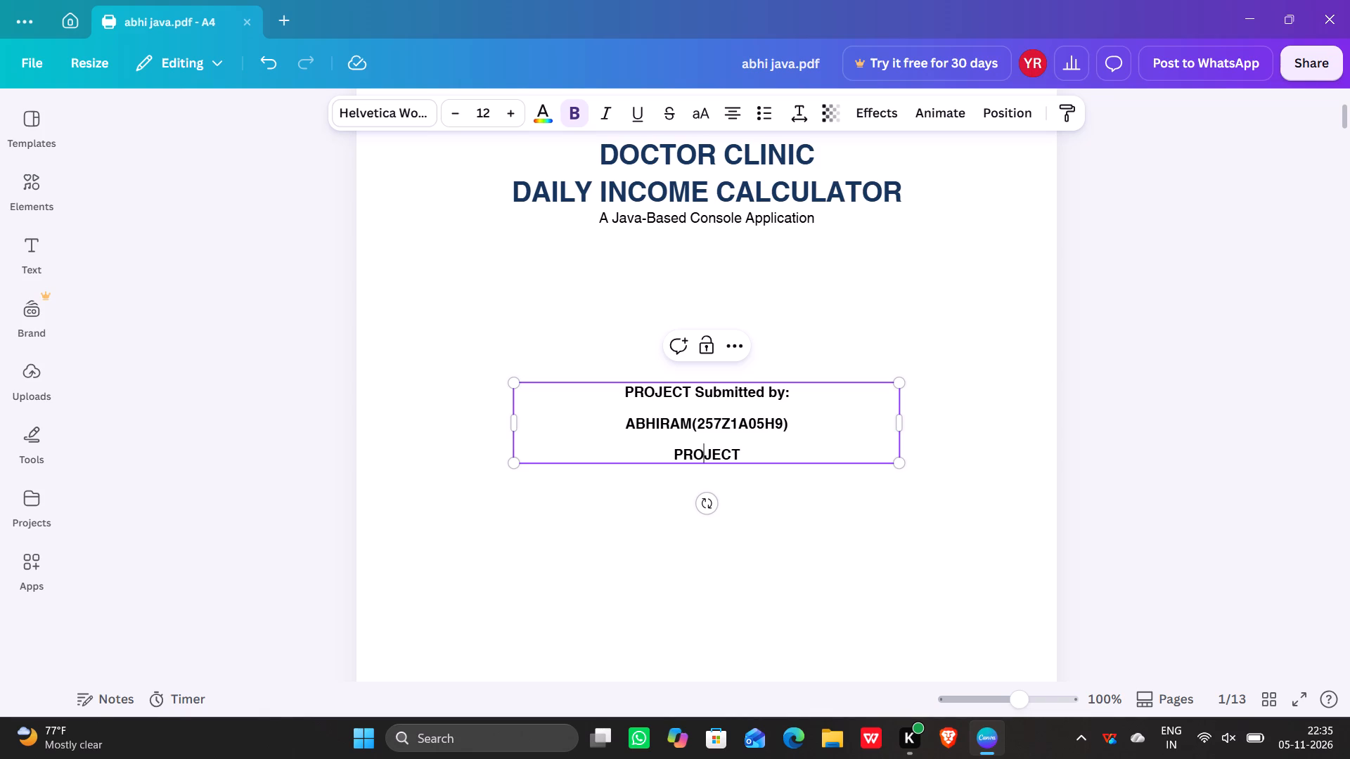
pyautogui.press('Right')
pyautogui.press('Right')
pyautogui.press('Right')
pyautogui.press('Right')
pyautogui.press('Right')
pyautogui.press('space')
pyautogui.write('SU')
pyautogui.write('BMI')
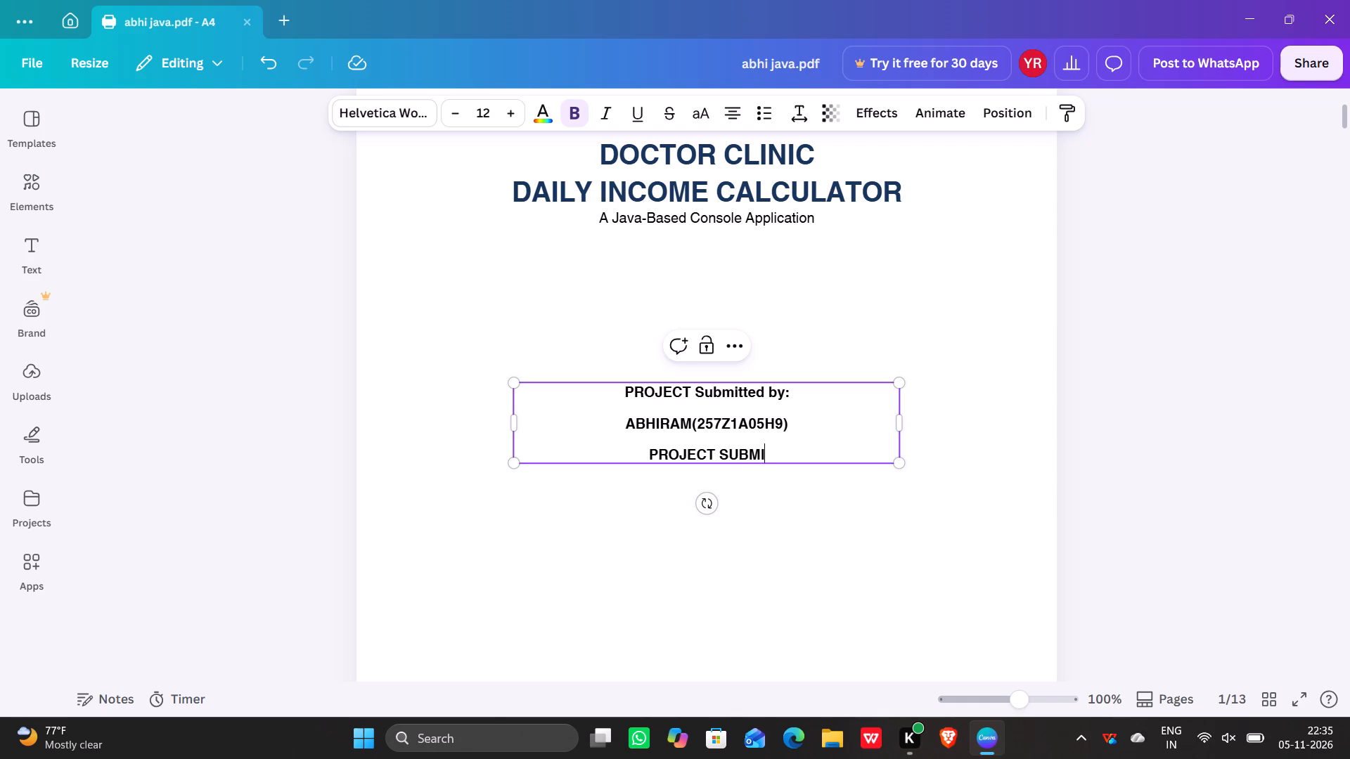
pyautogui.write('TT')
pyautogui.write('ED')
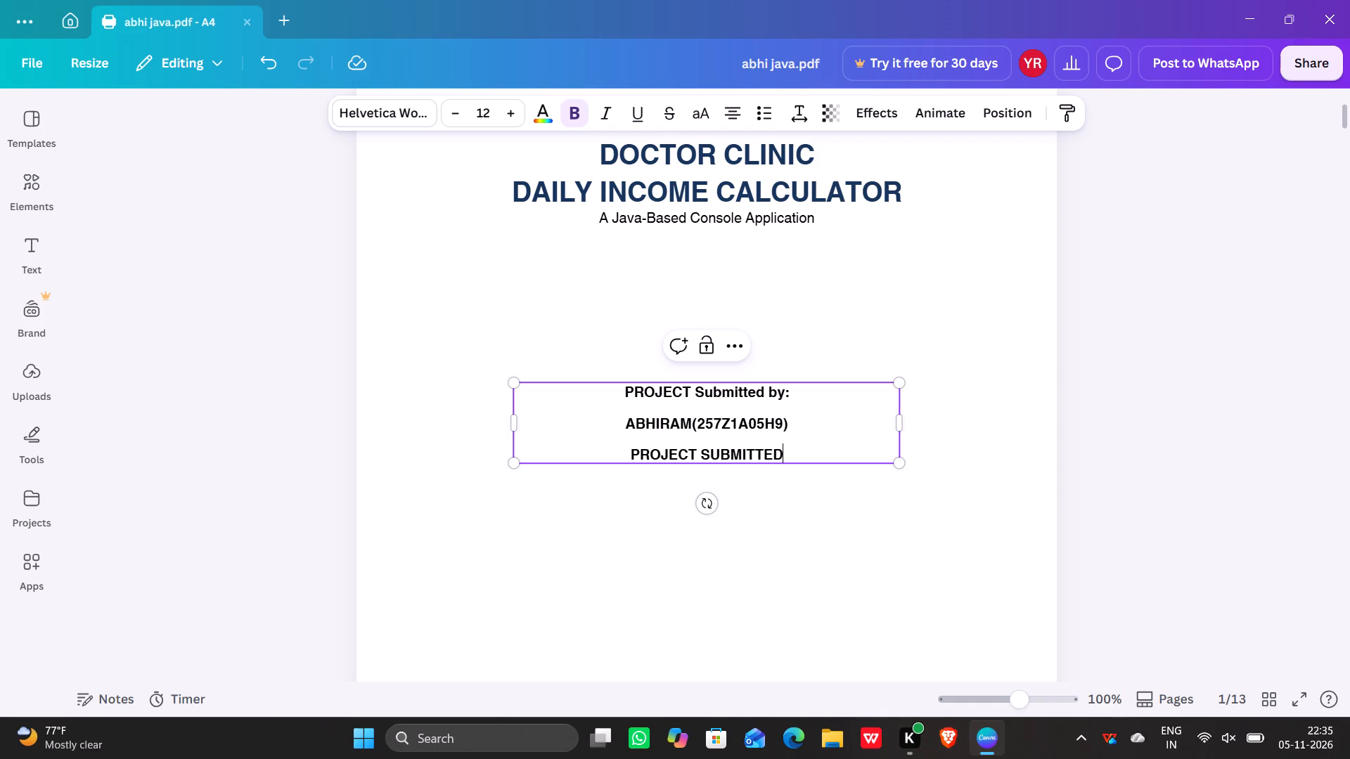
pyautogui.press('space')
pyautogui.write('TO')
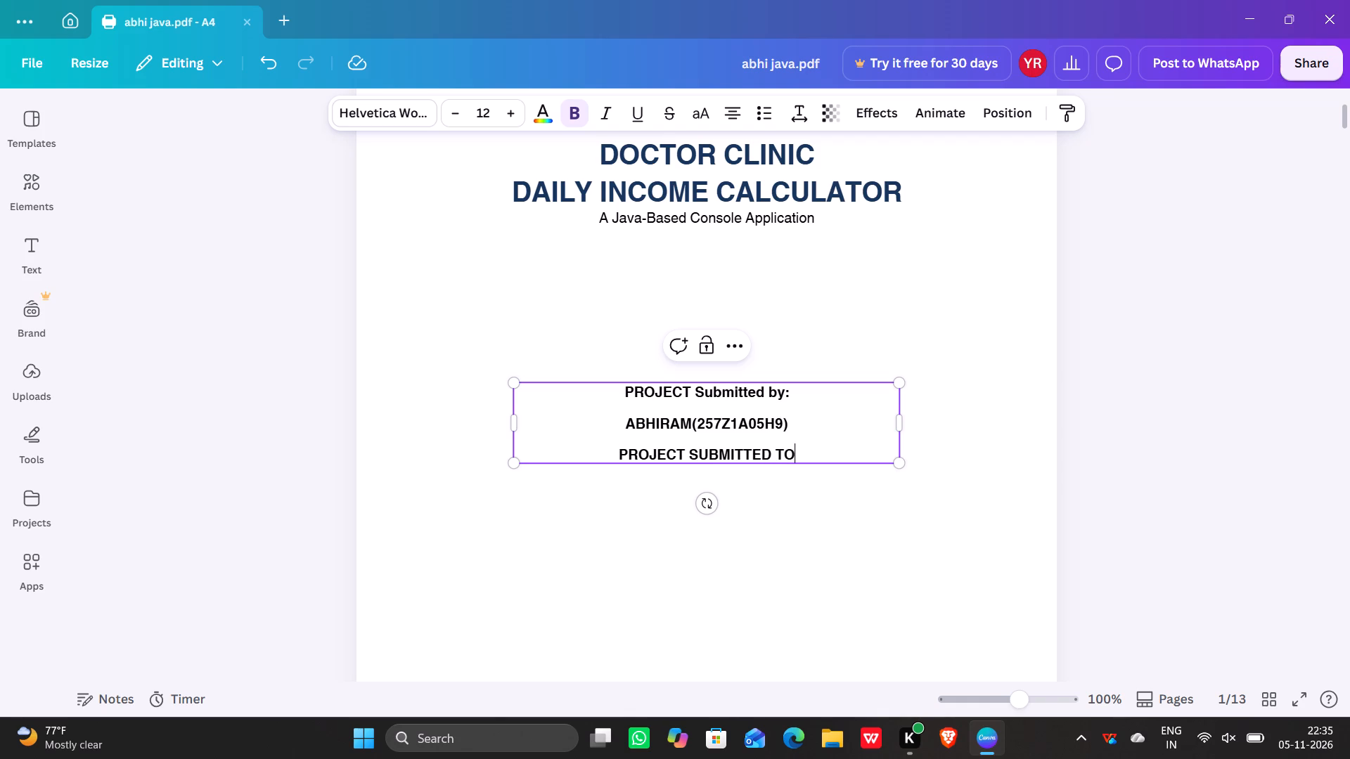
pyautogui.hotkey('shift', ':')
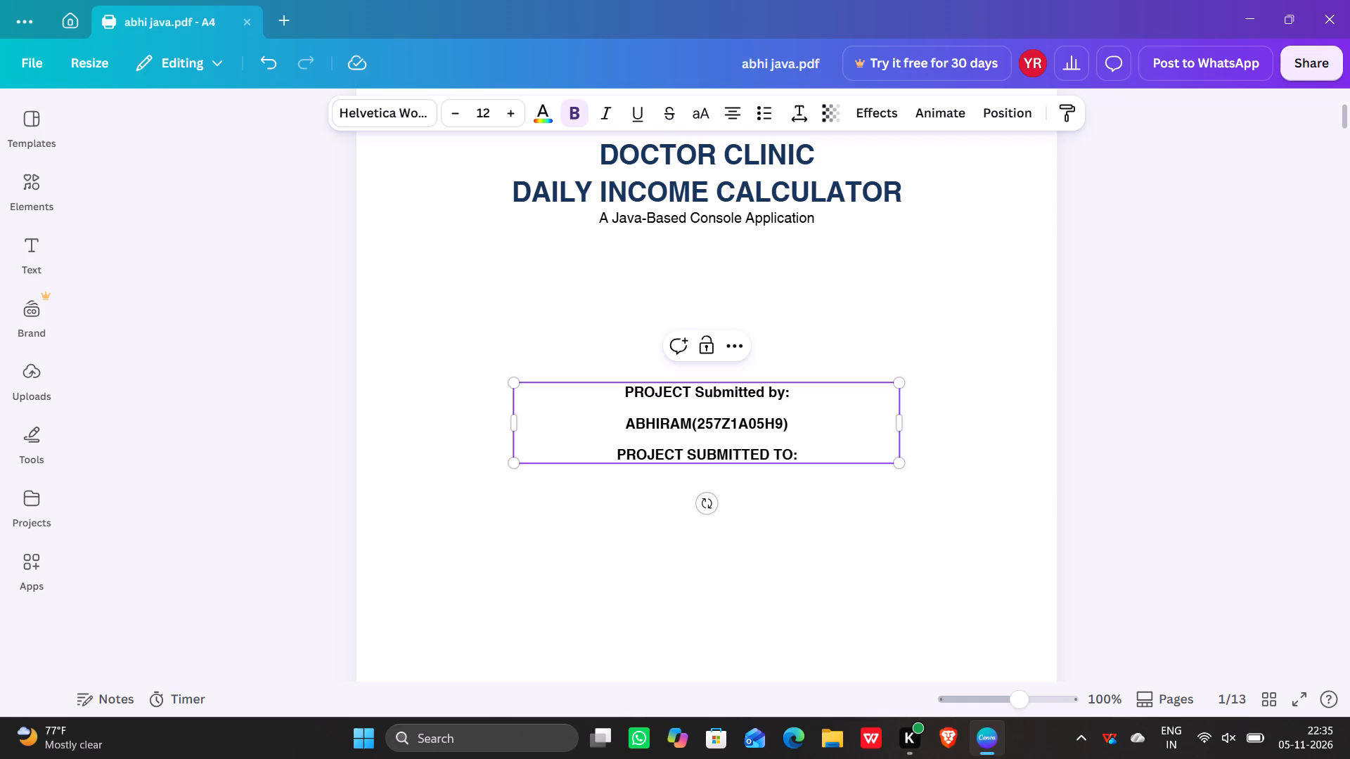
# Enter the teacher's name on a new line below "PROJECT SUBMITTED TO:".
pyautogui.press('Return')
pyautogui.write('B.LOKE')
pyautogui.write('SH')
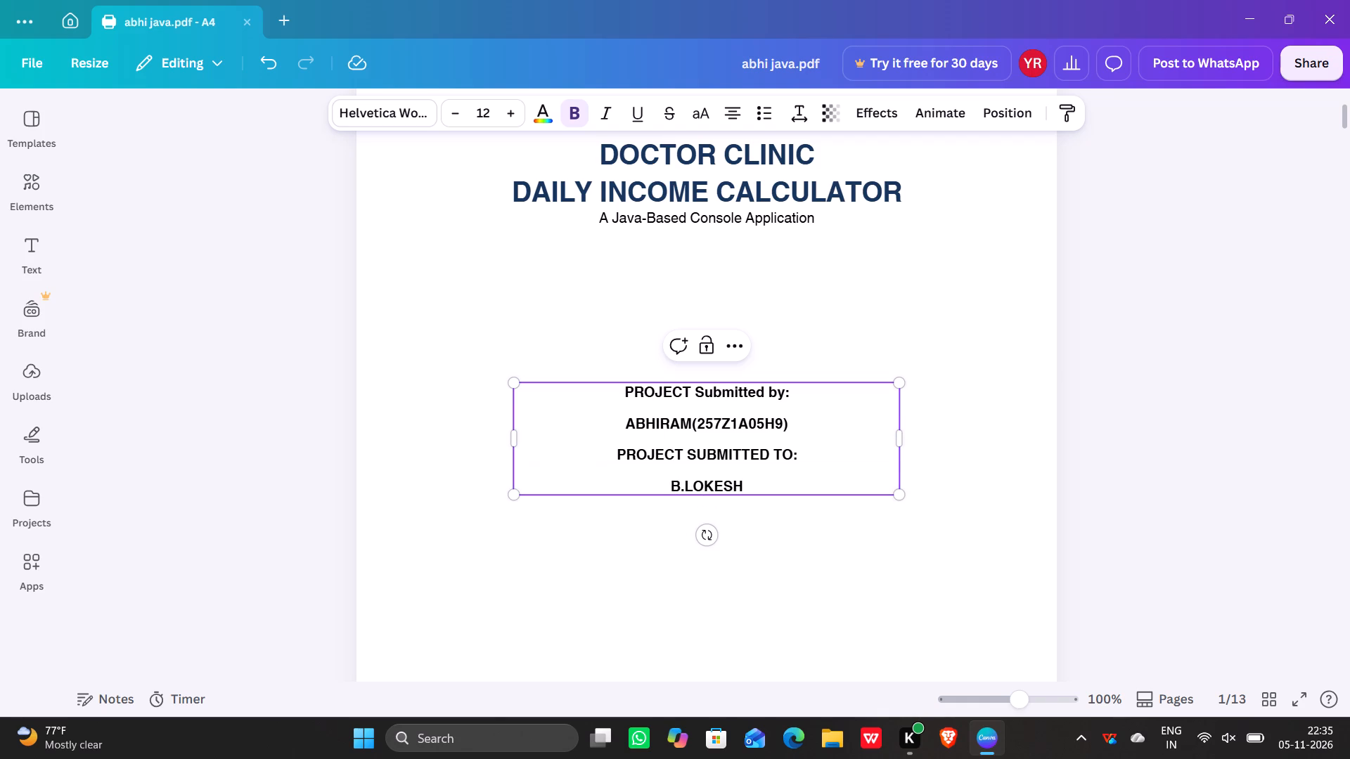
# Add "SIR" after the teacher's name below "PROJECT SUBMITTED TO:" on the cover page.
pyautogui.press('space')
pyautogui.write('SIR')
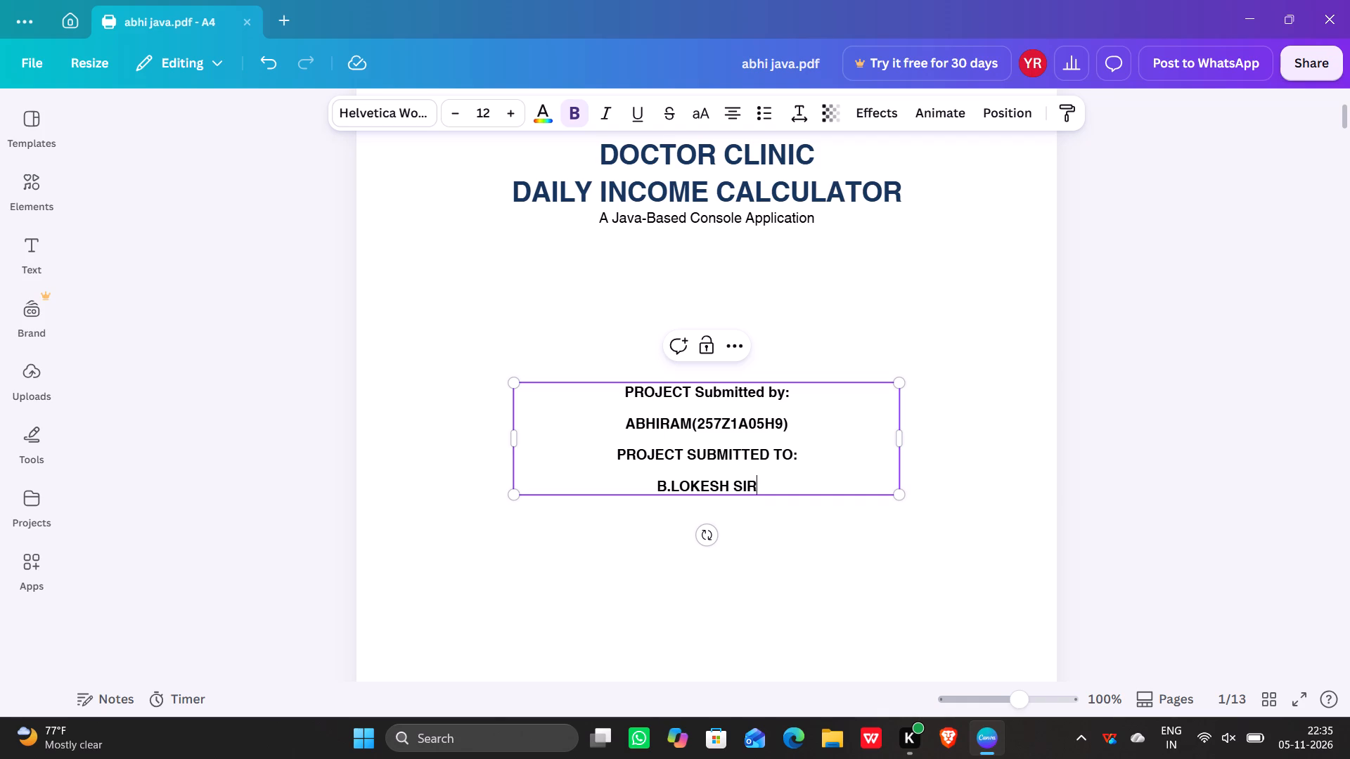
# Retype "Submitted by" in capitals so the line above the student's name reads "PROJECT SUBMITTED BY:".
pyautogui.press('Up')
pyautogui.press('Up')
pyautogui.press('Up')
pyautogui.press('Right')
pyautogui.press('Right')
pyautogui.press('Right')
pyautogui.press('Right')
pyautogui.moveTo(696, 391); pyautogui.dragTo(773, 394)
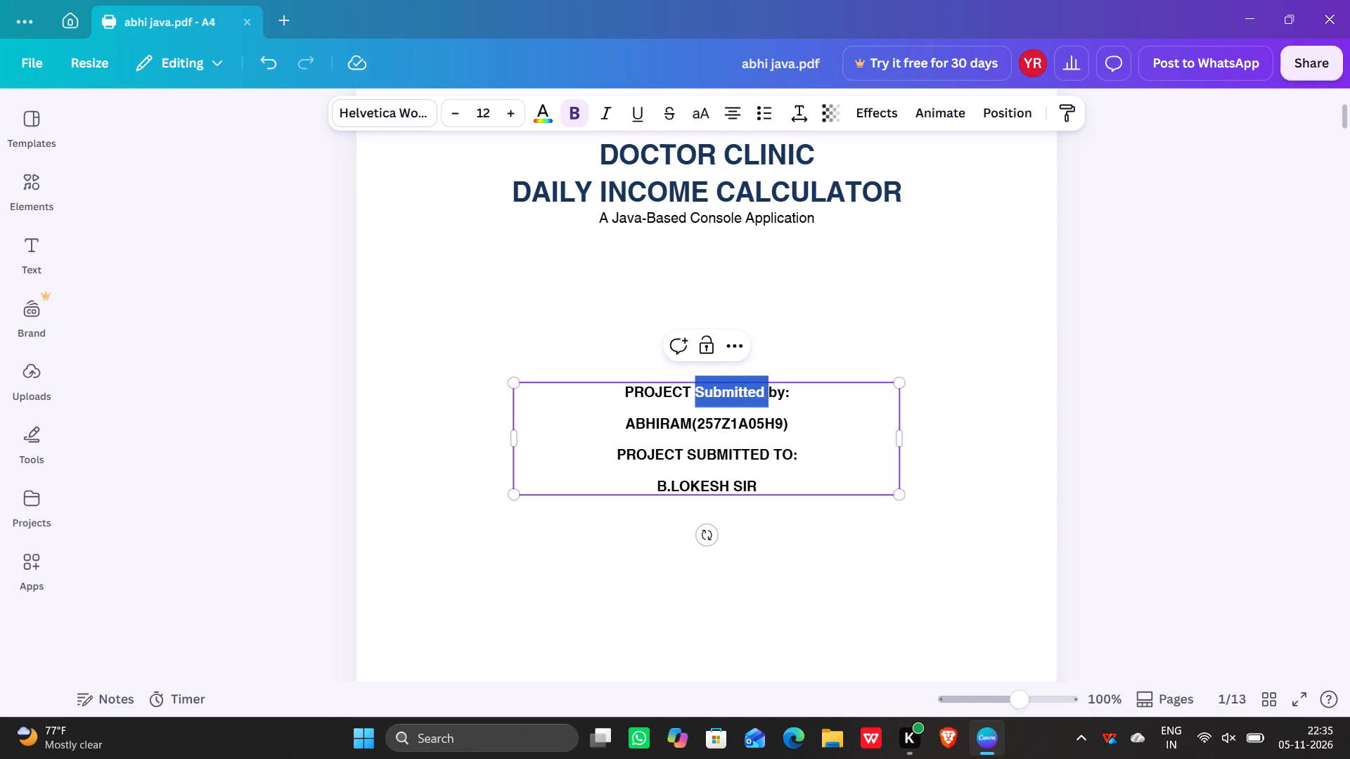
pyautogui.moveTo(773, 394); pyautogui.dragTo(782, 394)
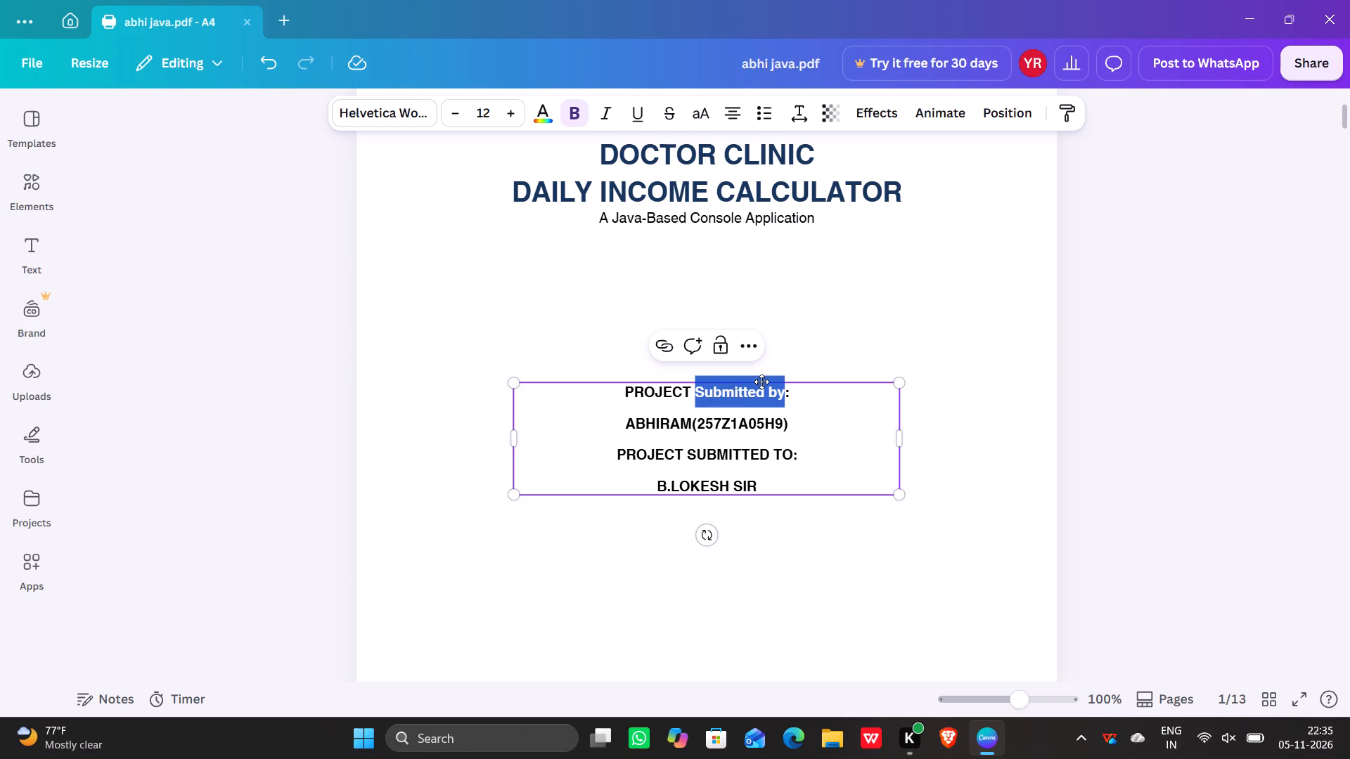
pyautogui.rightClick(763, 394)
pyautogui.click(744, 407)
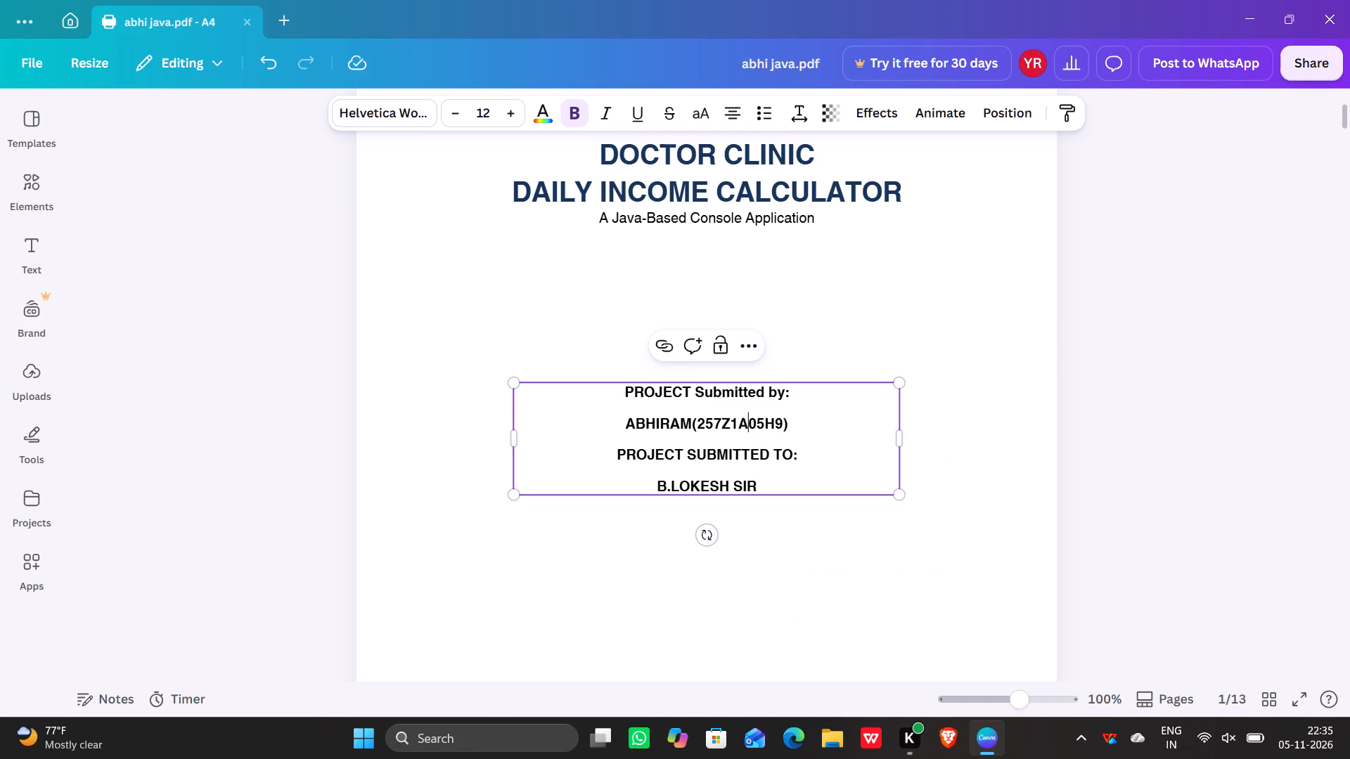
pyautogui.click(783, 394)
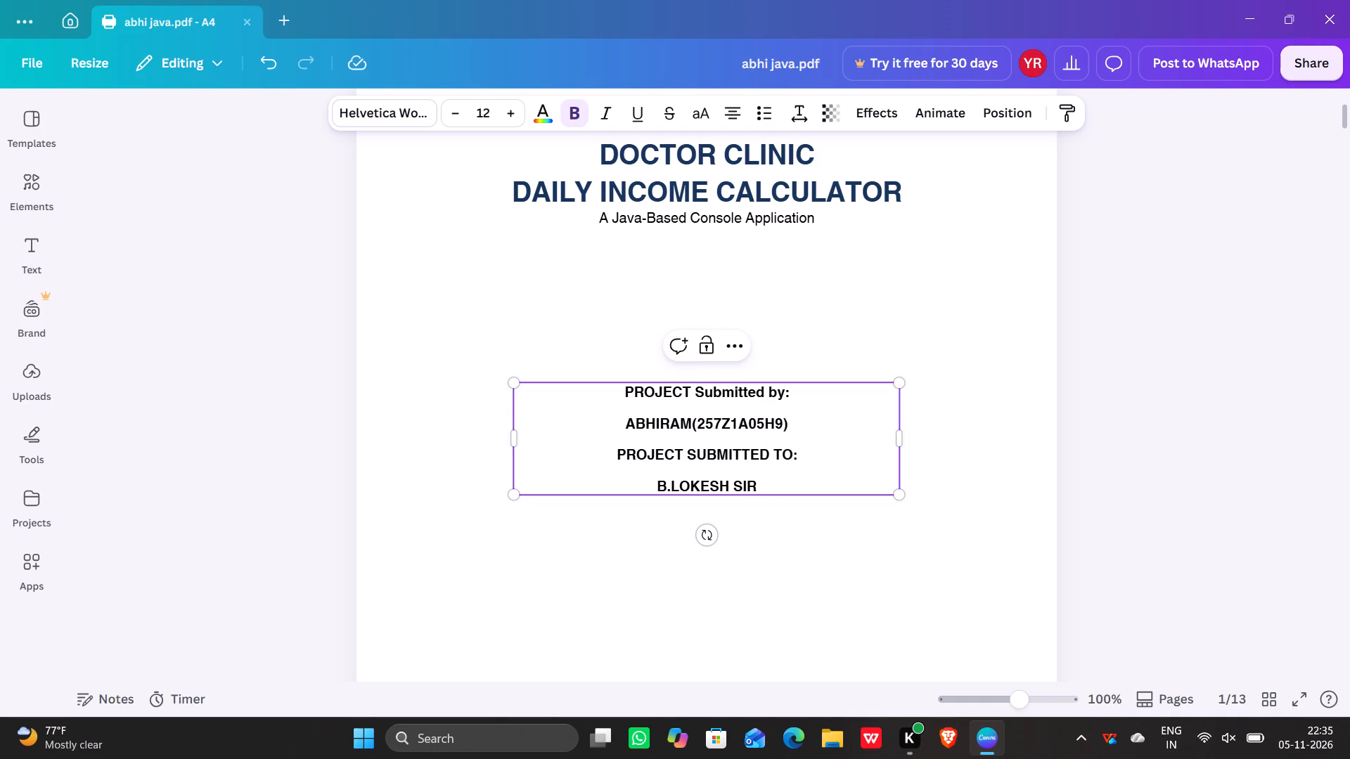
pyautogui.press('BackSpace')
pyautogui.press('BackSpace')
pyautogui.press('BackSpace')
pyautogui.press('BackSpace')
pyautogui.press('BackSpace')
pyautogui.press('BackSpace')
pyautogui.press('BackSpace')
pyautogui.press('BackSpace')
pyautogui.press('BackSpace')
pyautogui.press('BackSpace')
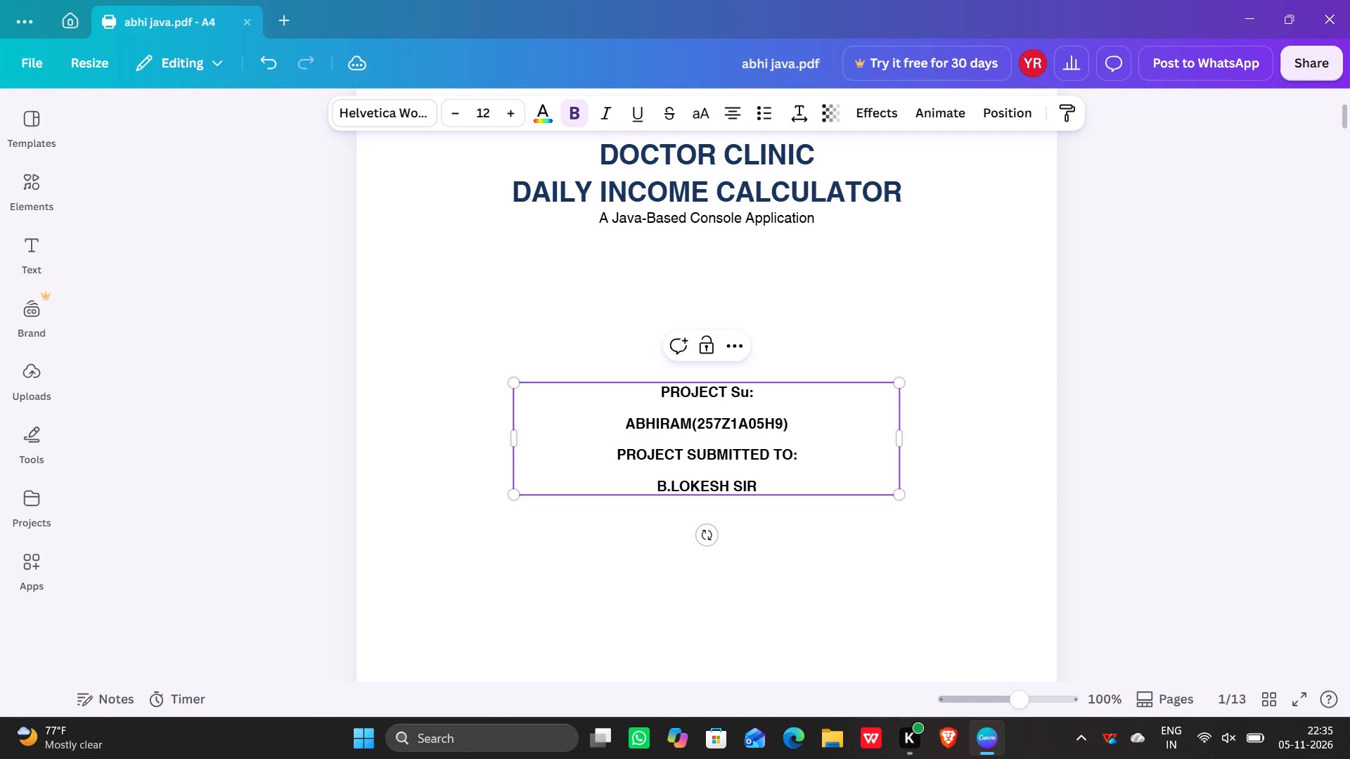
pyautogui.press('BackSpace')
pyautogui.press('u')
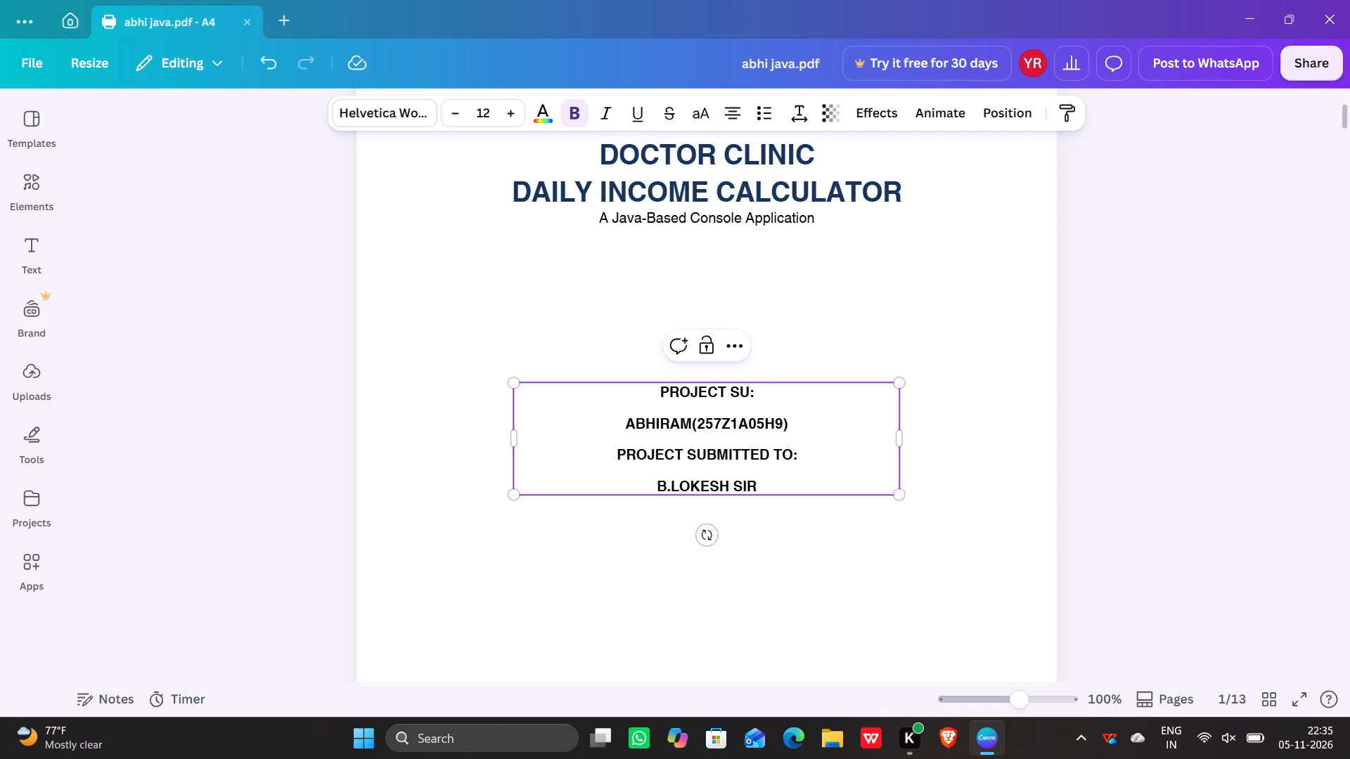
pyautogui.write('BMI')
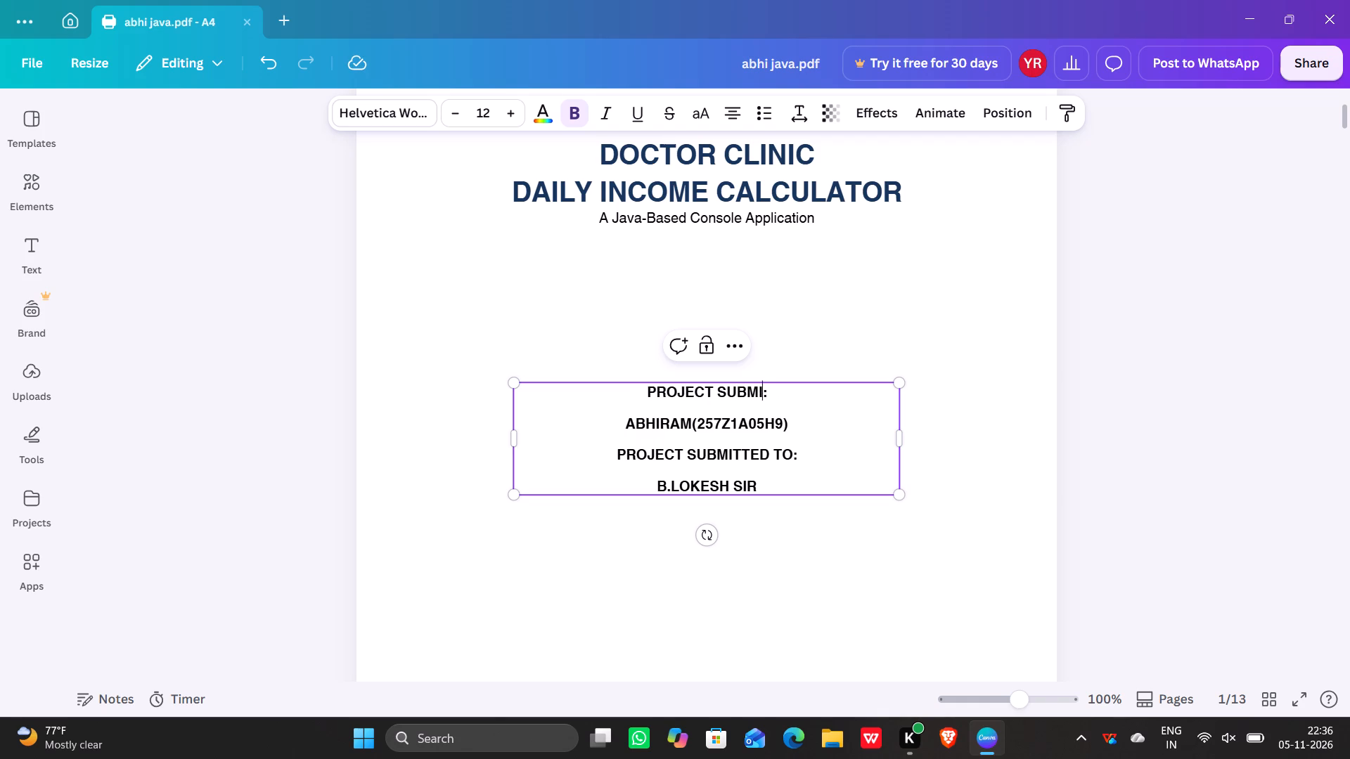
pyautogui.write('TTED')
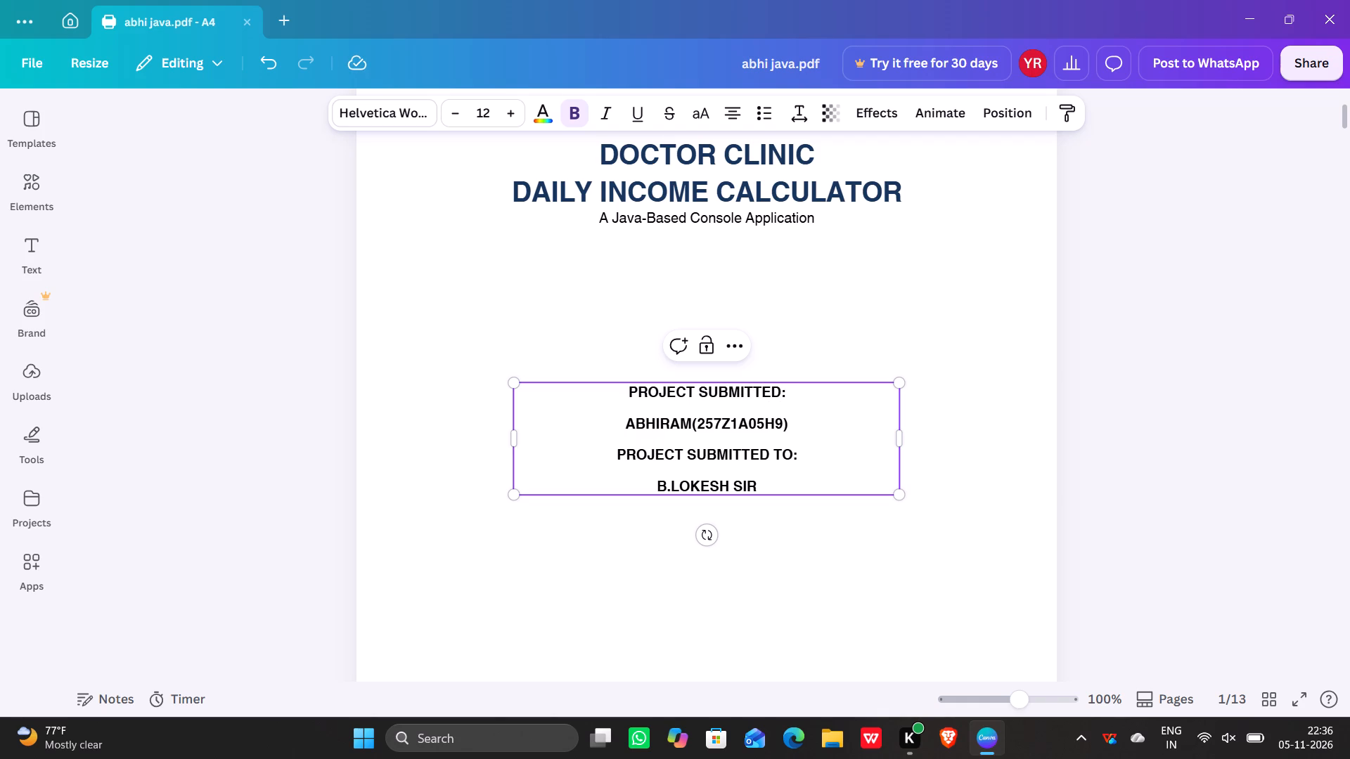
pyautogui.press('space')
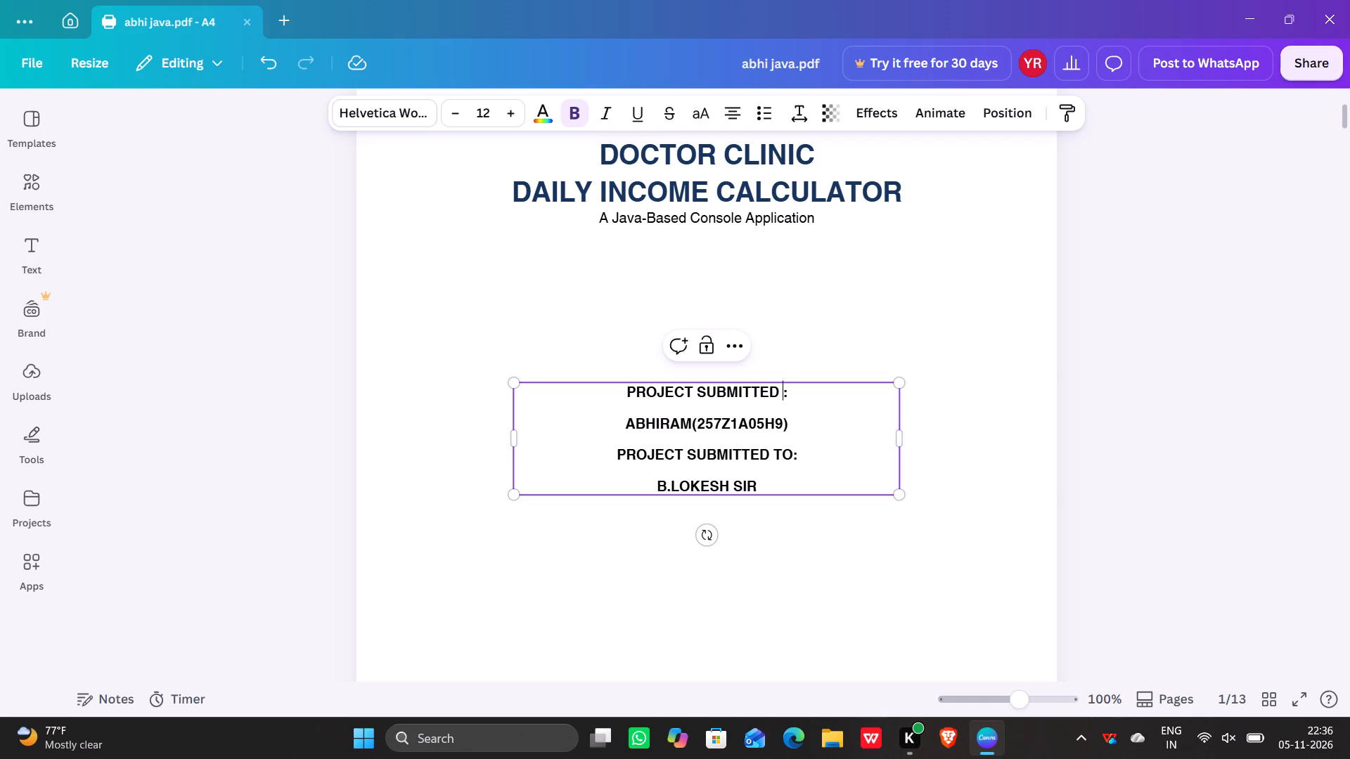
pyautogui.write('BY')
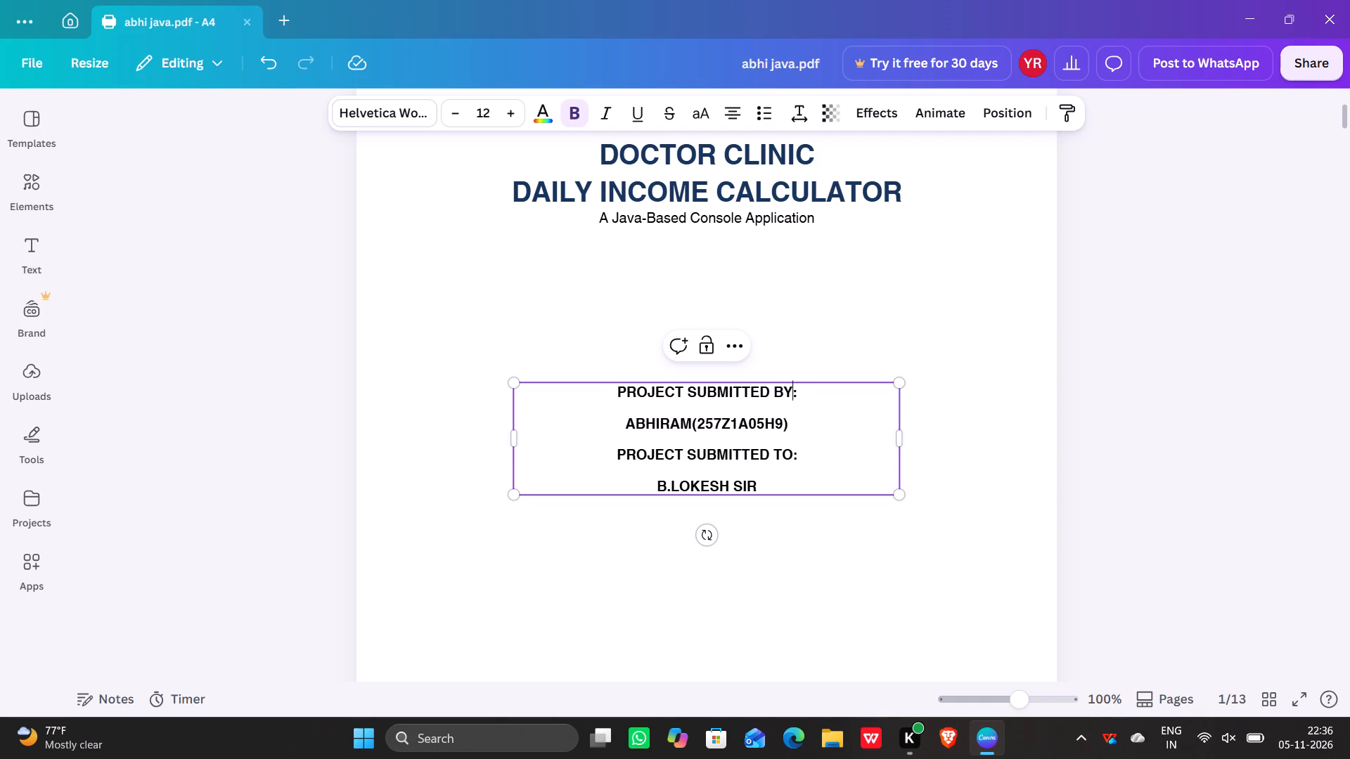
# Save the edited design.
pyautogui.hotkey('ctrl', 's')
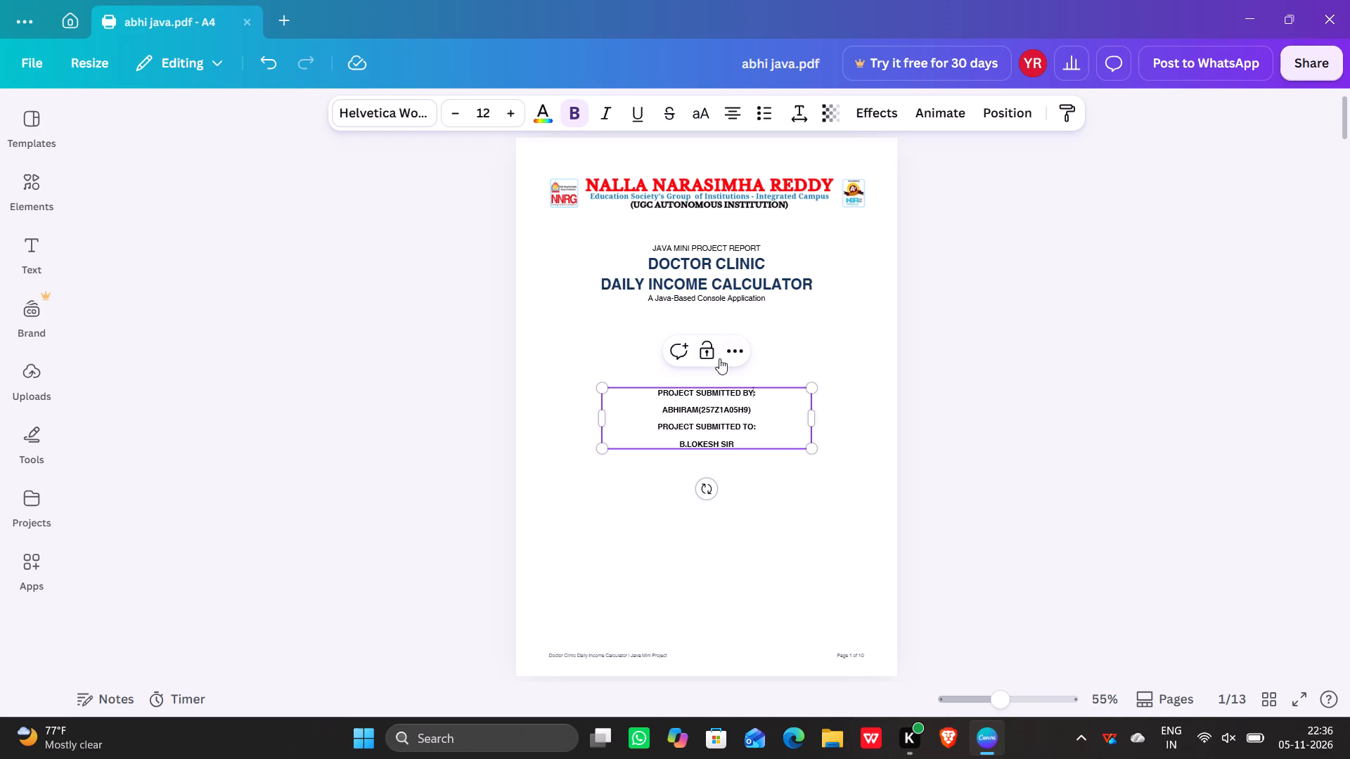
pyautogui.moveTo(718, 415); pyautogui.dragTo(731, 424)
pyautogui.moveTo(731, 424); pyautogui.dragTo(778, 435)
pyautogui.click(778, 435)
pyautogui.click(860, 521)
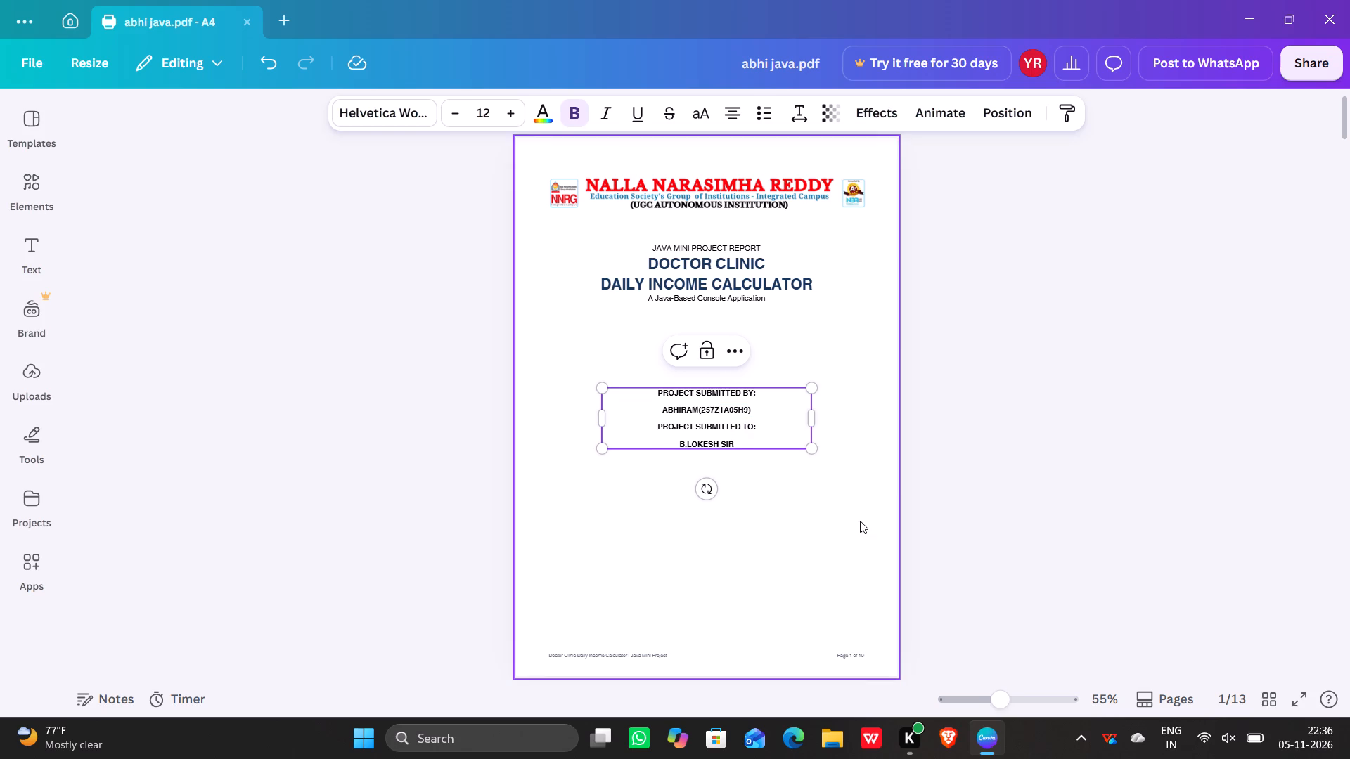
# Move the submission details text block slightly lower on the cover page, keeping it horizontally centred.
pyautogui.moveTo(799, 444); pyautogui.dragTo(802, 469)
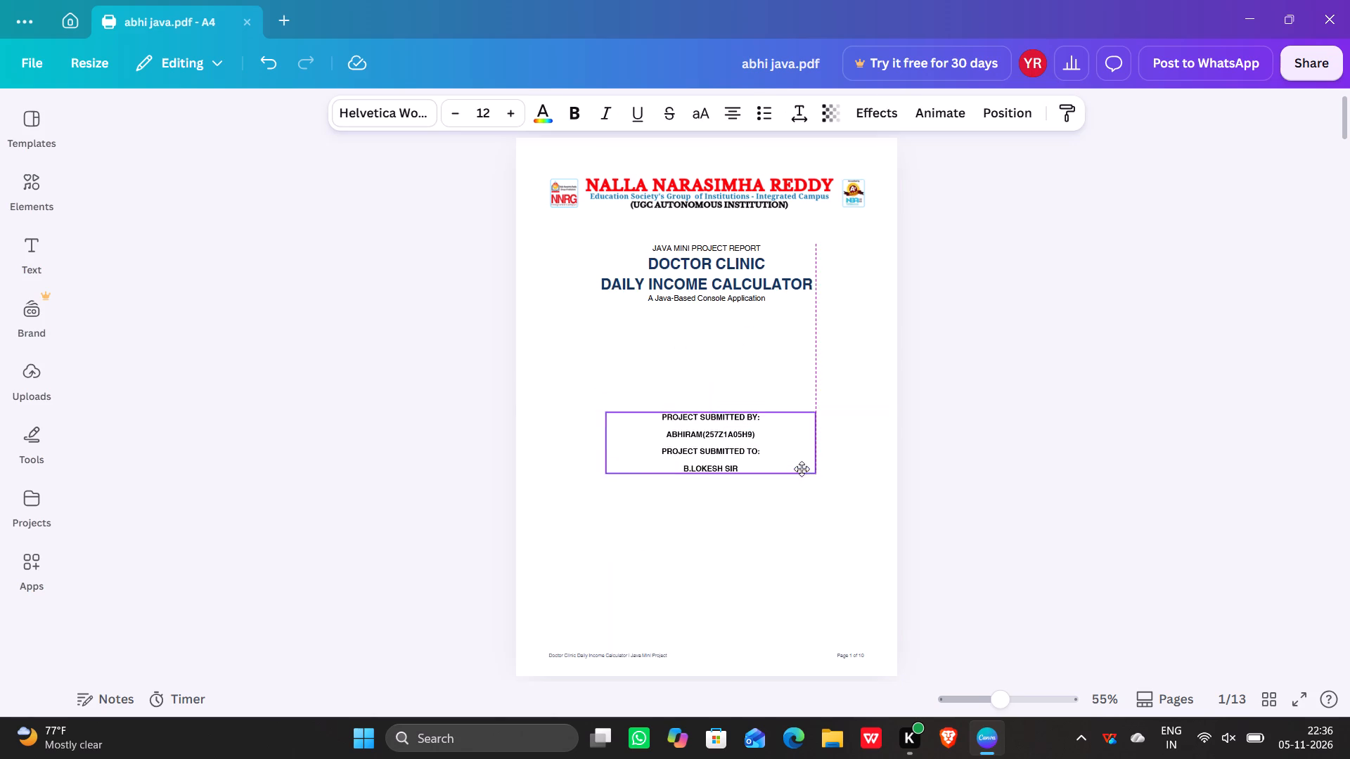
pyautogui.moveTo(802, 469); pyautogui.dragTo(802, 505)
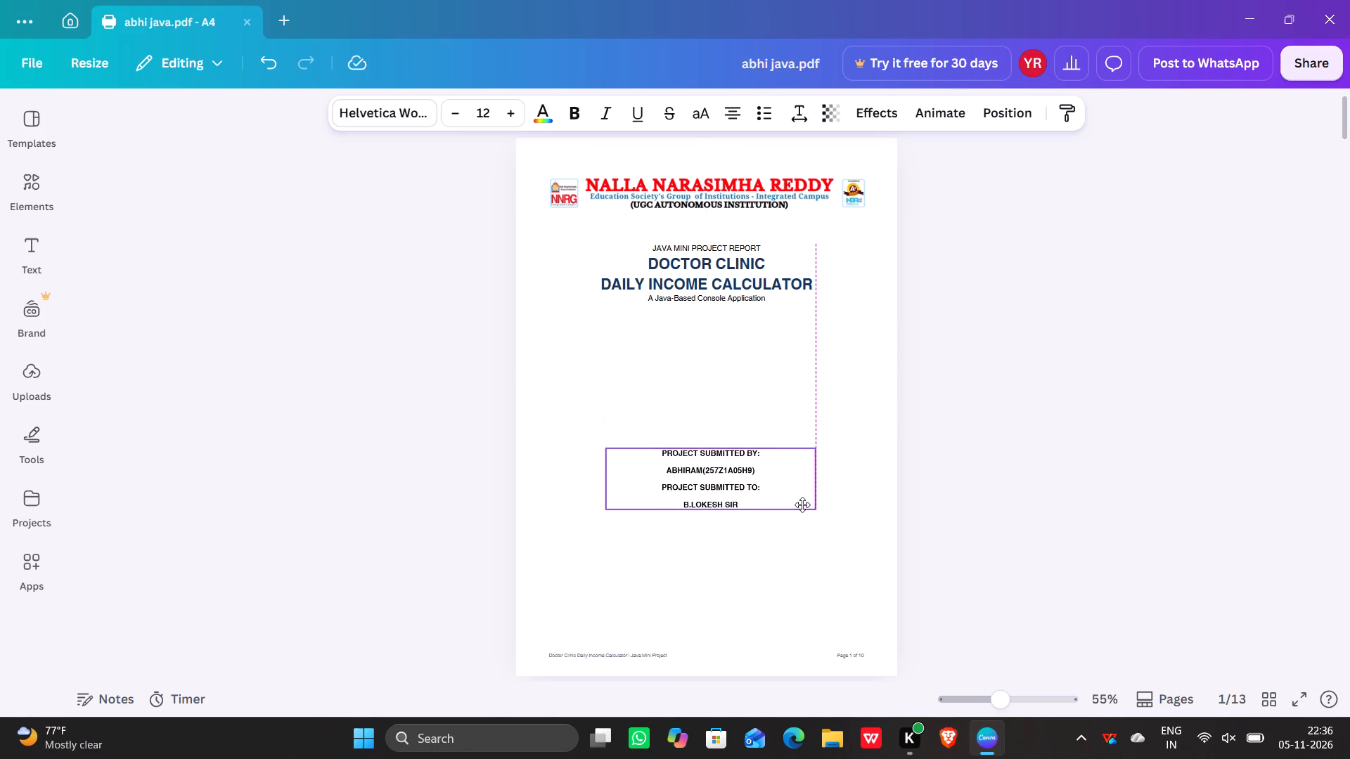
pyautogui.moveTo(802, 505); pyautogui.dragTo(797, 485)
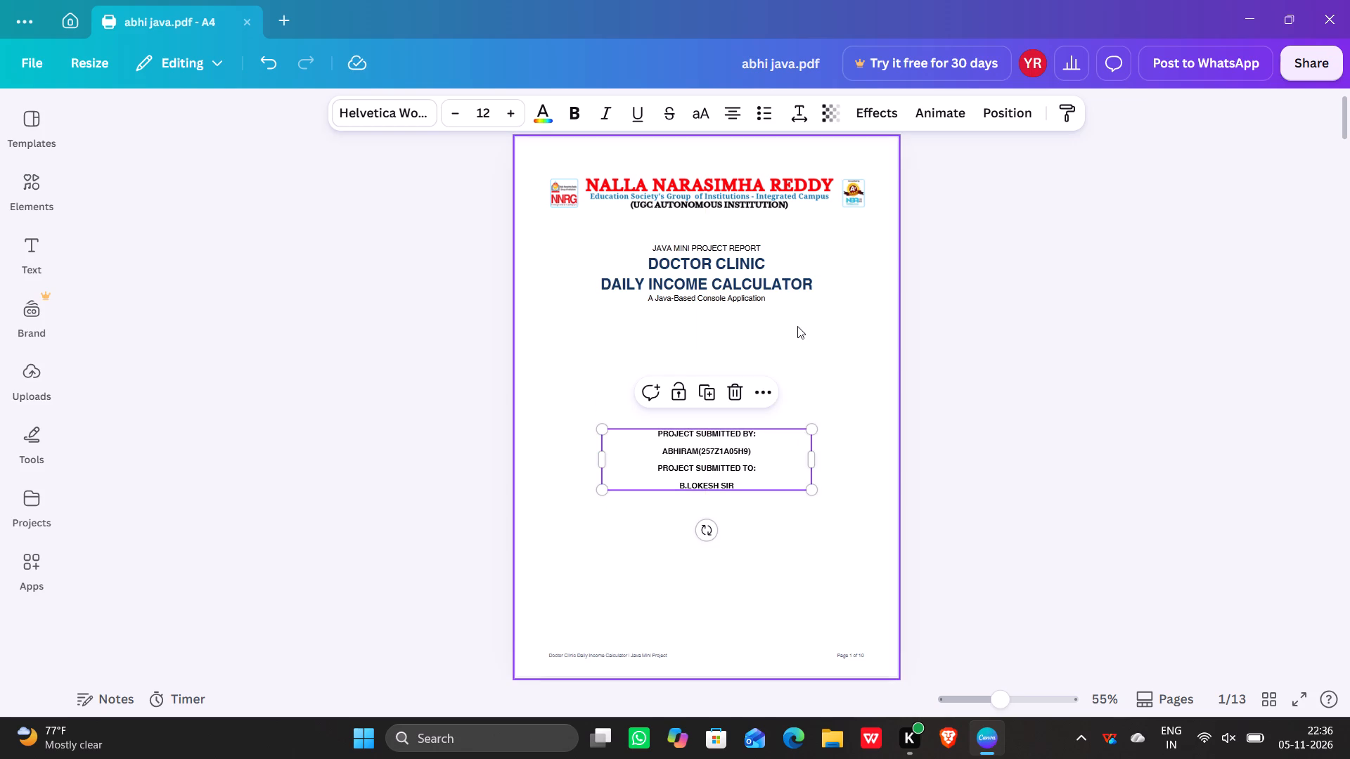
# Move the "DOCTOR CLINIC DAILY INCOME CALCULATOR" title block slightly down, keeping it centred between the college header and submission details.
pyautogui.click(797, 324)
pyautogui.click(797, 310)
pyautogui.moveTo(797, 310); pyautogui.dragTo(797, 344)
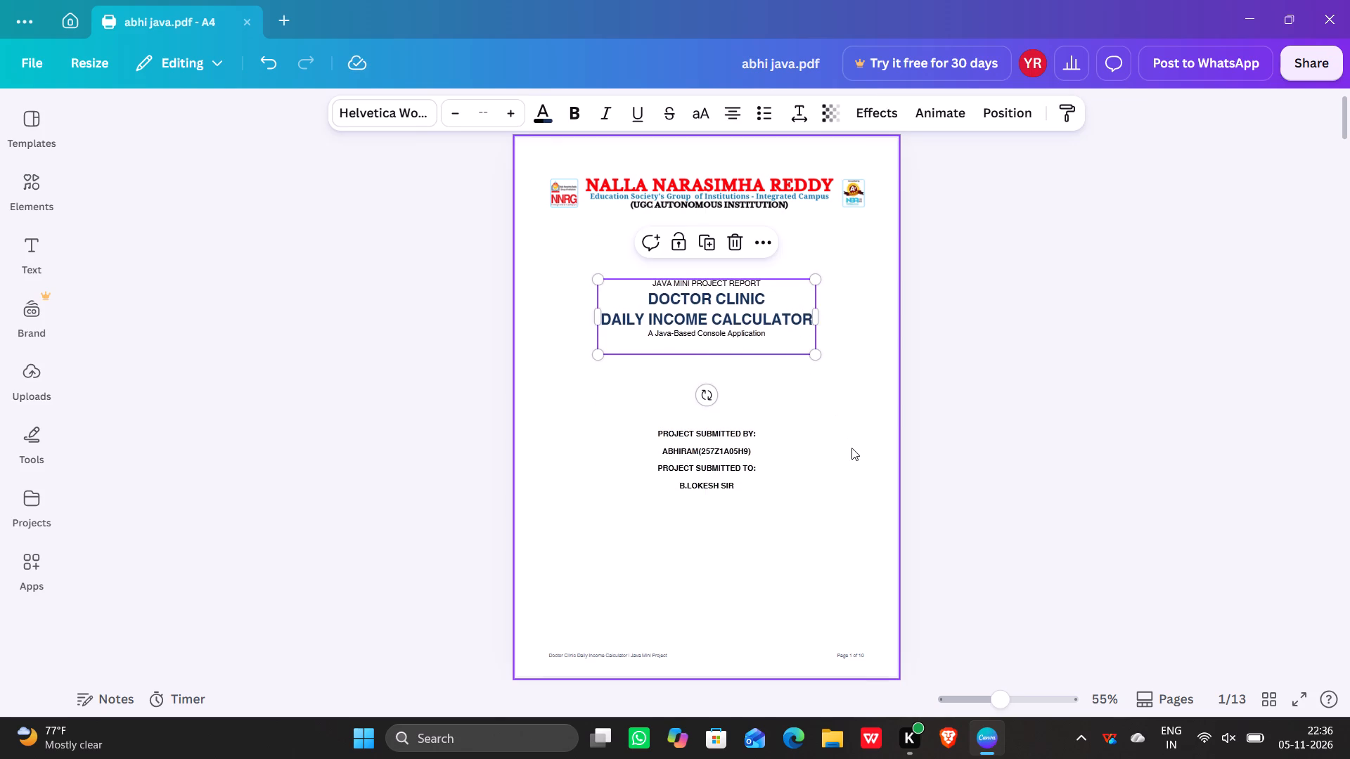
pyautogui.click(851, 448)
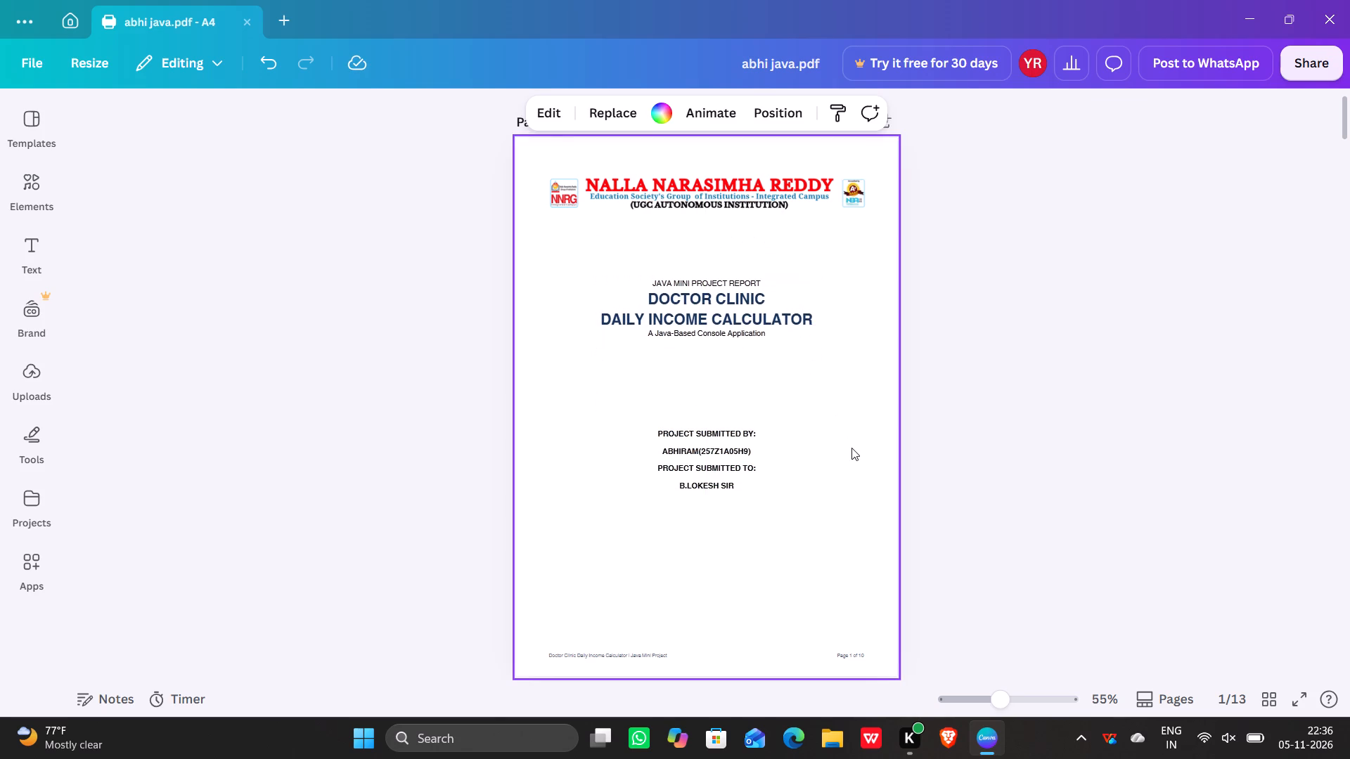
# Download all pages of the design as a PDF with the Digital preset.
pyautogui.click(1320, 67)
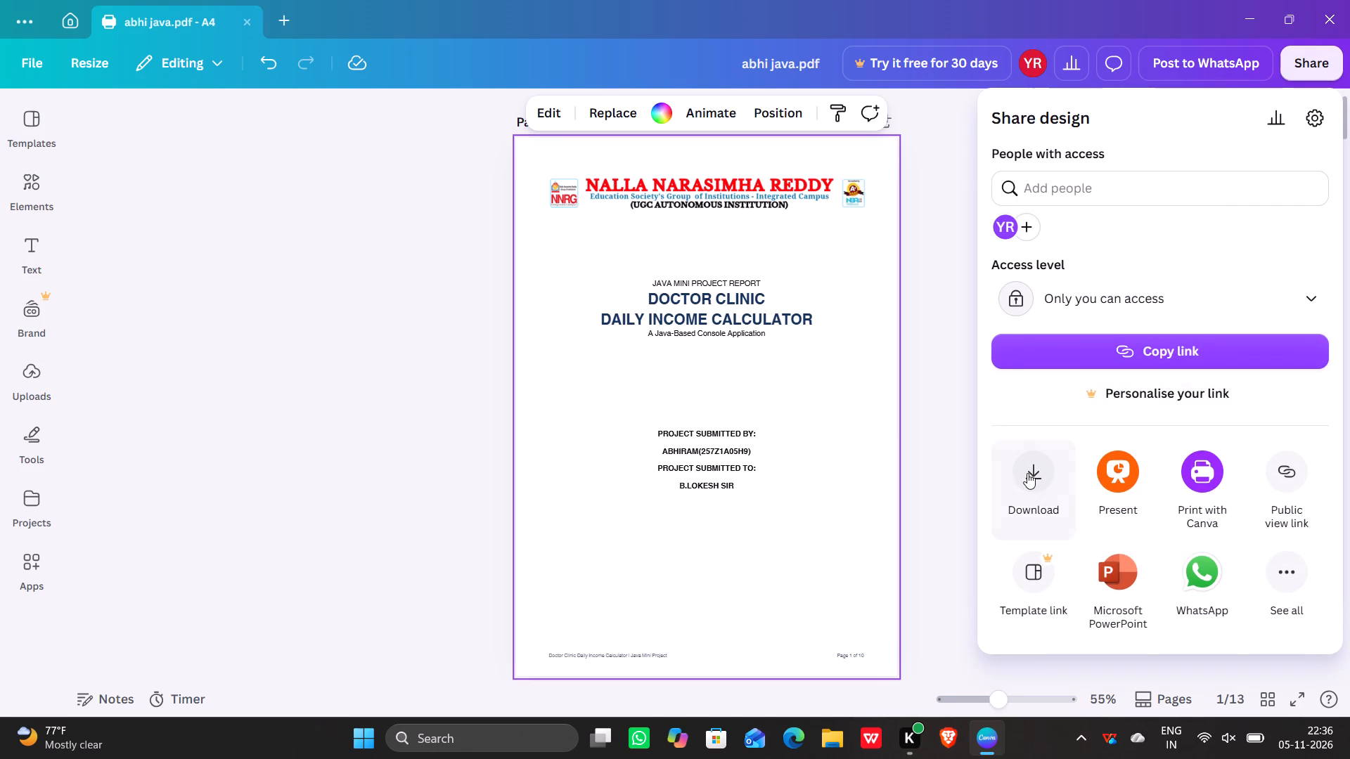
pyautogui.click(1027, 475)
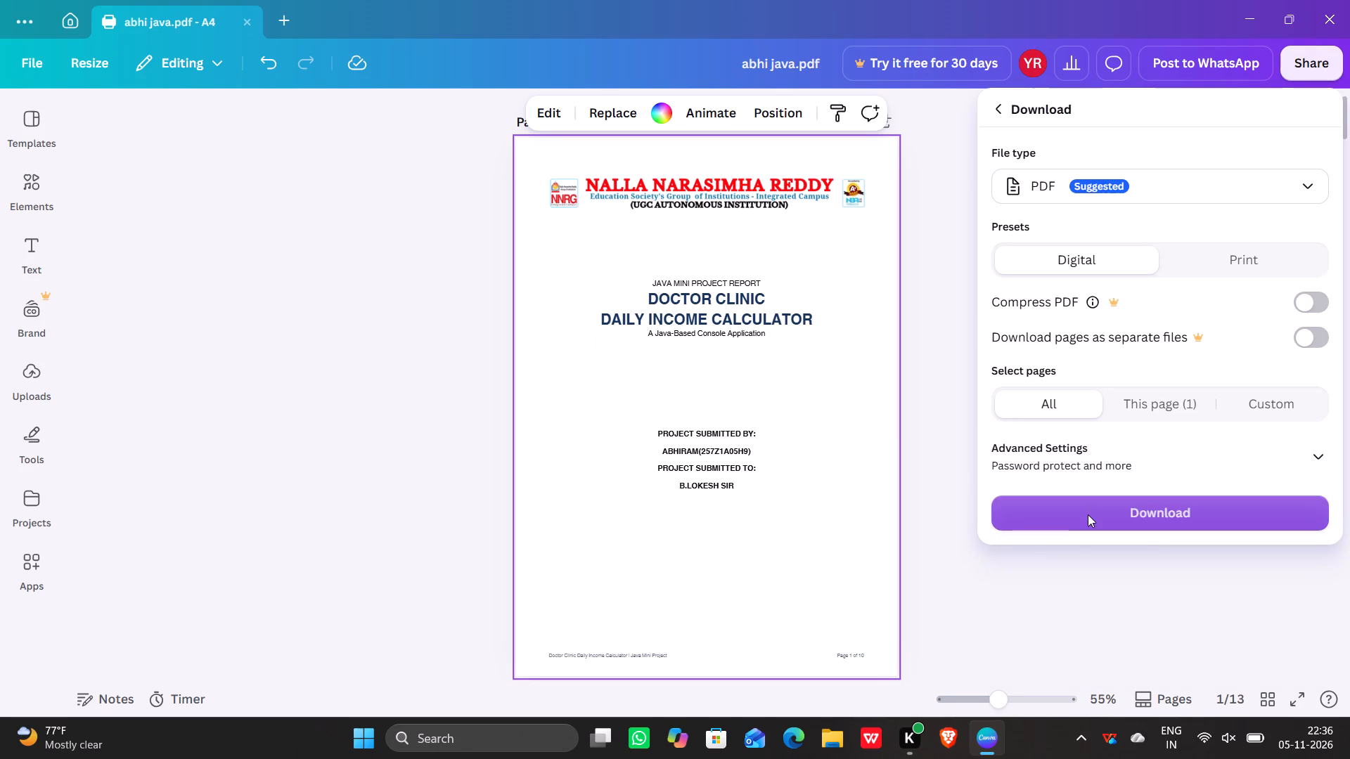
pyautogui.click(1088, 514)
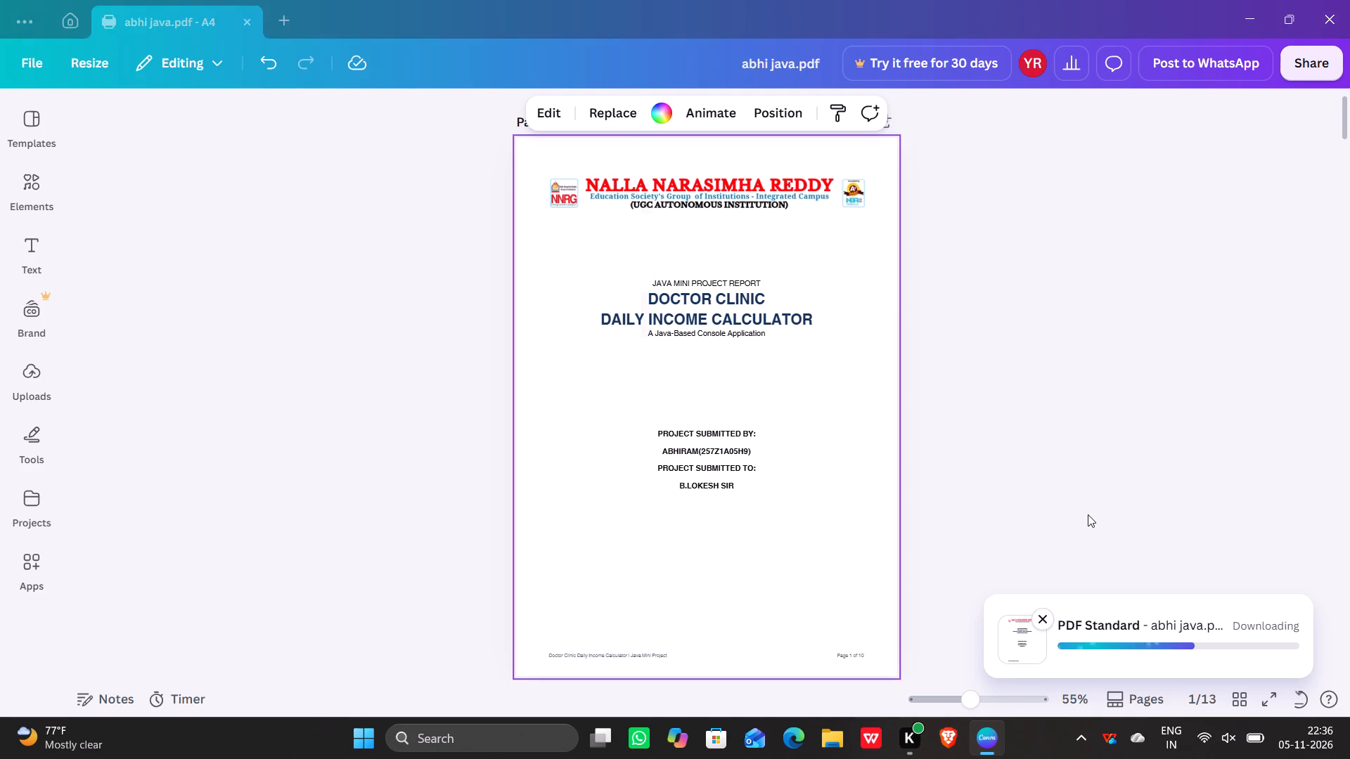
pyautogui.press('Return')
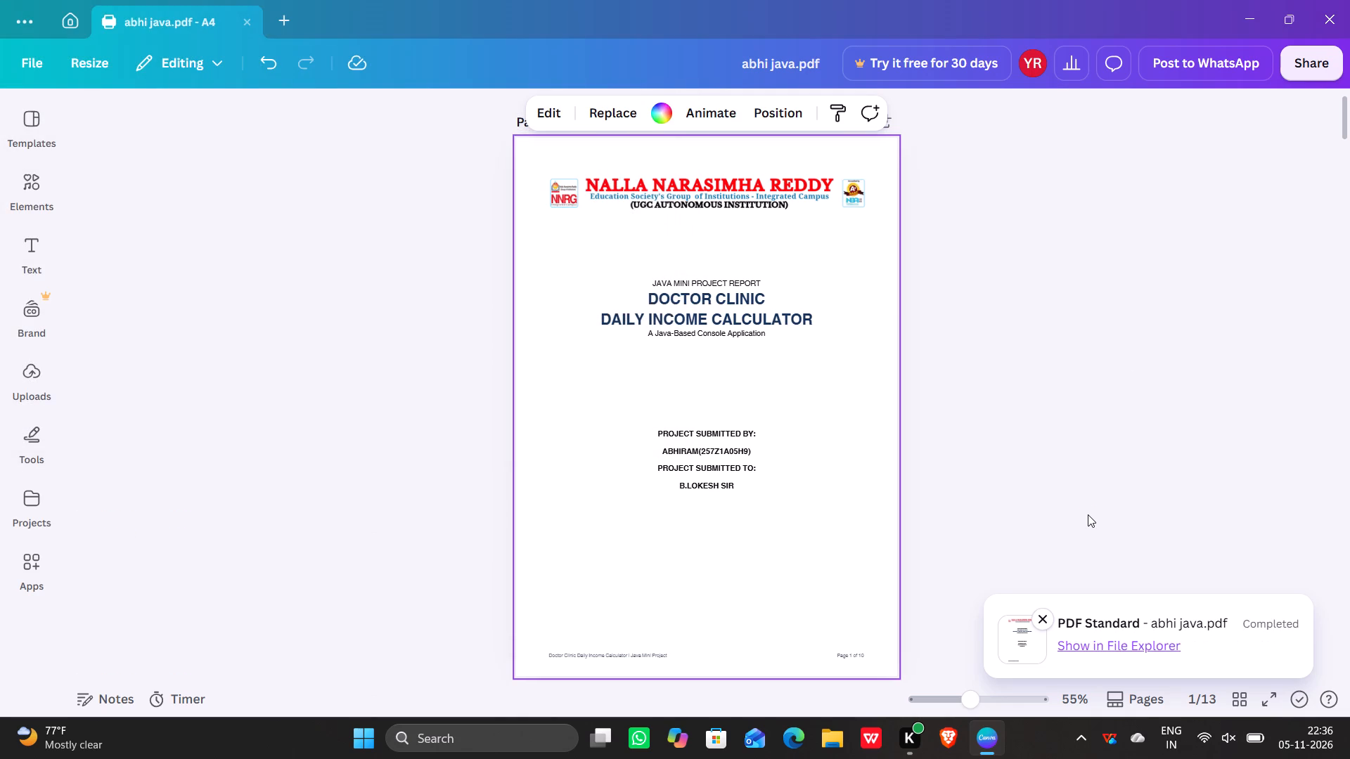
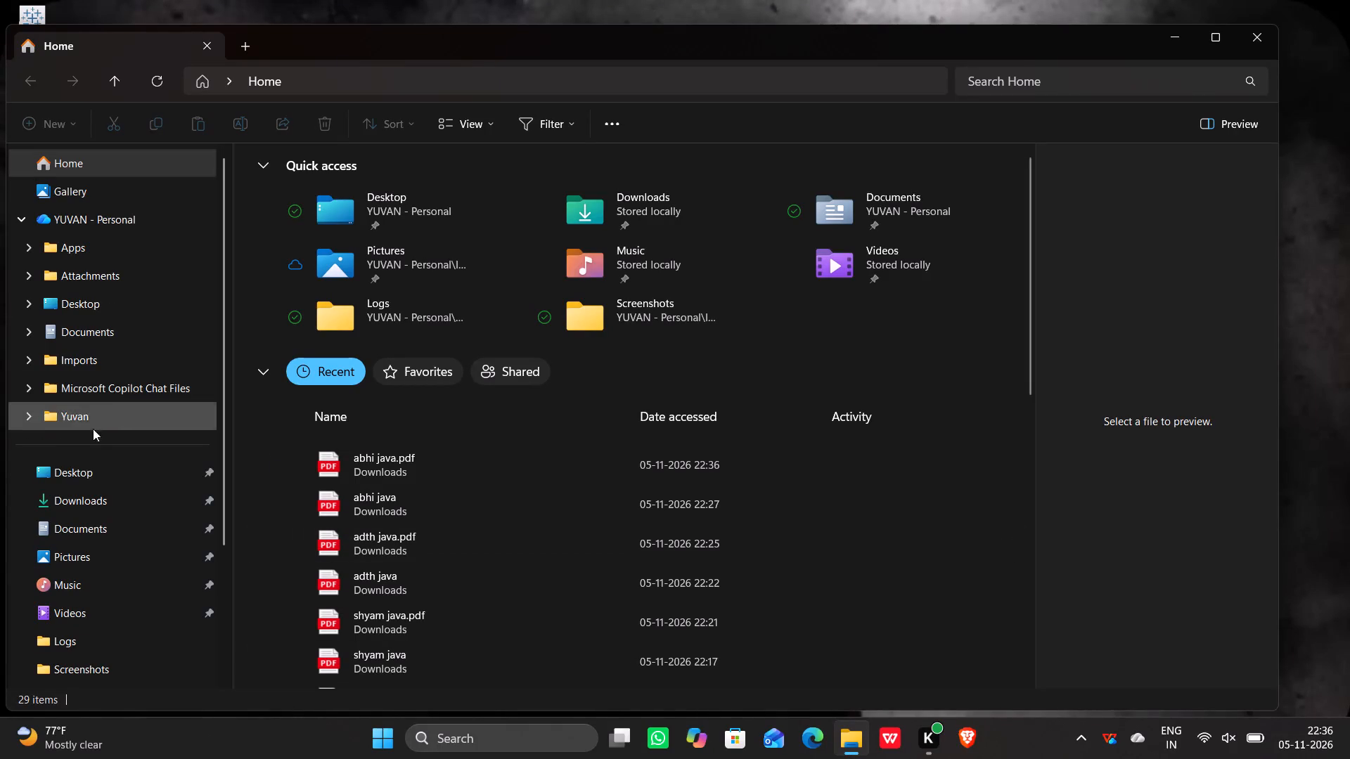
# Copy the file shyam java.pdf from the Downloads folder to the clipboard.
pyautogui.click(113, 492)
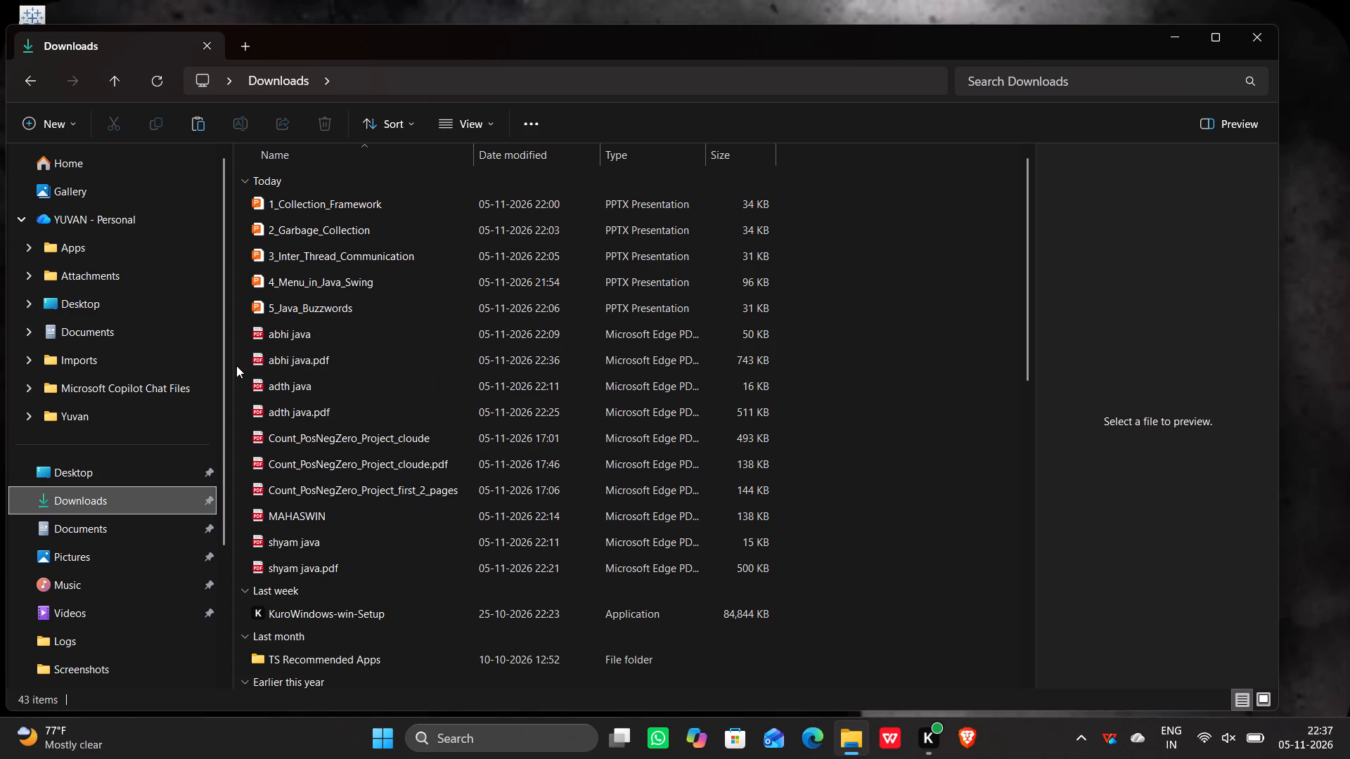
pyautogui.rightClick(259, 569)
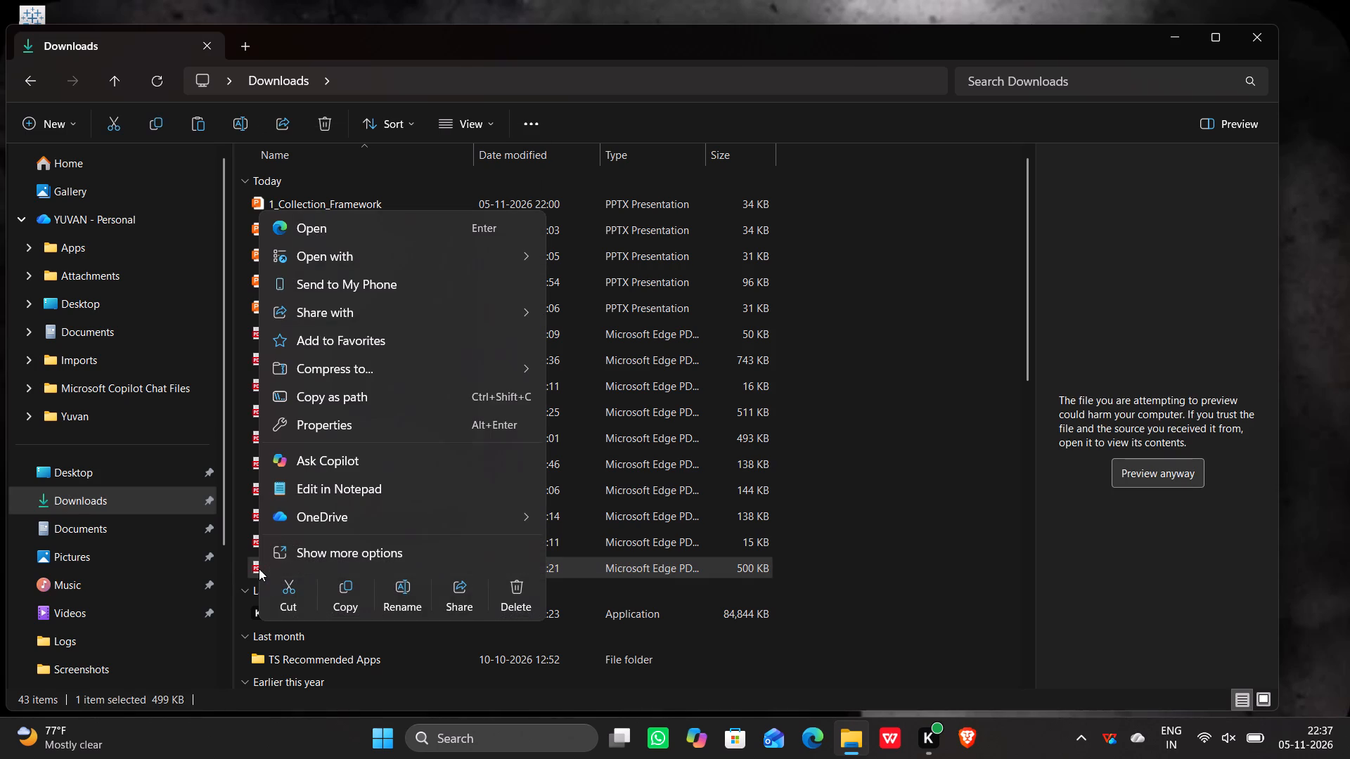
pyautogui.click(354, 593)
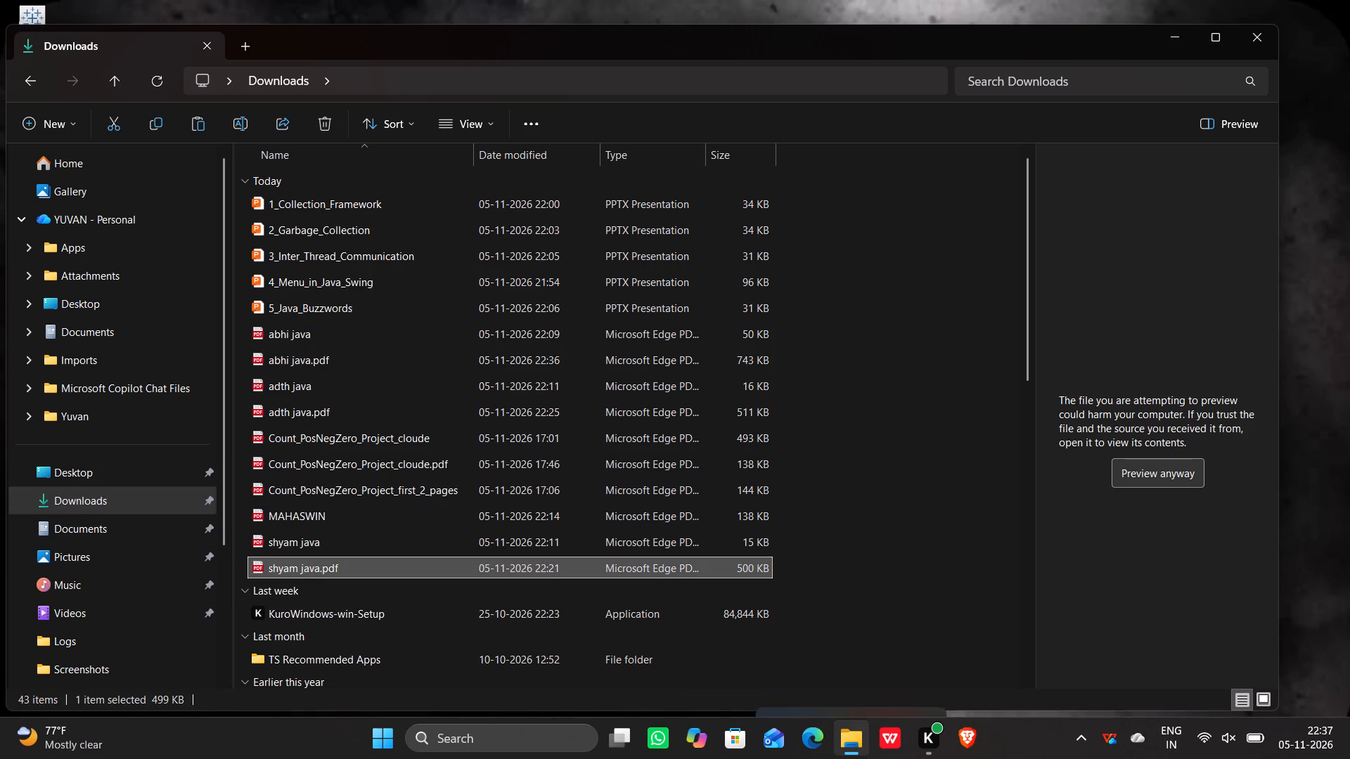
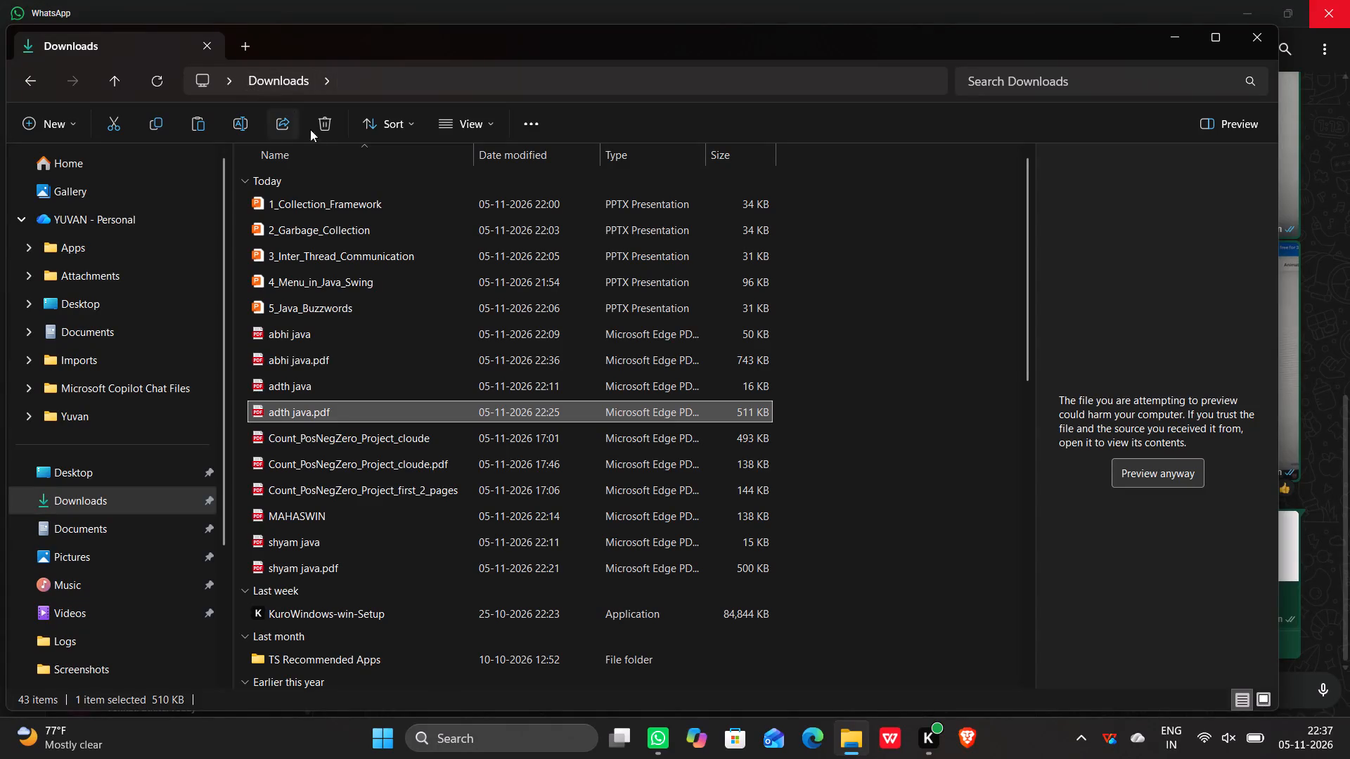
# Copy the file "adth java.pdf" from the Downloads folder in File Explorer.
pyautogui.rightClick(321, 402)
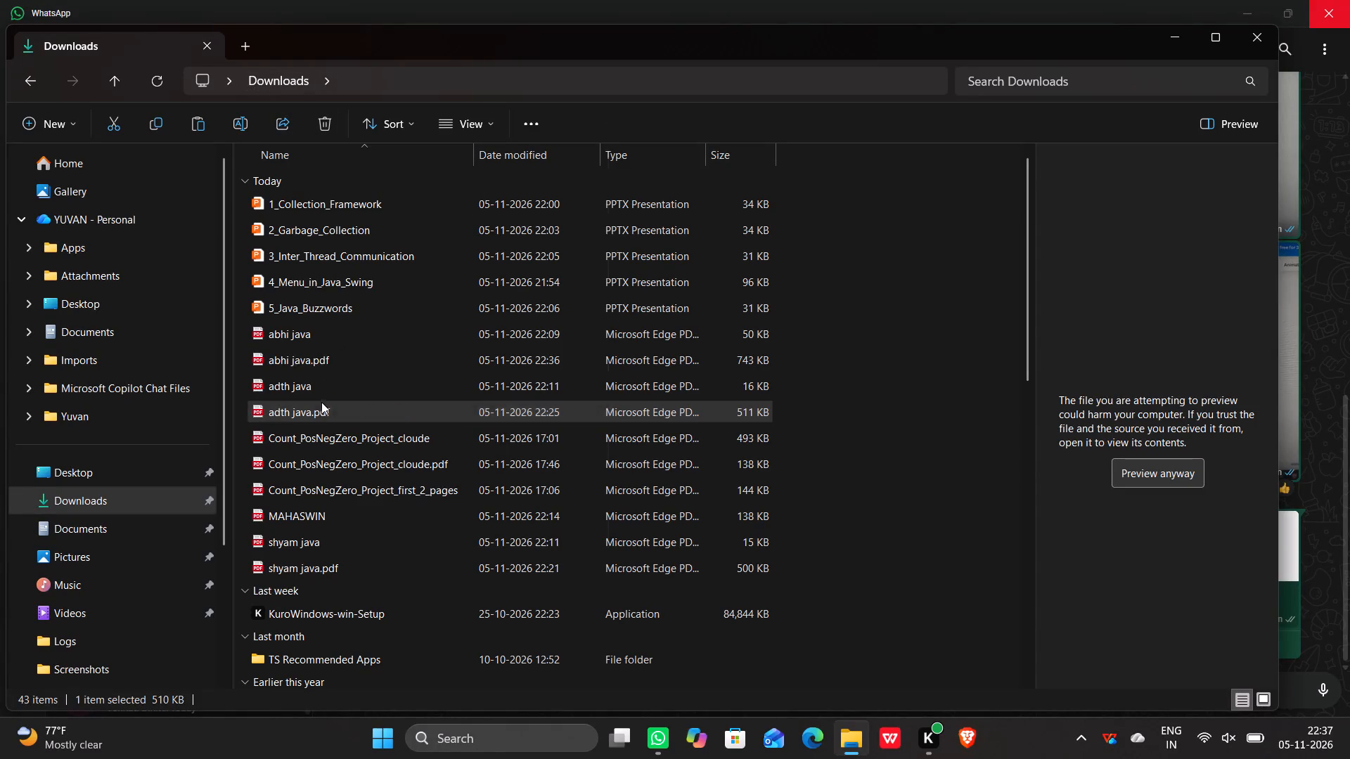
pyautogui.click(413, 160)
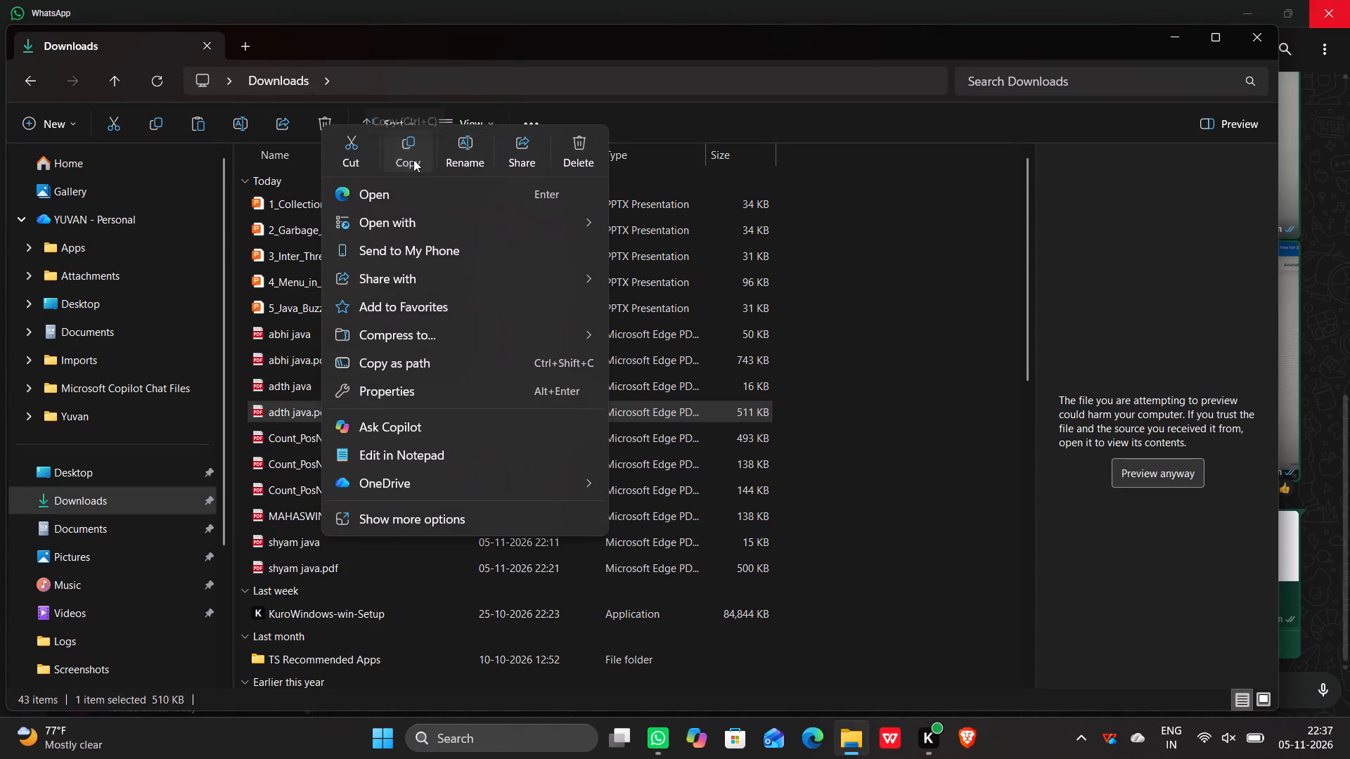
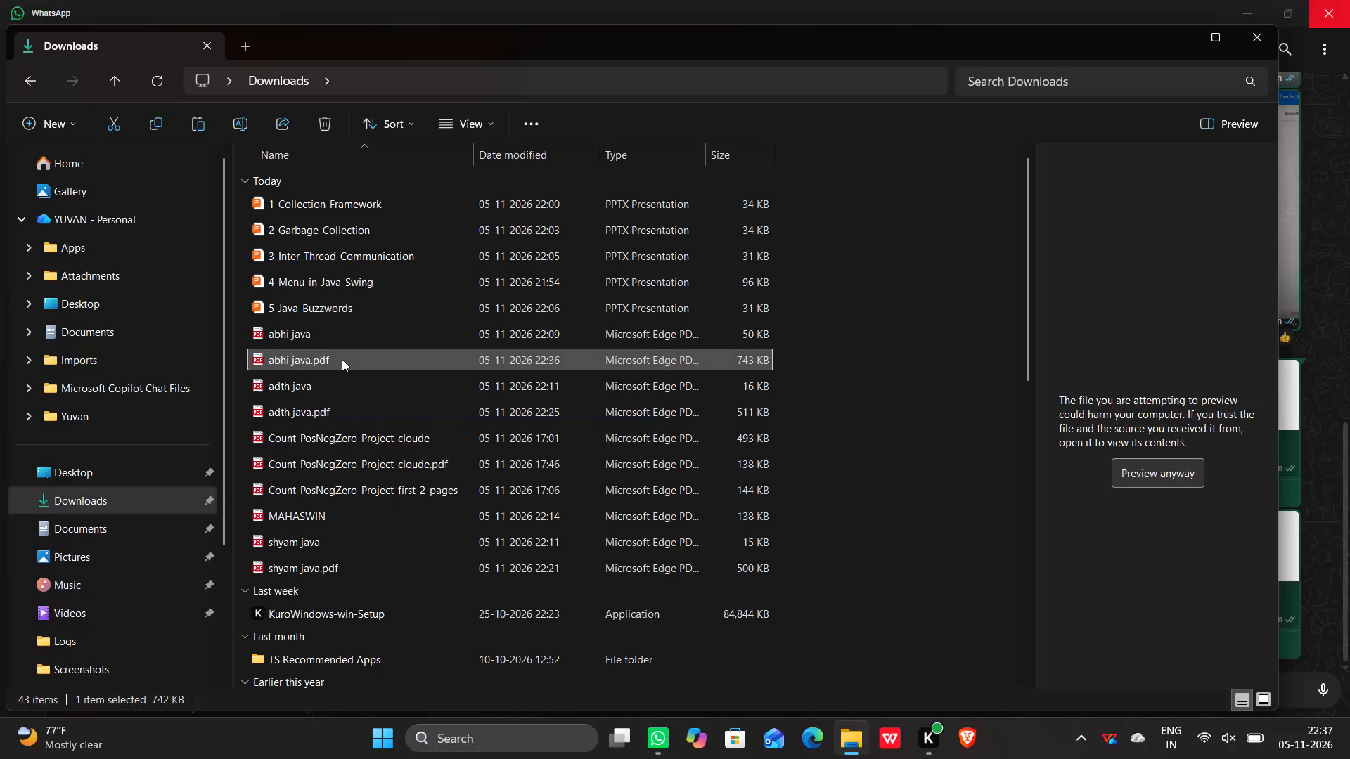
# Copy the file "abhi java.pdf" from the Downloads folder in File Explorer.
pyautogui.rightClick(342, 359)
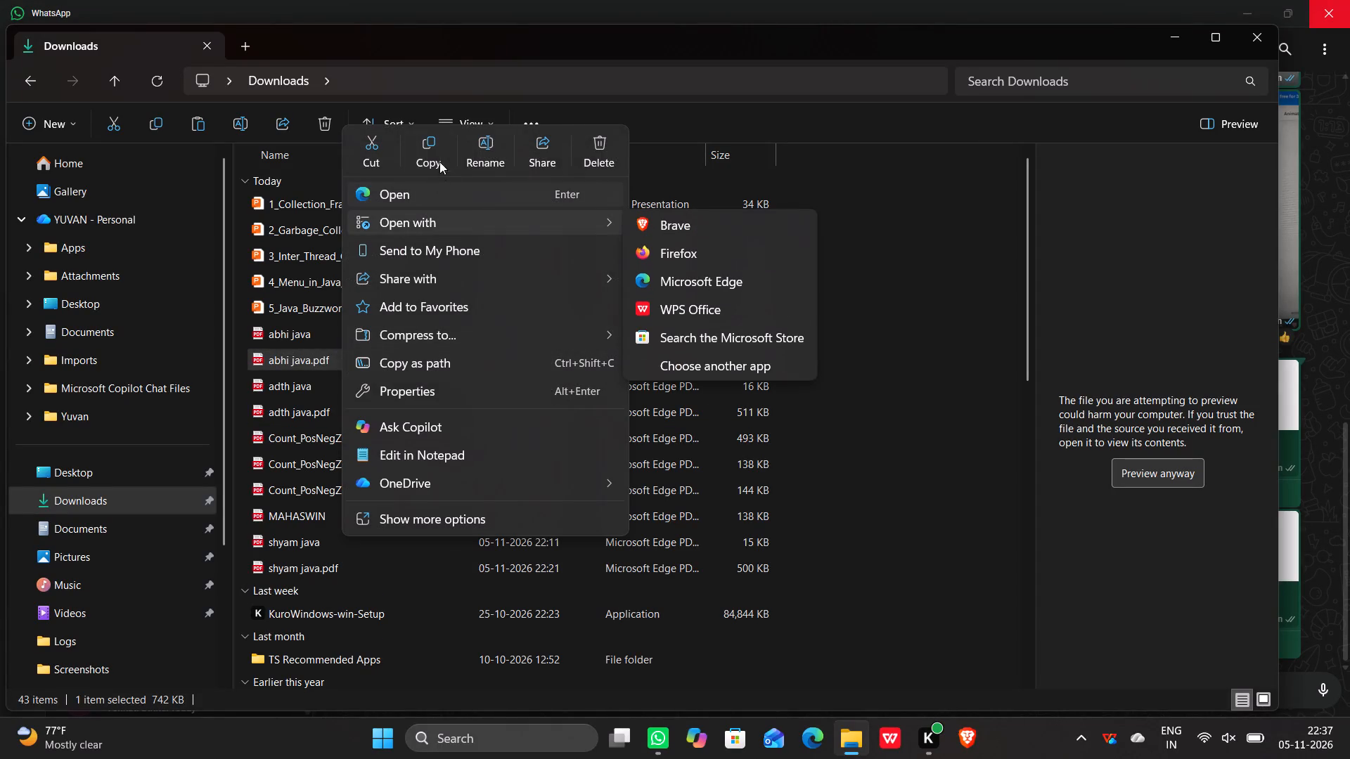
pyautogui.click(432, 145)
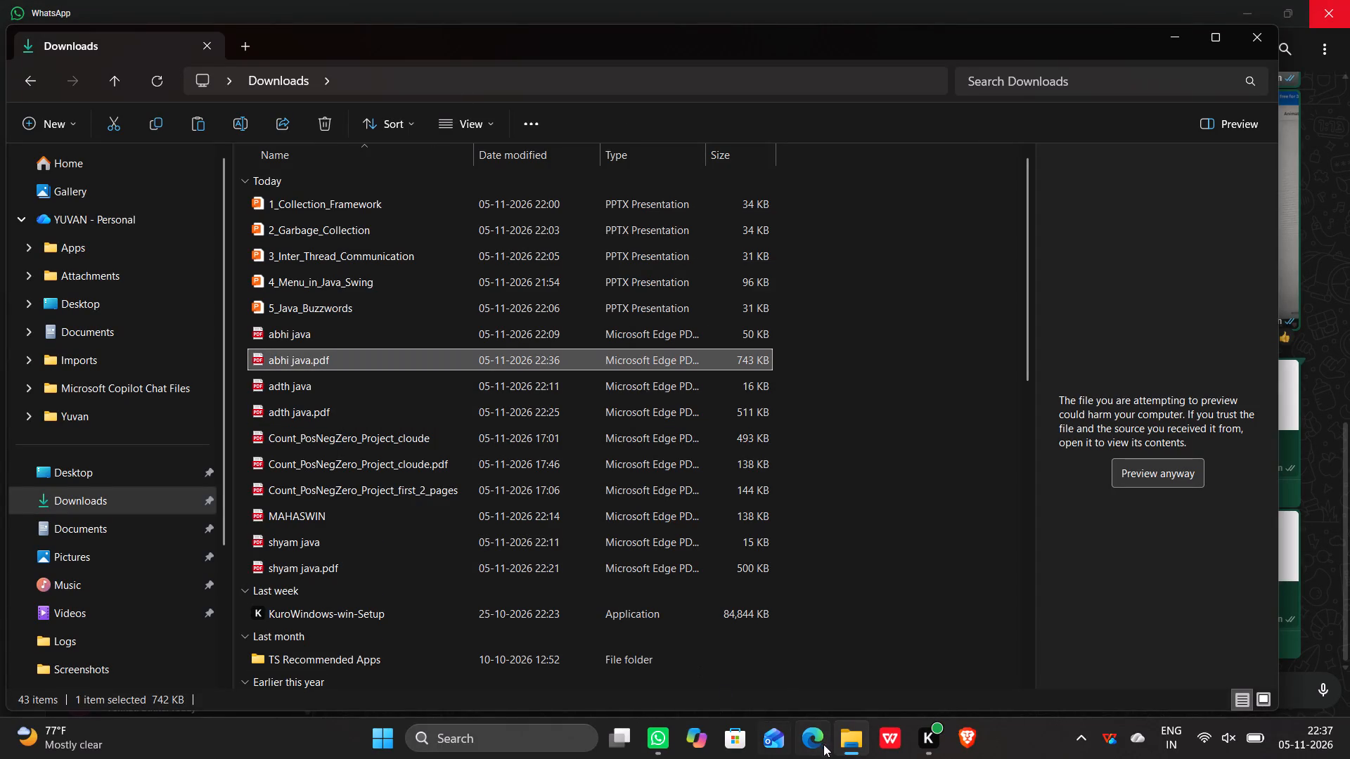